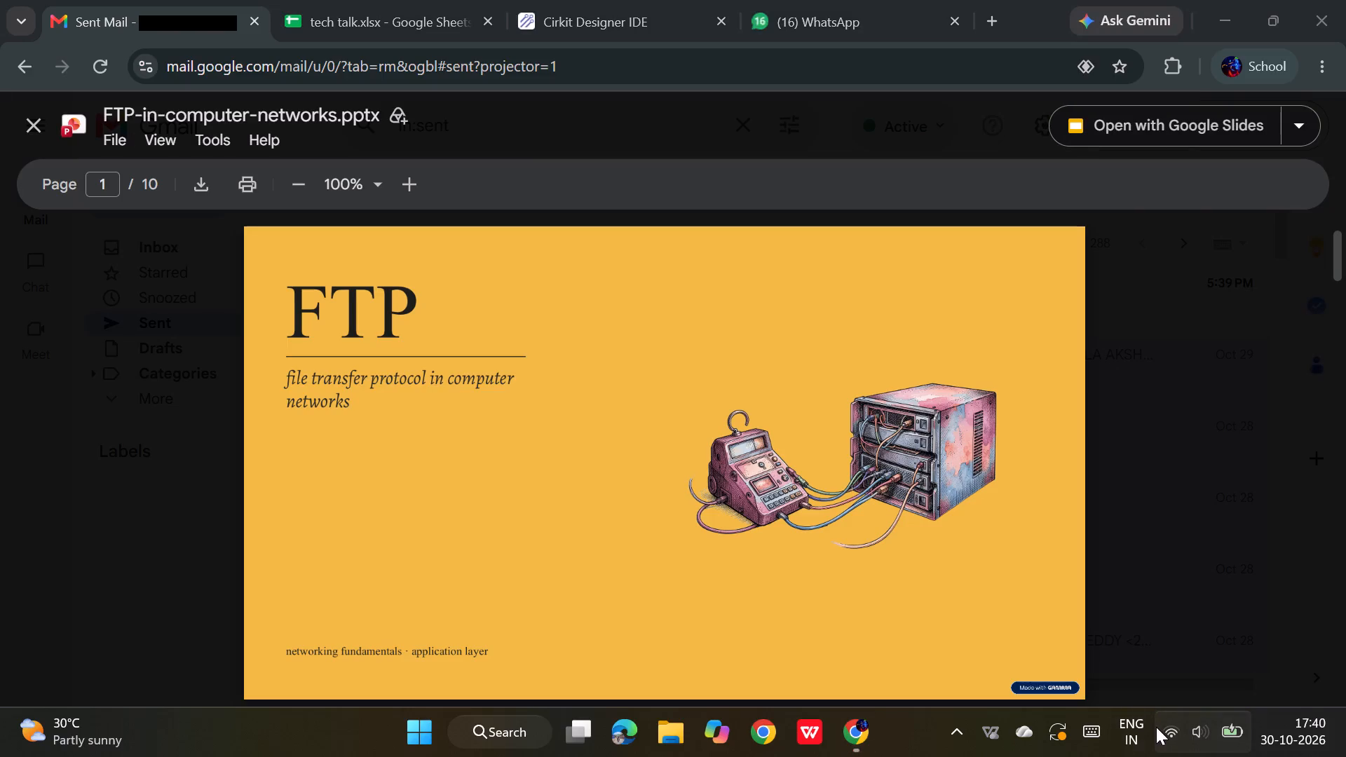
left_click(1167, 728)
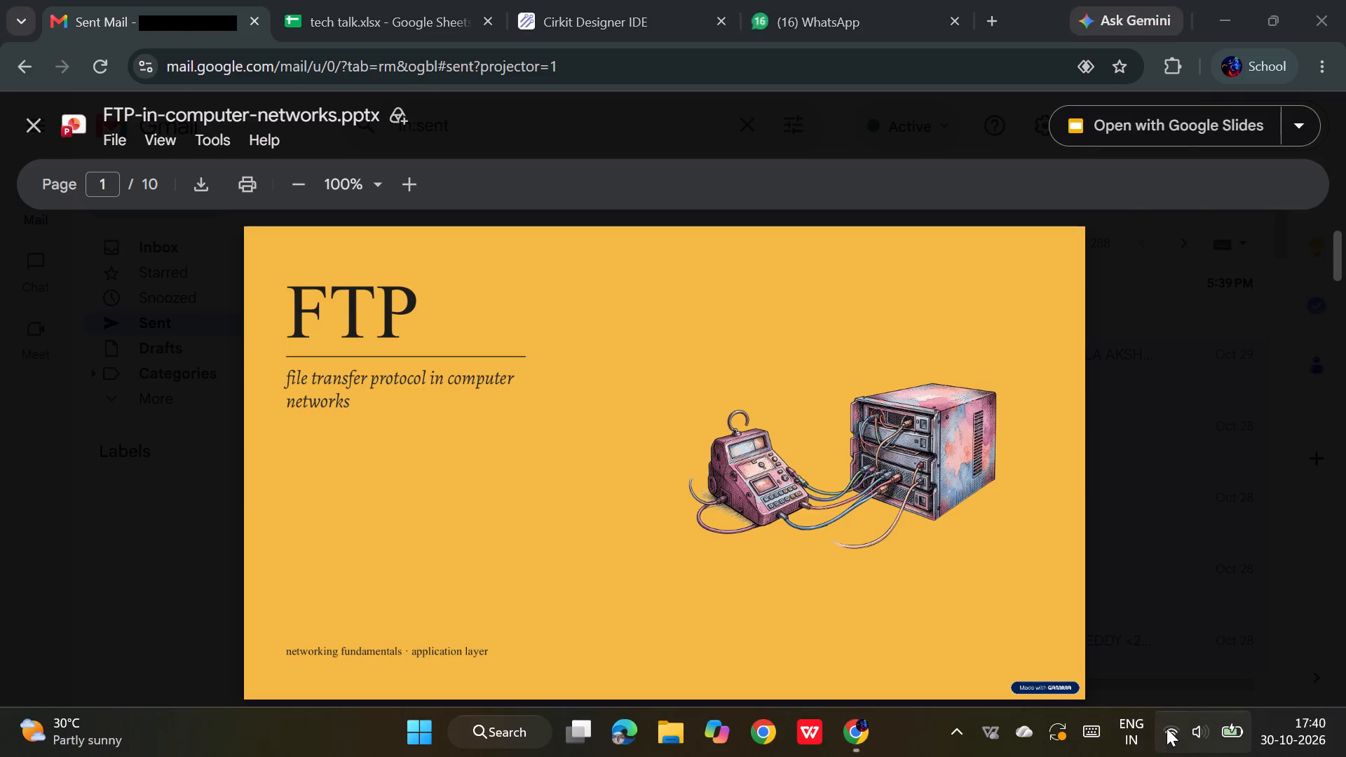
left_click(1167, 728)
left_click(1167, 728)
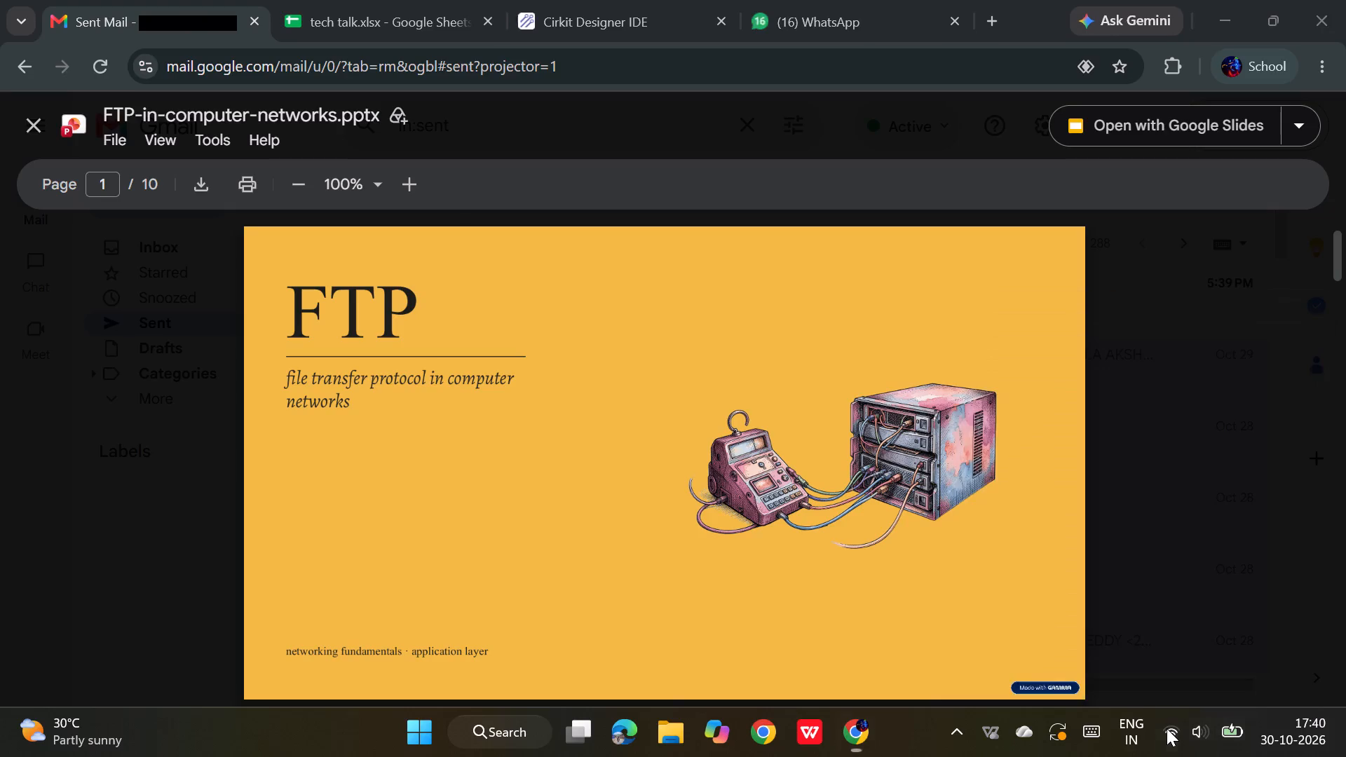
left_click(1059, 355)
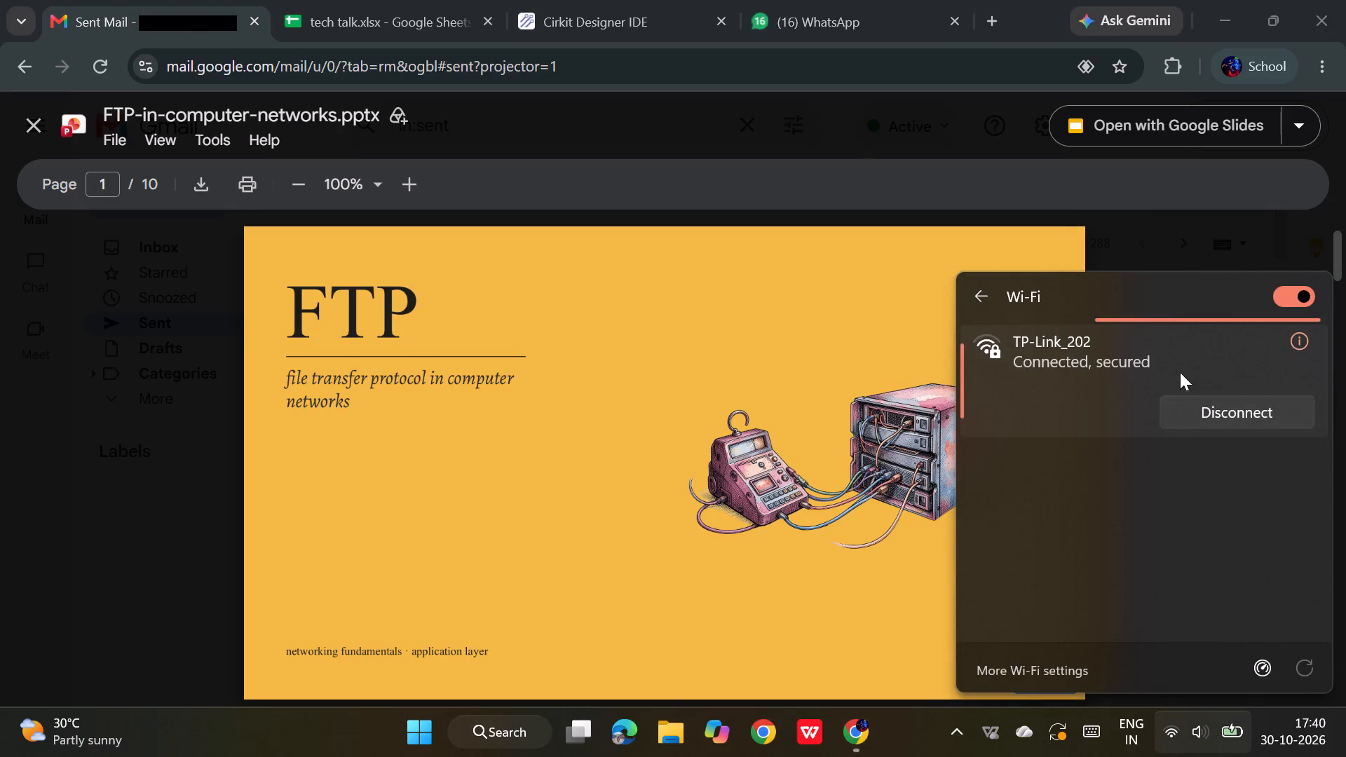
left_click(1225, 418)
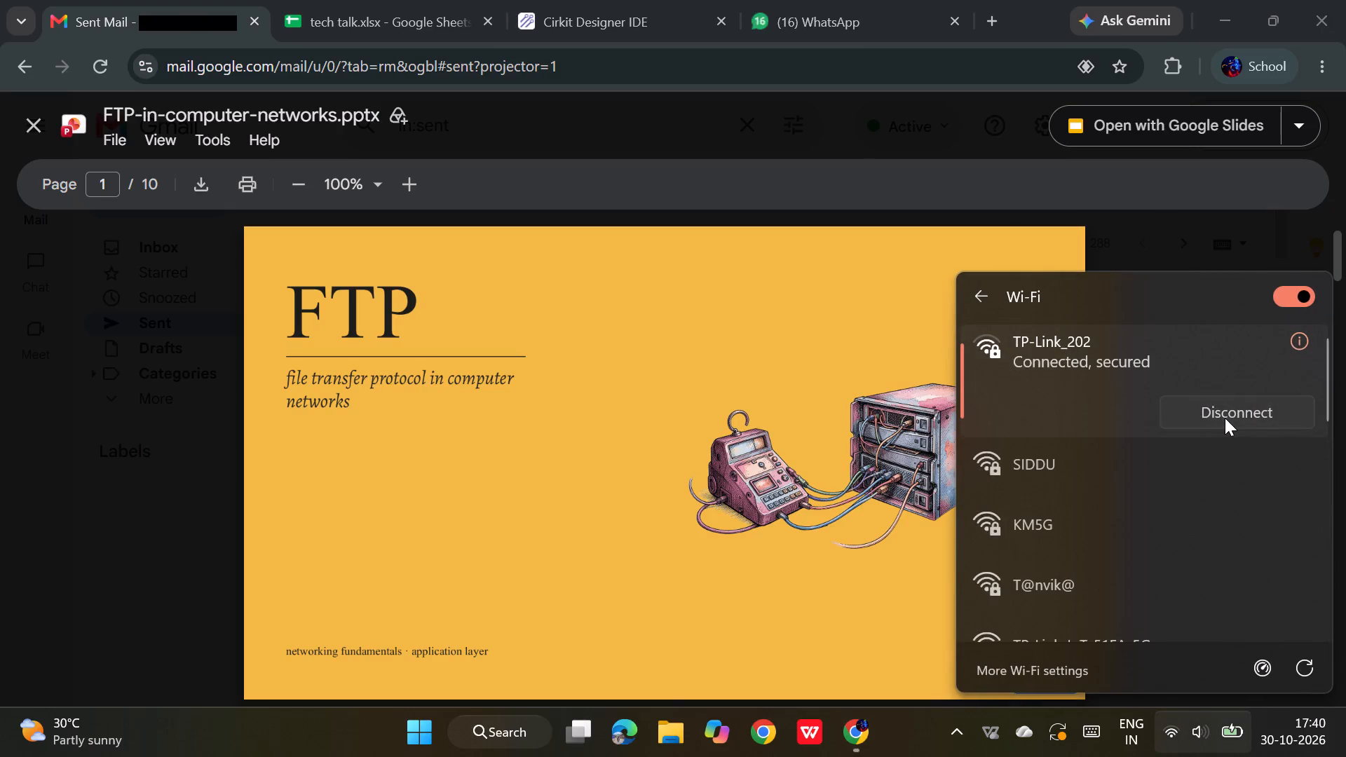
left_click(1105, 486)
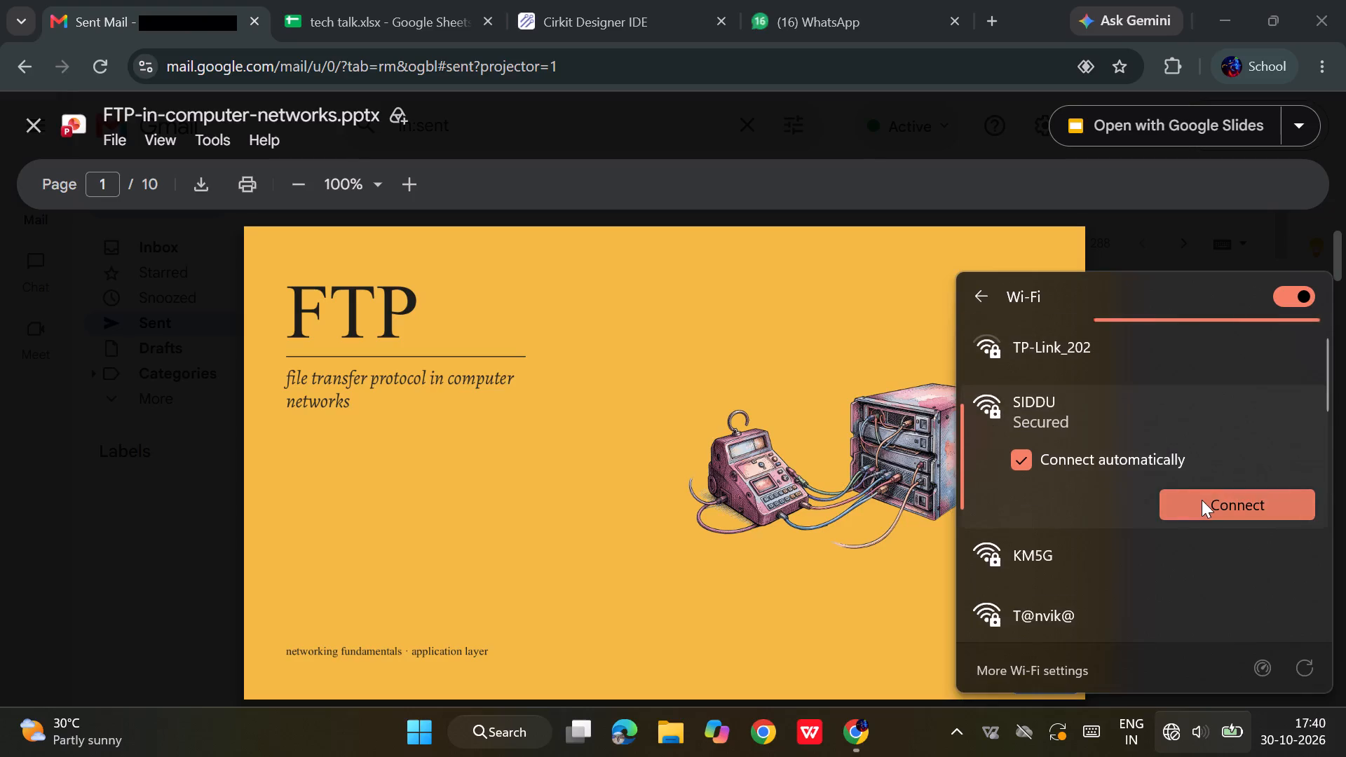
left_click(1202, 500)
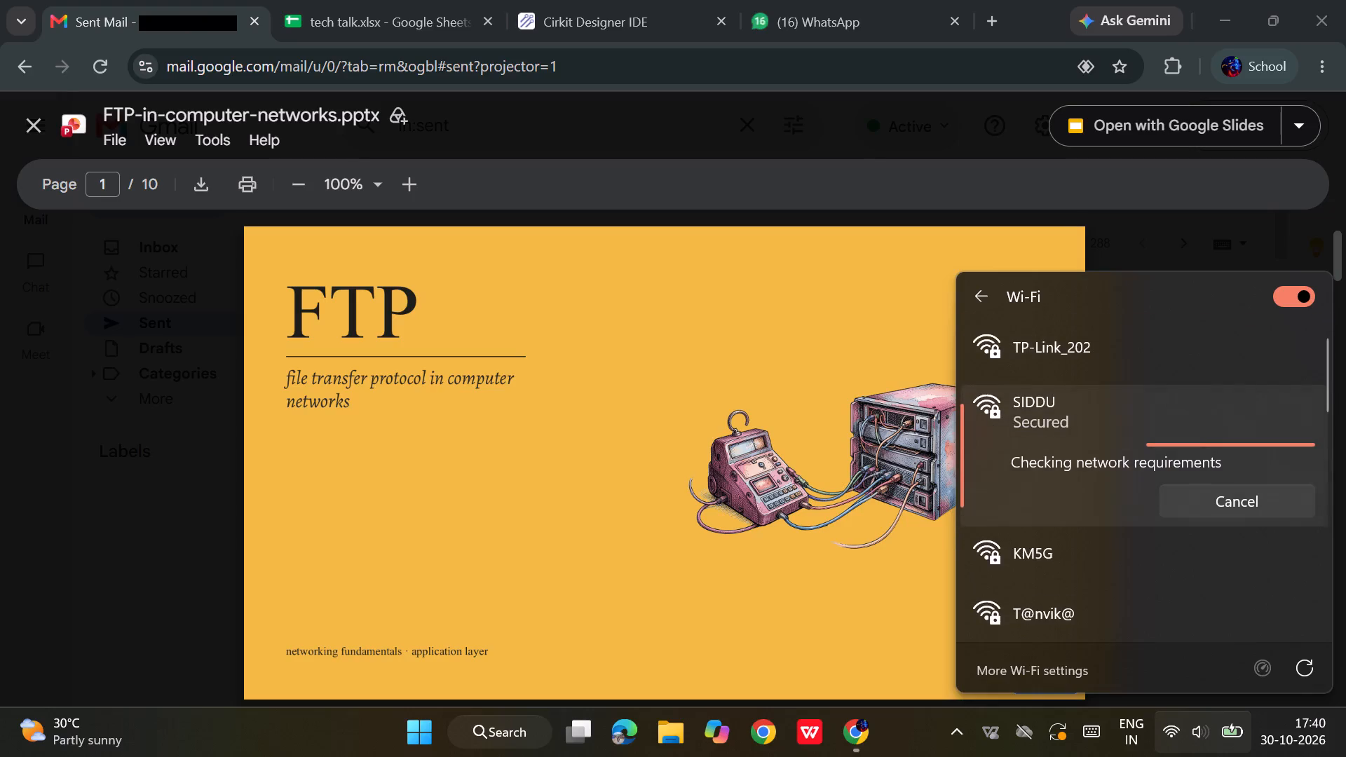
left_click(826, 351)
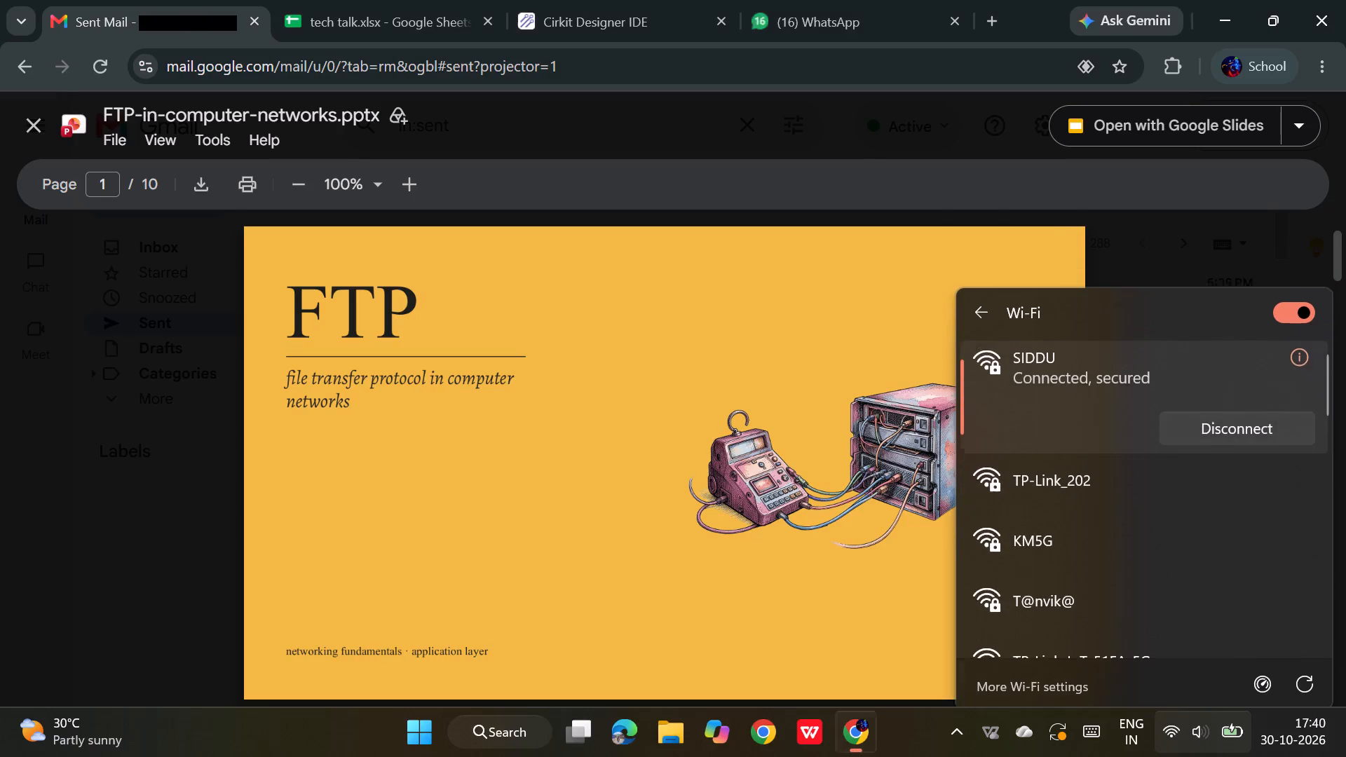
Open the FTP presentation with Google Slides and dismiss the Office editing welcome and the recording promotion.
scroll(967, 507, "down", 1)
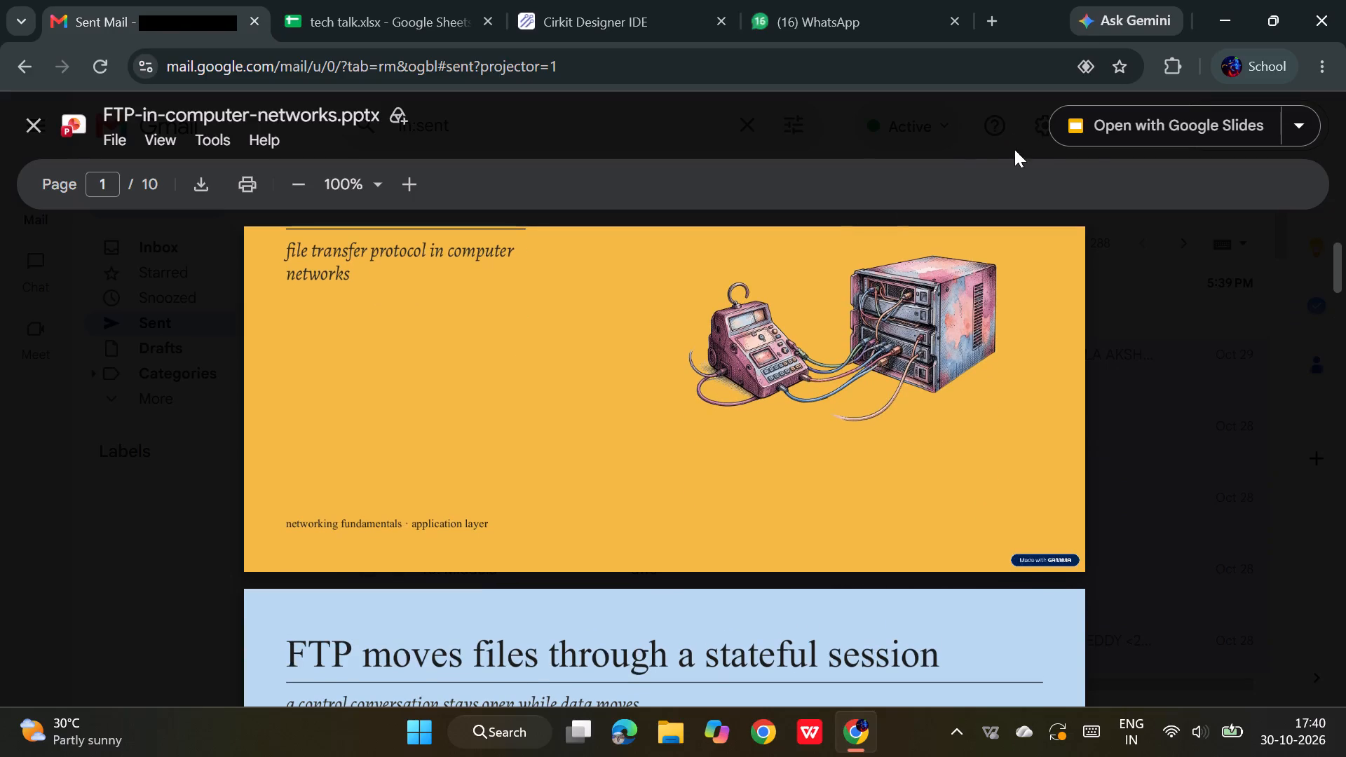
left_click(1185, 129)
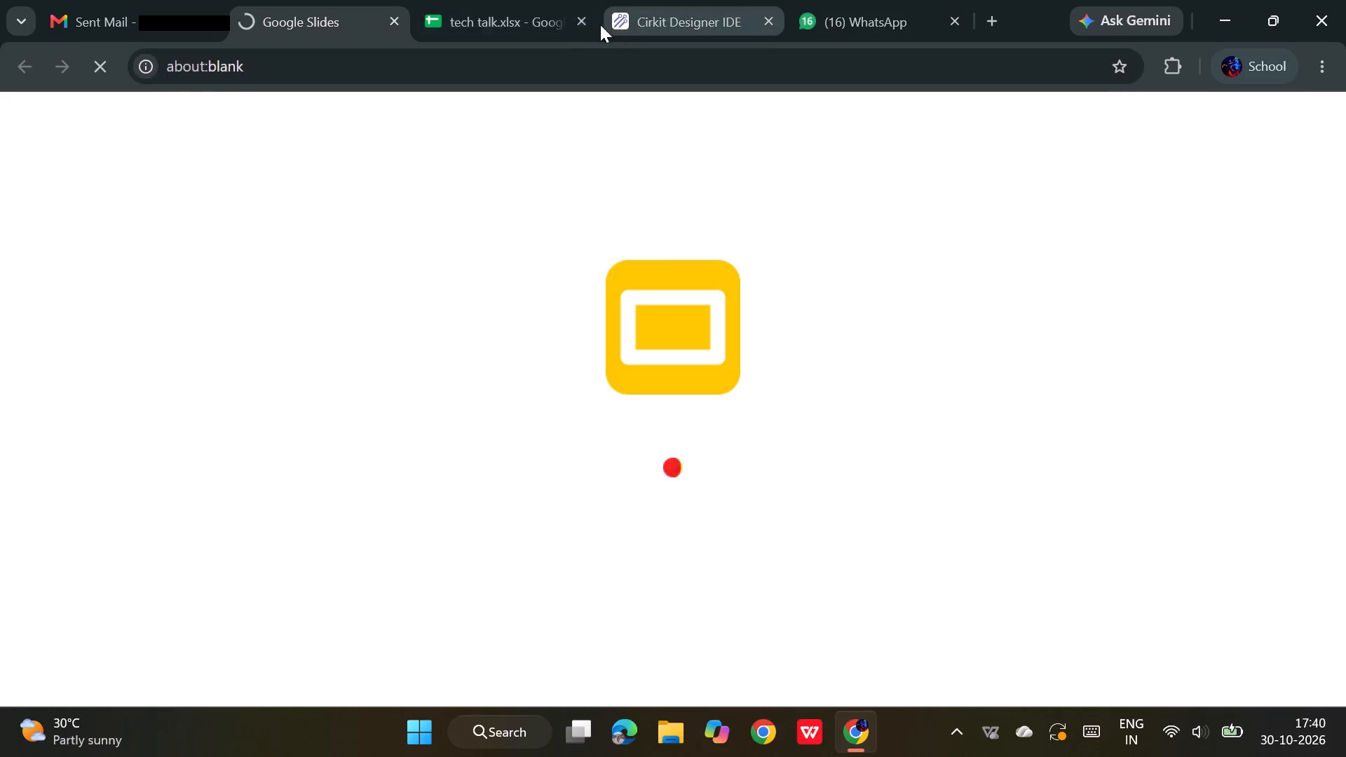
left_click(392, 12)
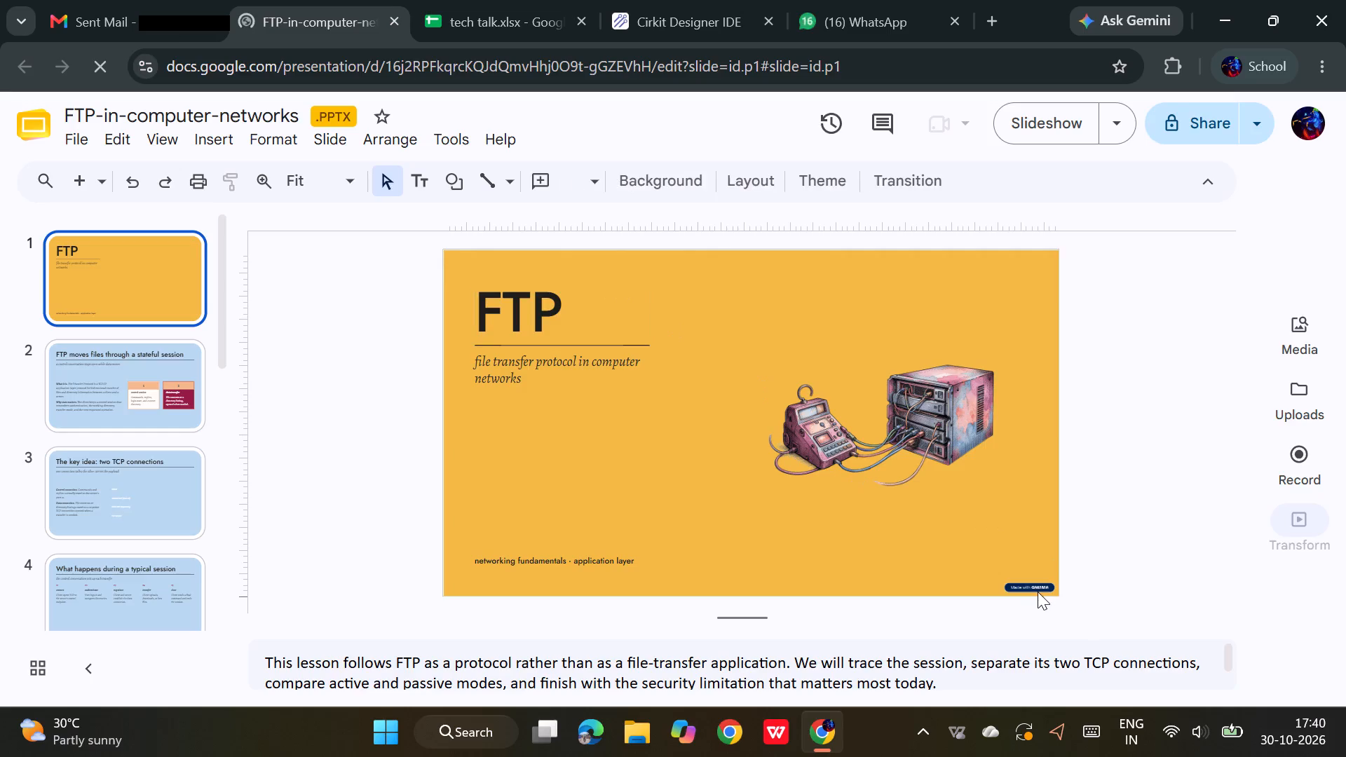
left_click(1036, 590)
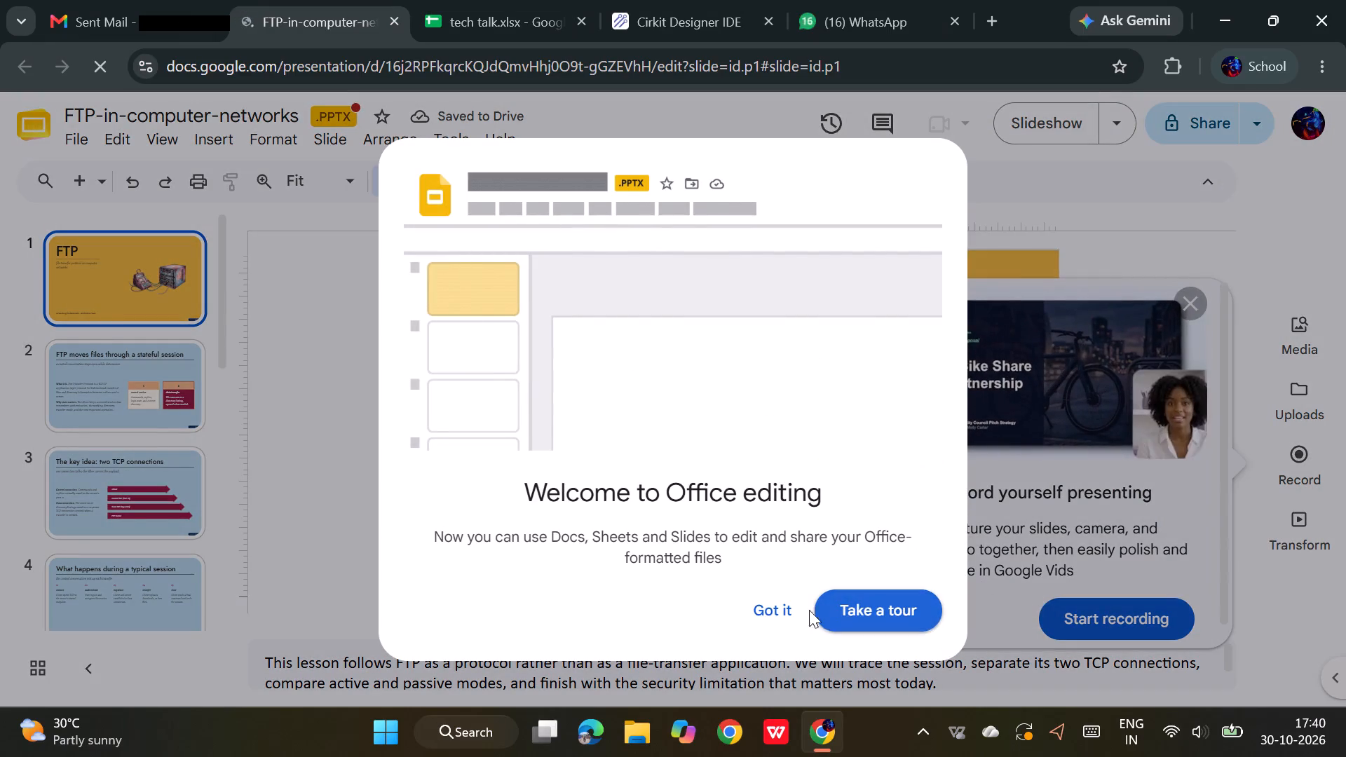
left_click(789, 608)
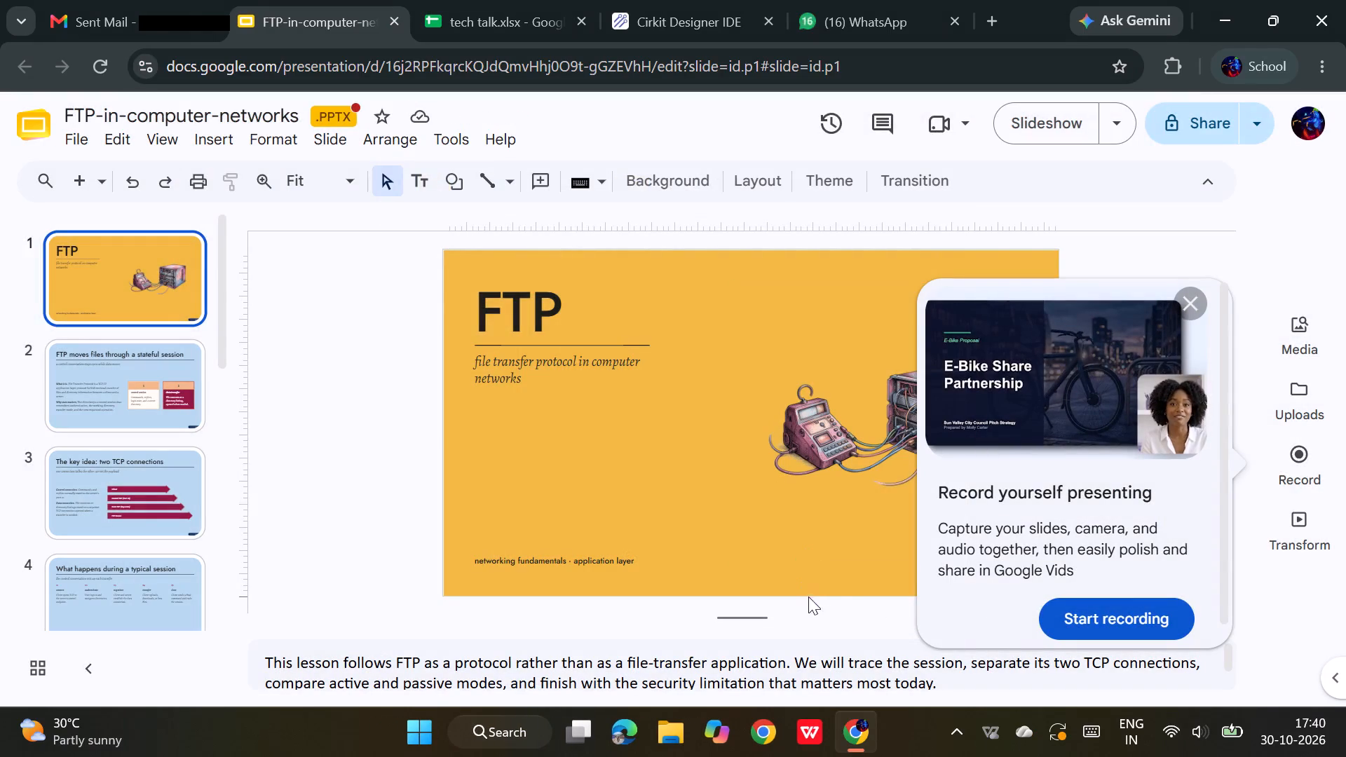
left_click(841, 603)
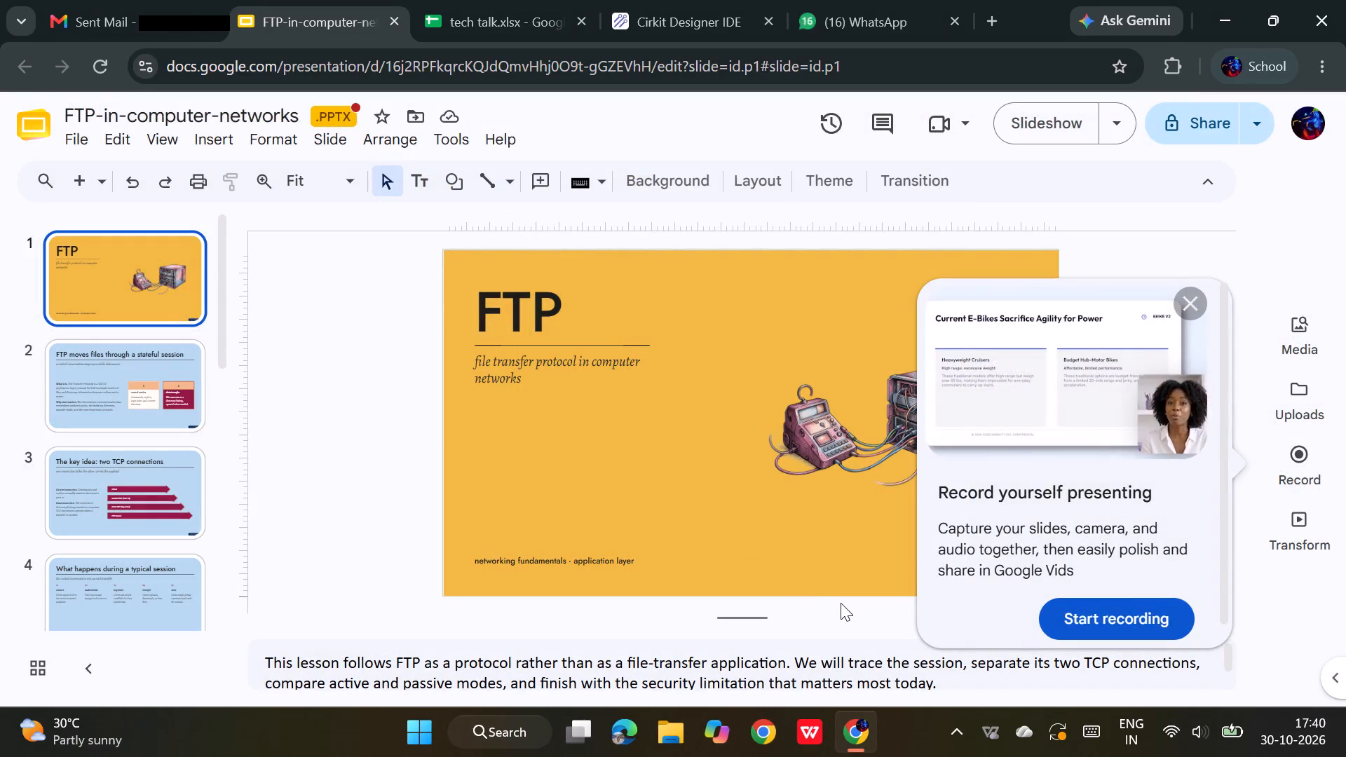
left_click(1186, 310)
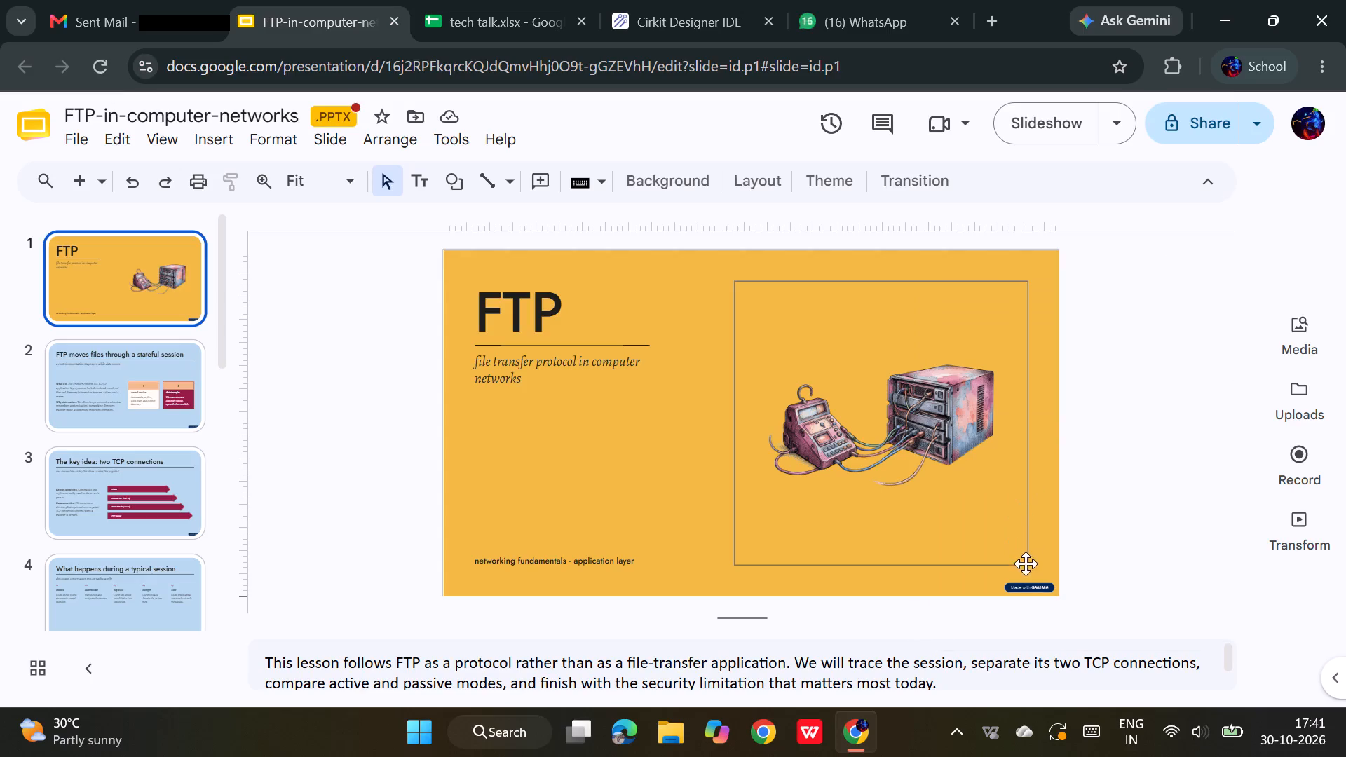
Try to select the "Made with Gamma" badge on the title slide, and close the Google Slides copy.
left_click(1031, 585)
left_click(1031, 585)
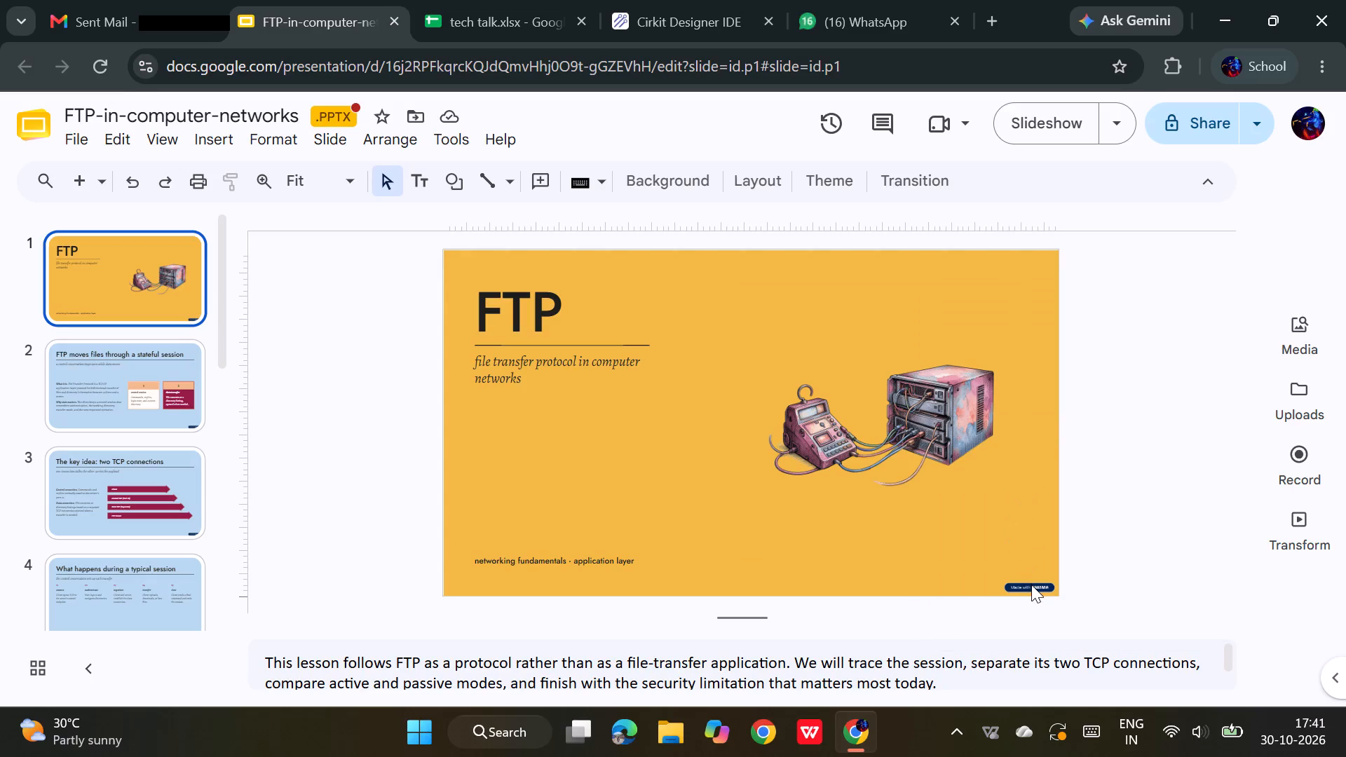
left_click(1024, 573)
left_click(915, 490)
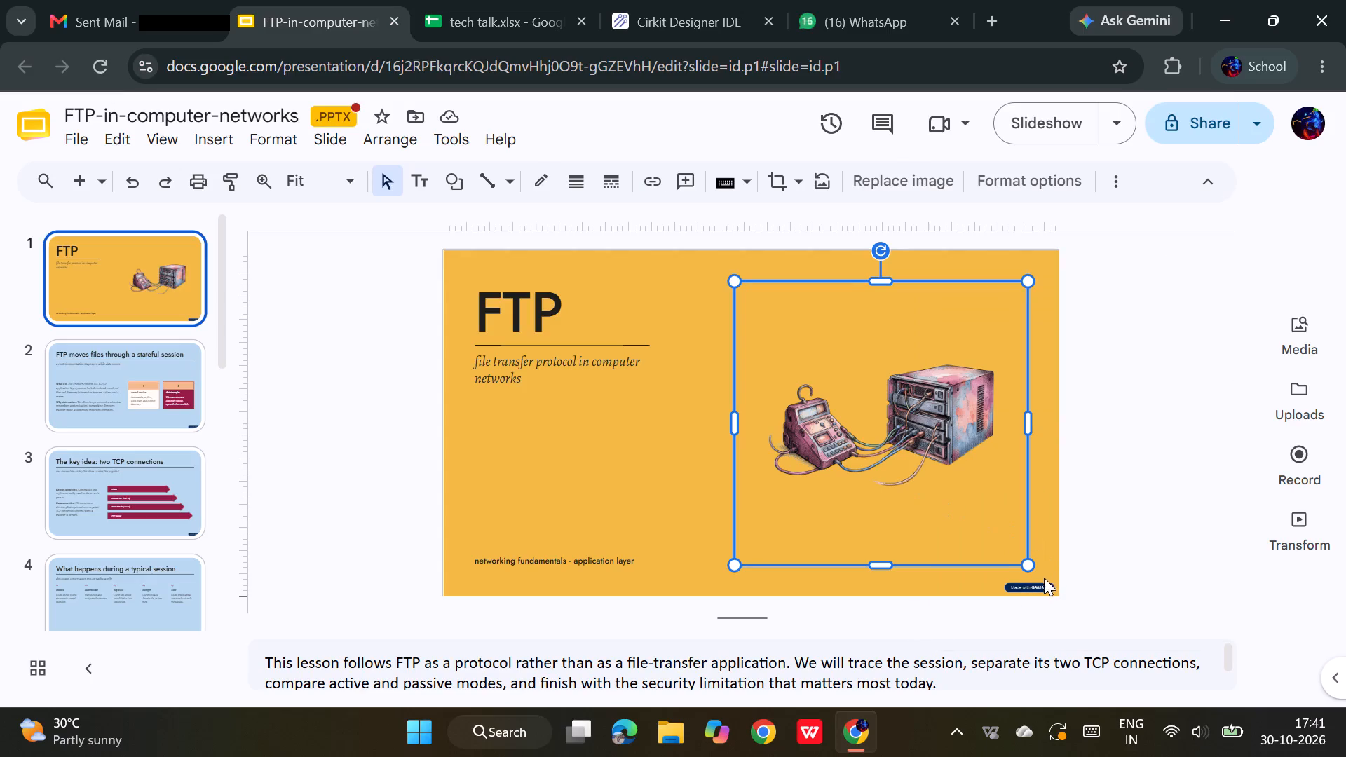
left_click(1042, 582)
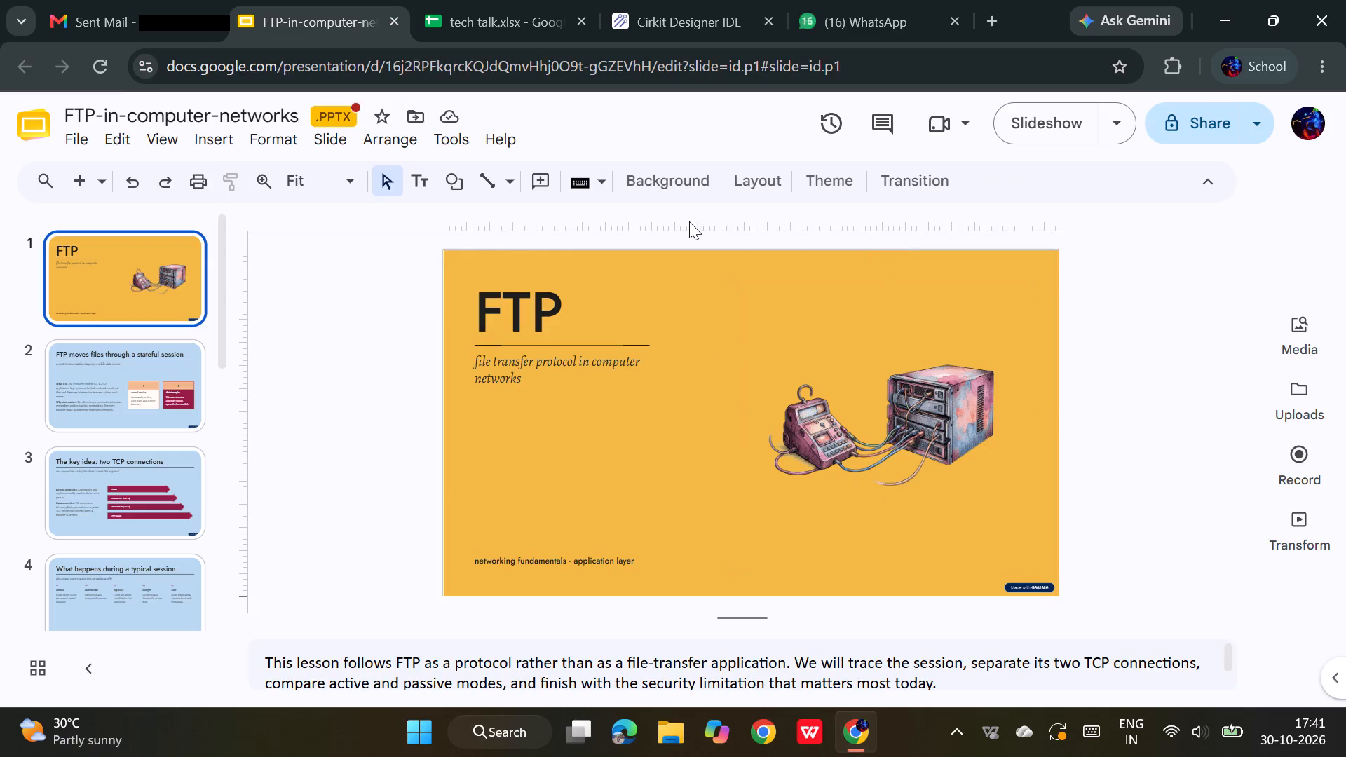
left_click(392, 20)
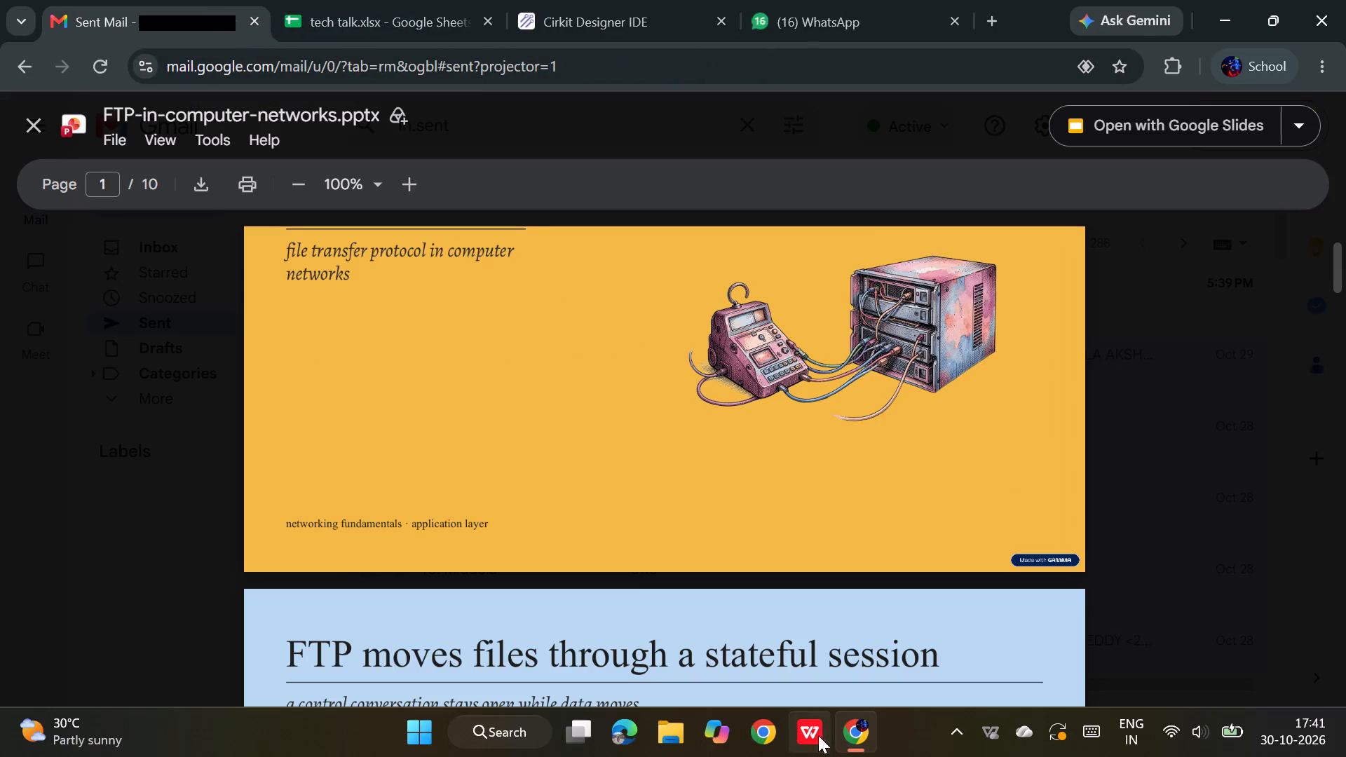
left_click(519, 720)
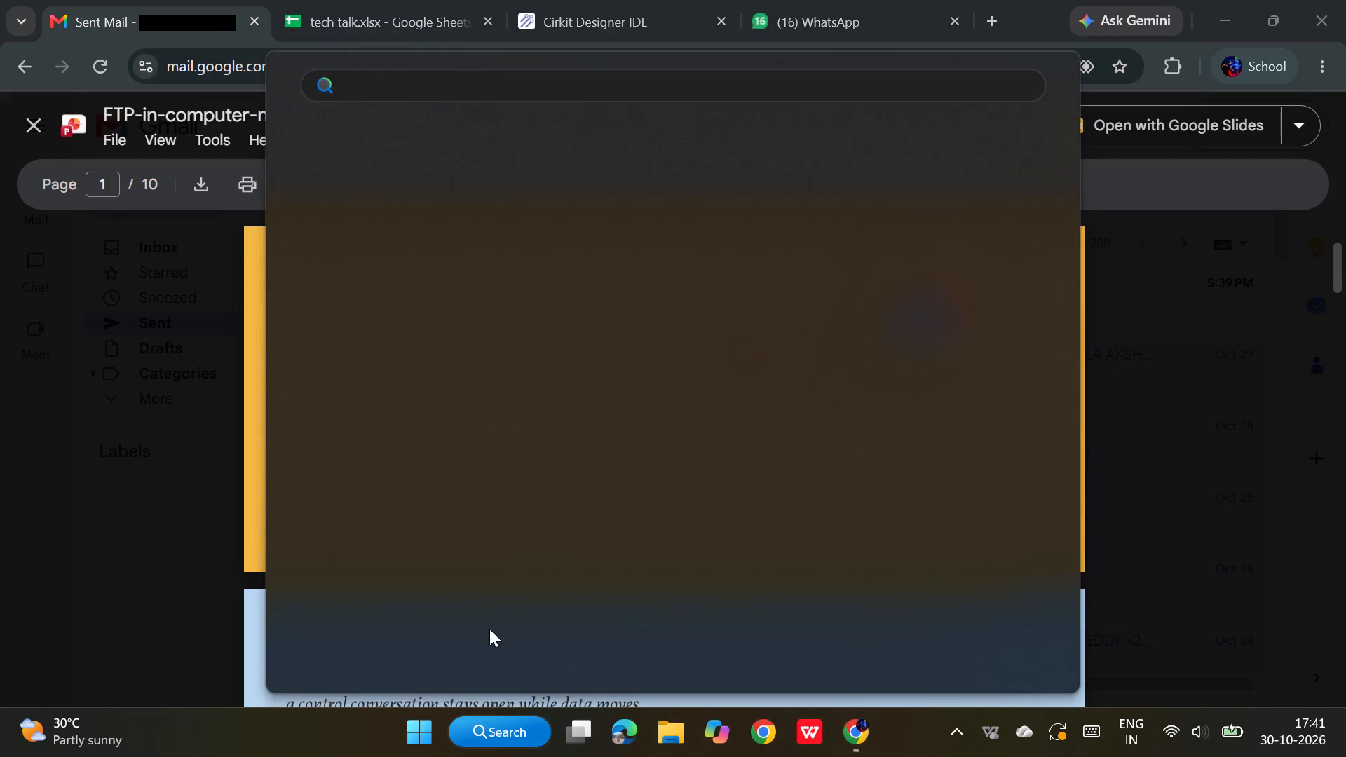
double_click(452, 493)
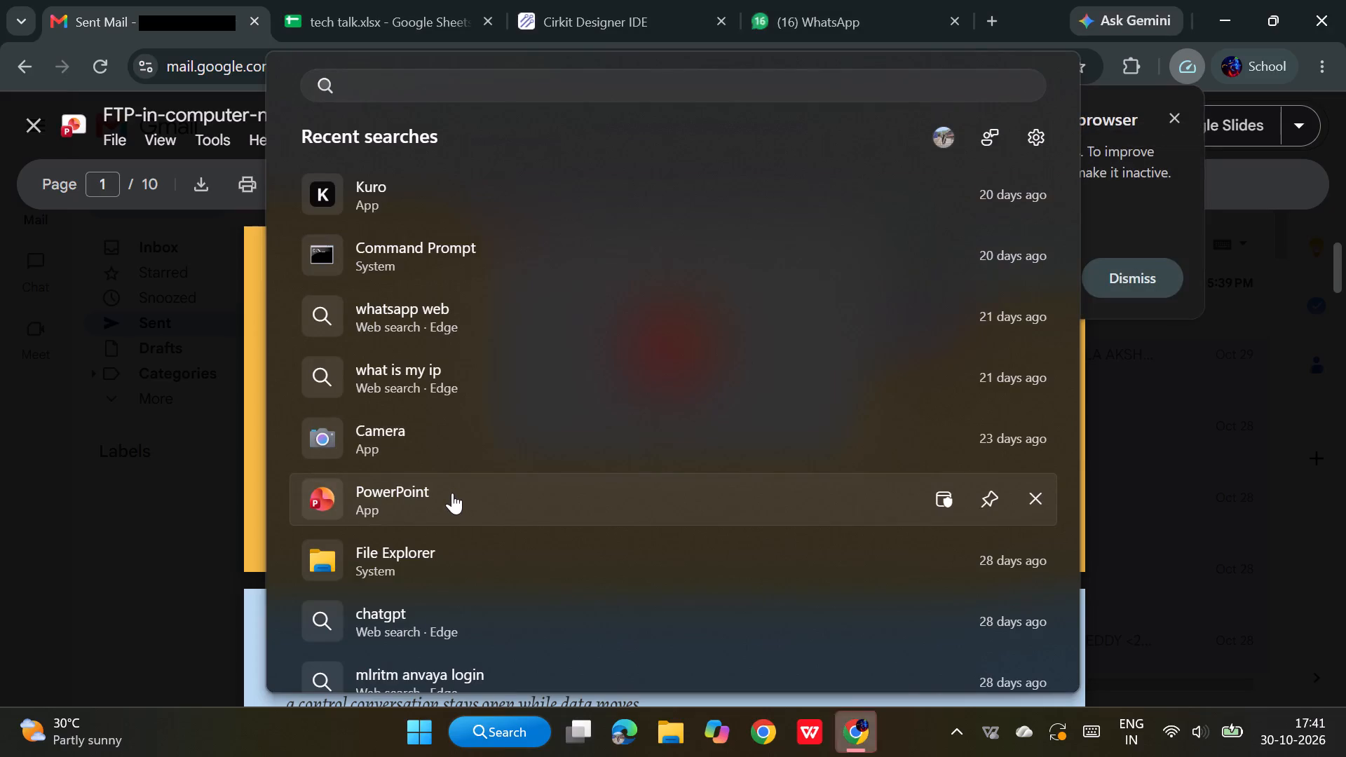
left_click(1259, 361)
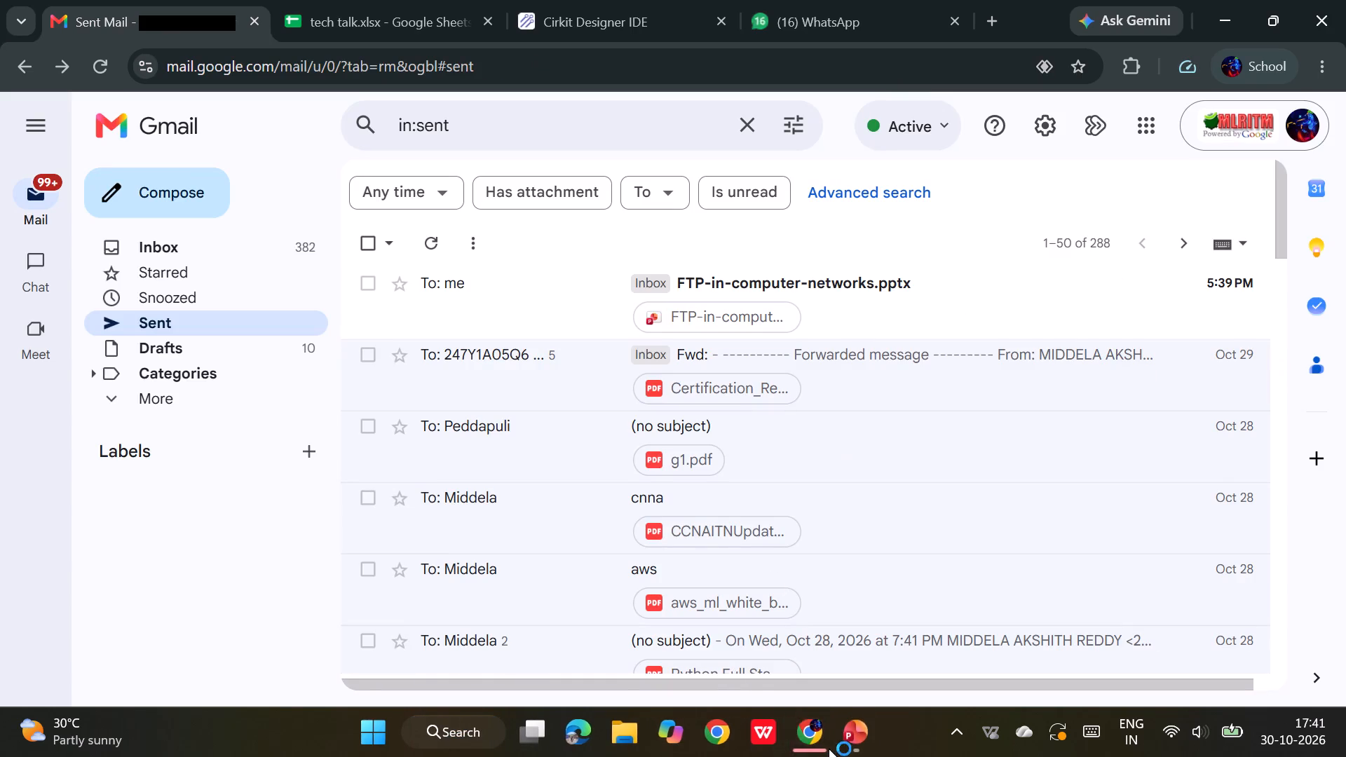
left_click(843, 737)
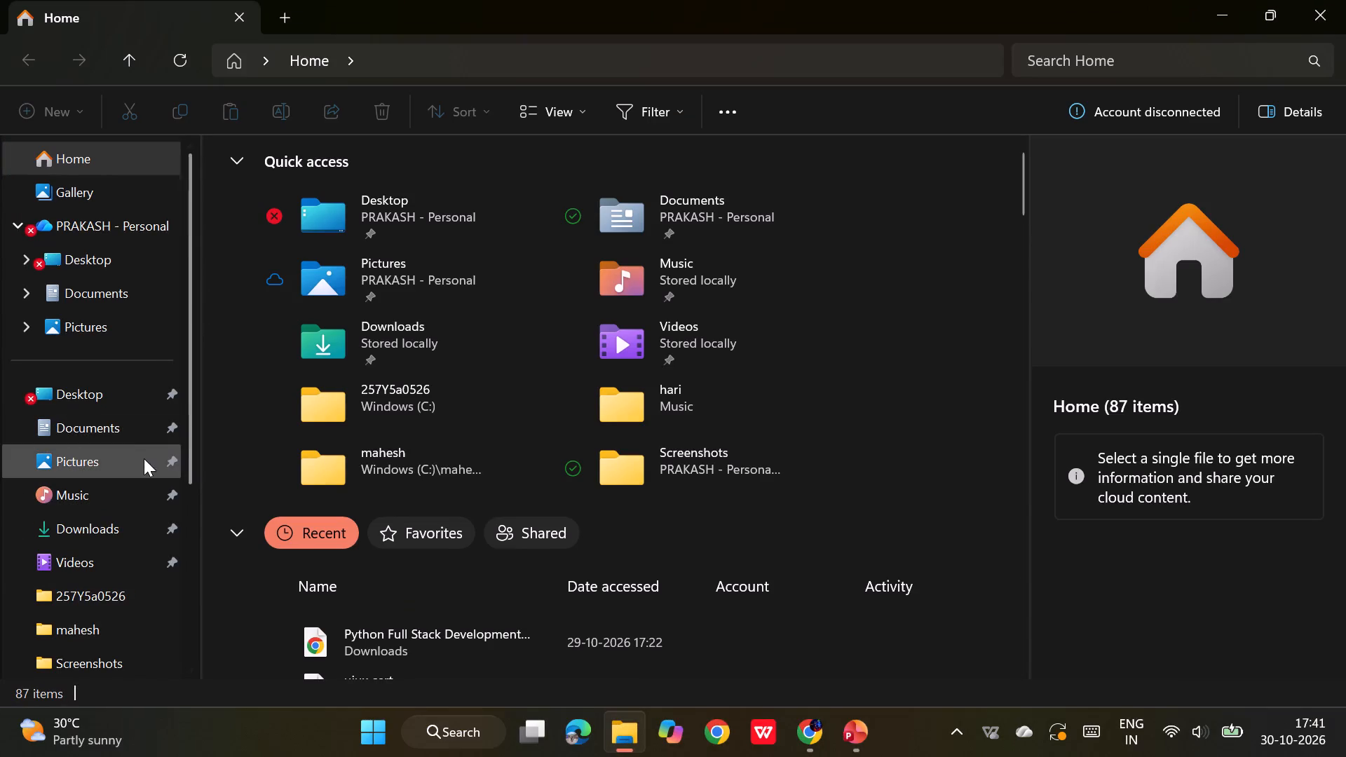
left_click(135, 534)
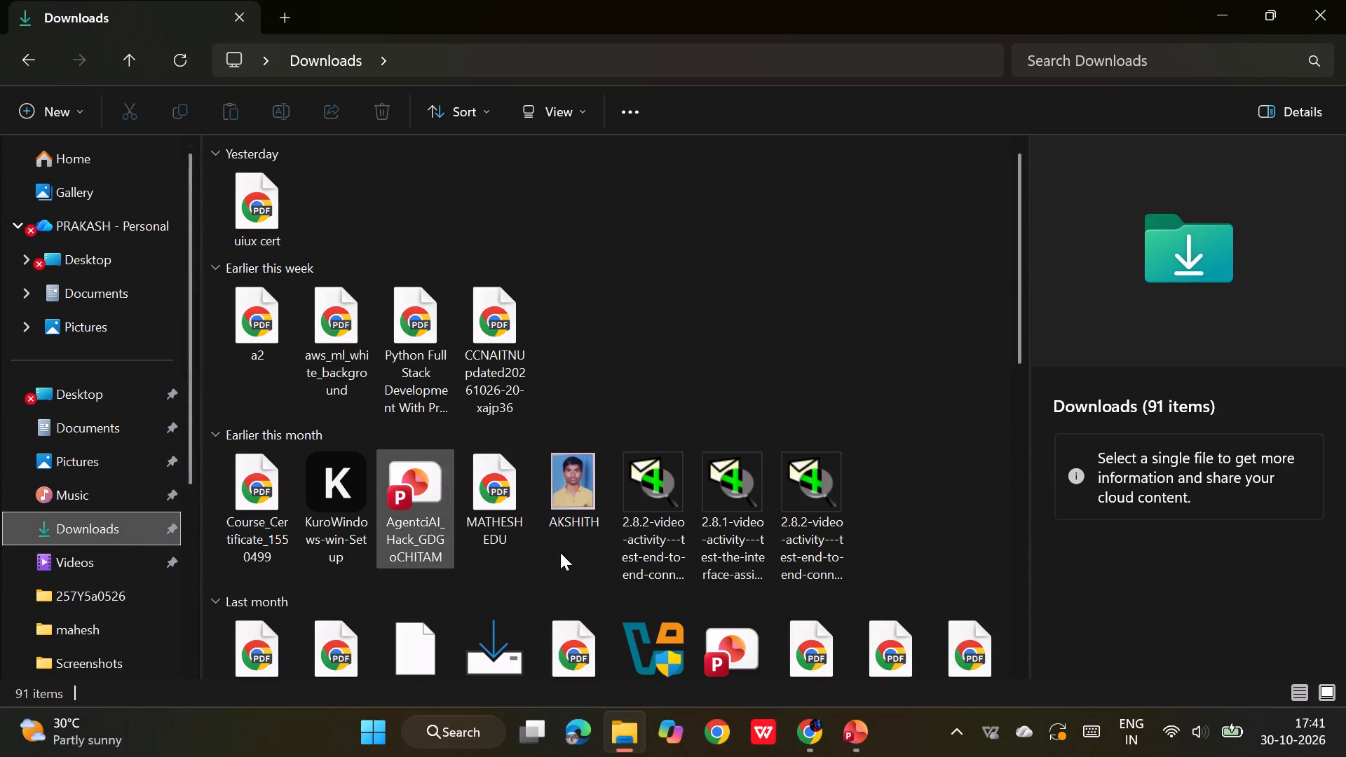
left_click(814, 731)
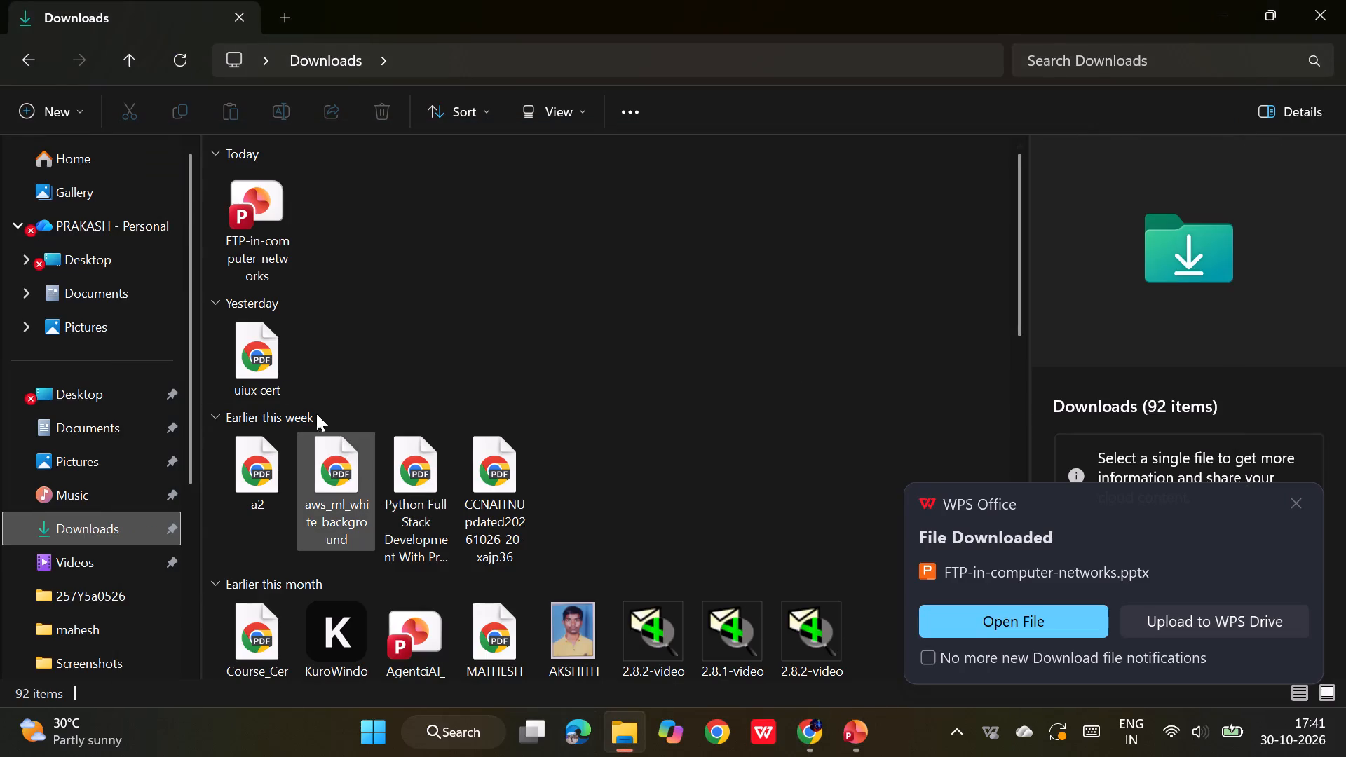
left_click(130, 521)
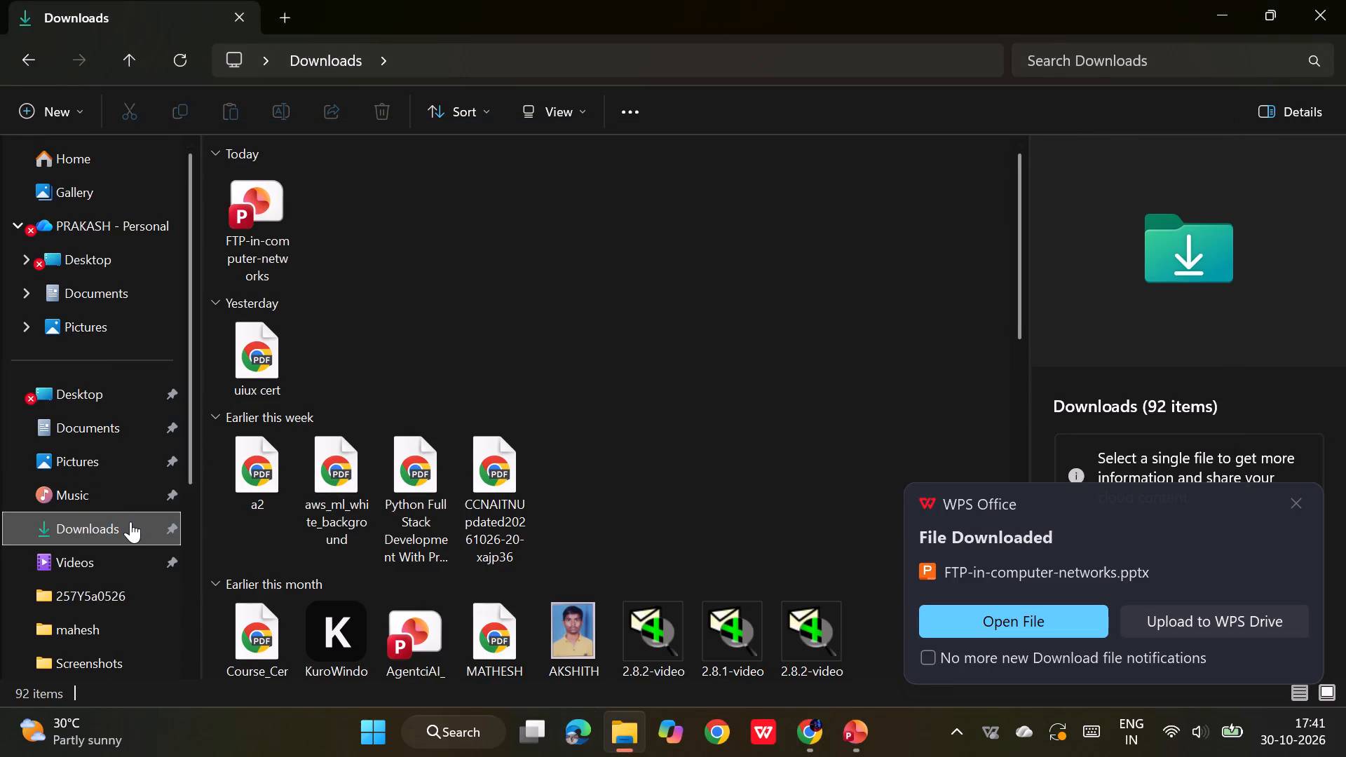
left_click(1065, 622)
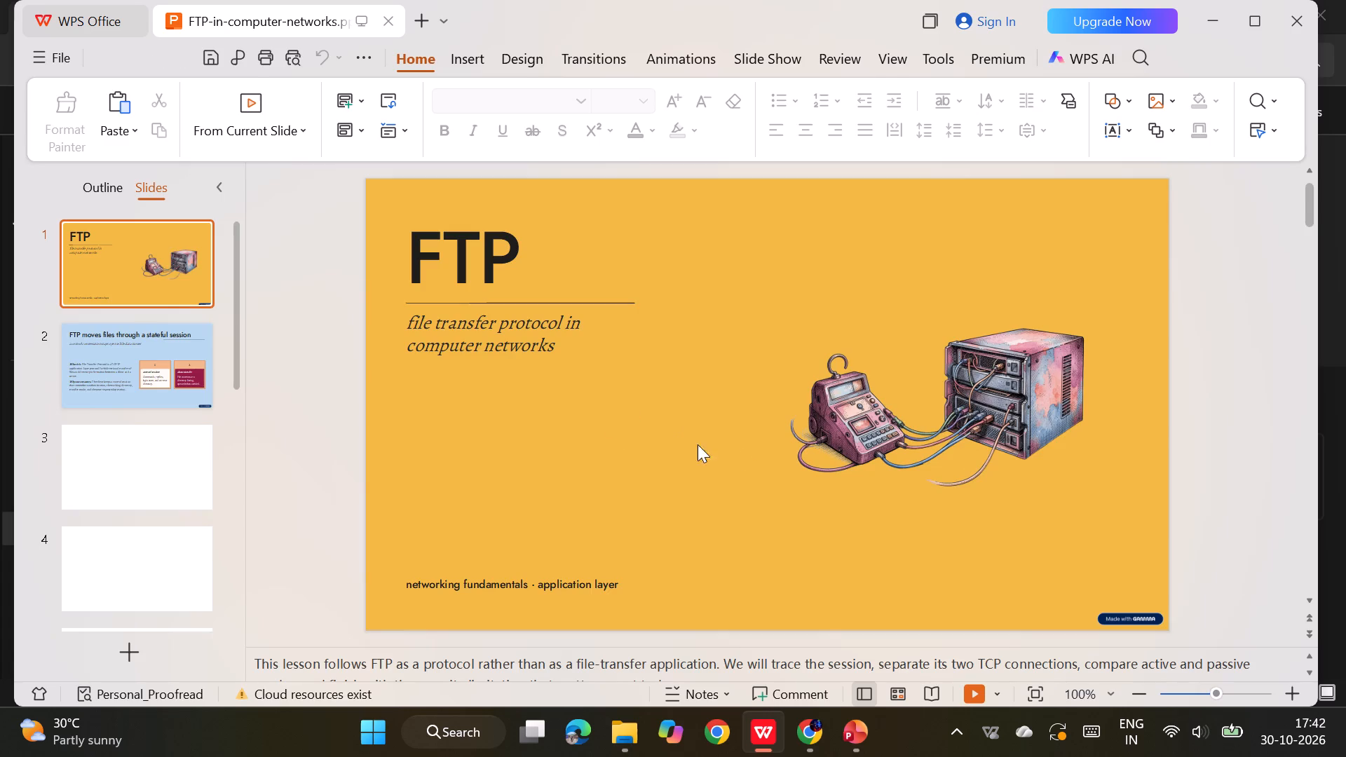
Dismiss the offer to set WPS Office as the default office suite.
left_click(1137, 615)
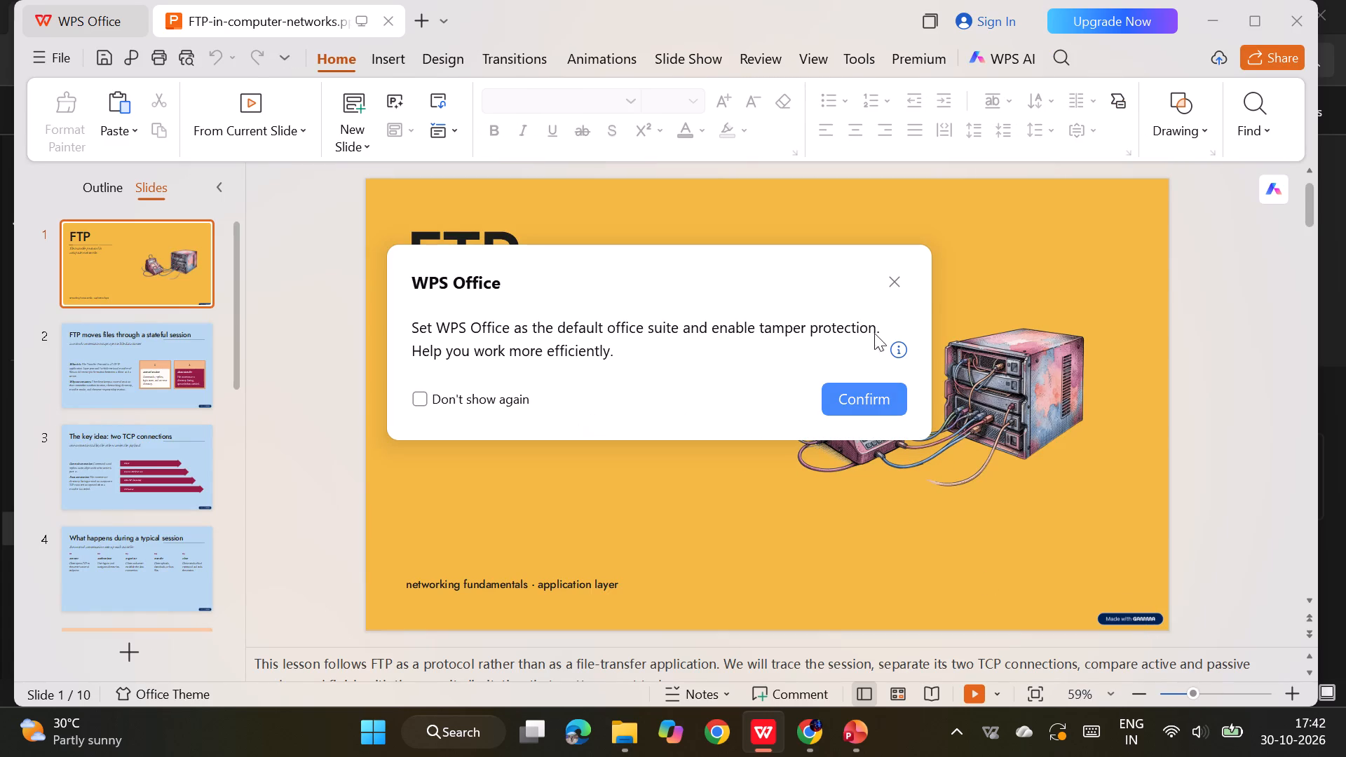
left_click_drag(881, 281, 892, 280)
left_click(892, 280)
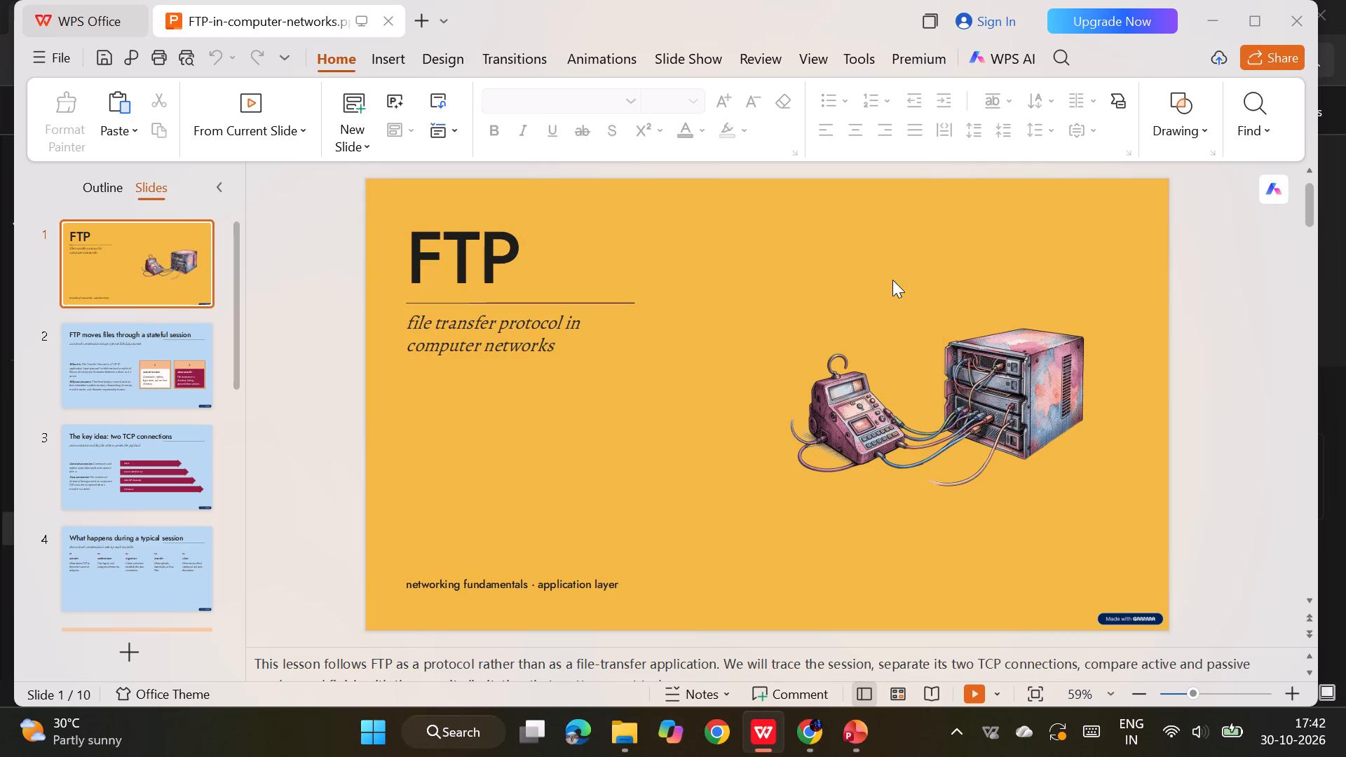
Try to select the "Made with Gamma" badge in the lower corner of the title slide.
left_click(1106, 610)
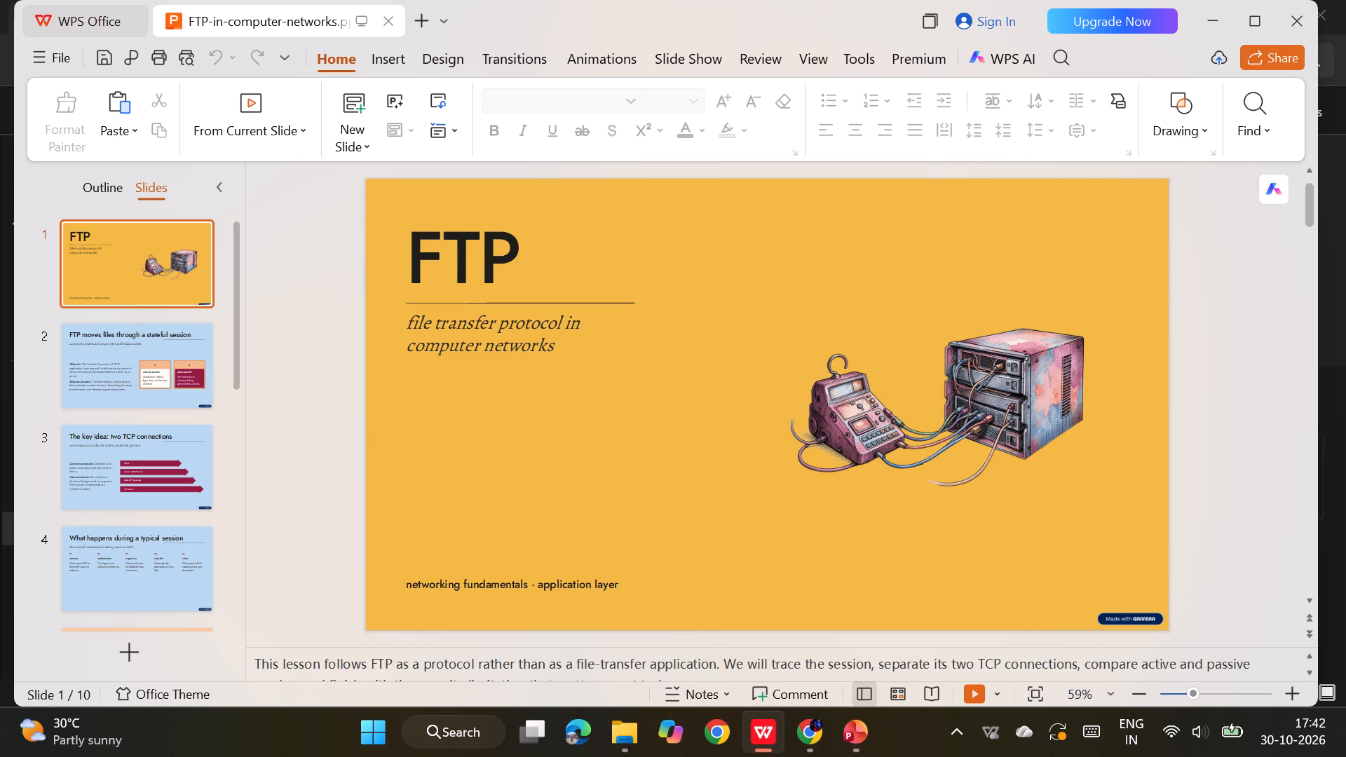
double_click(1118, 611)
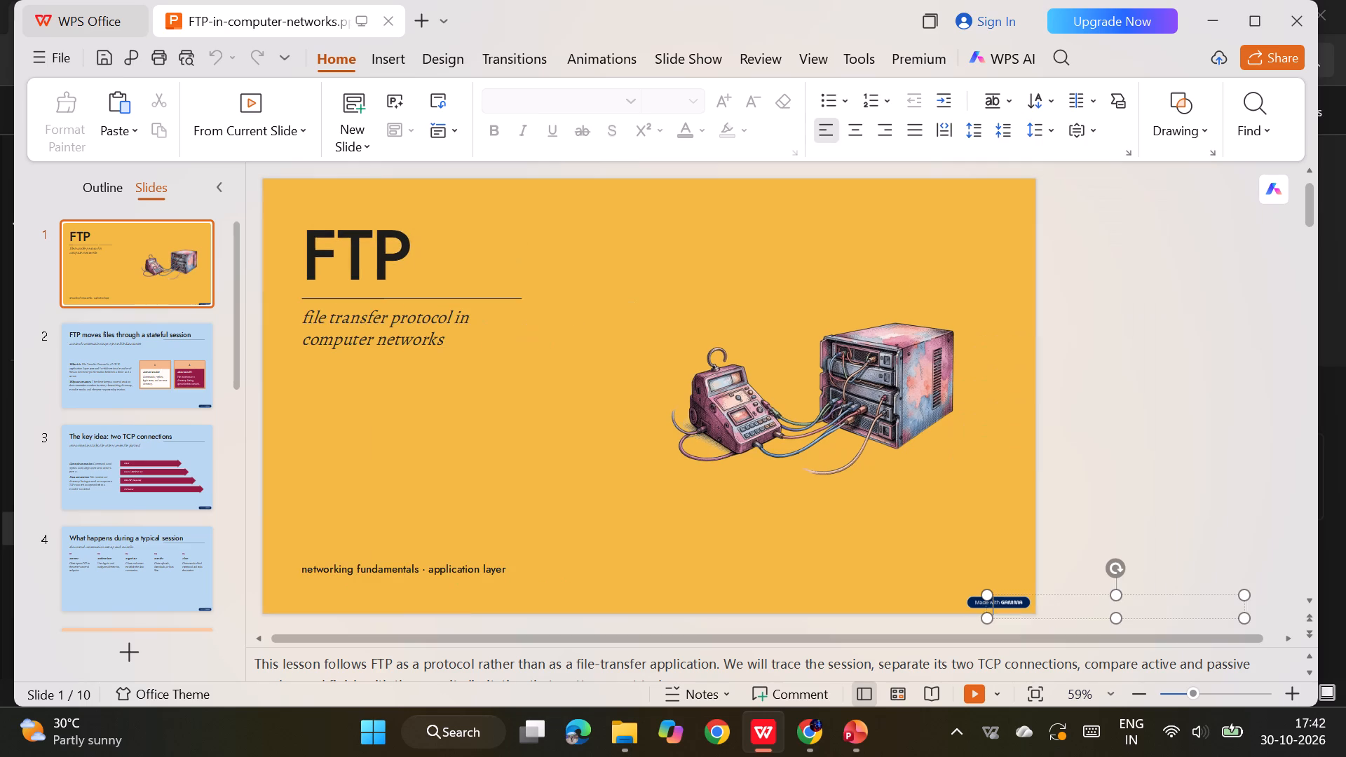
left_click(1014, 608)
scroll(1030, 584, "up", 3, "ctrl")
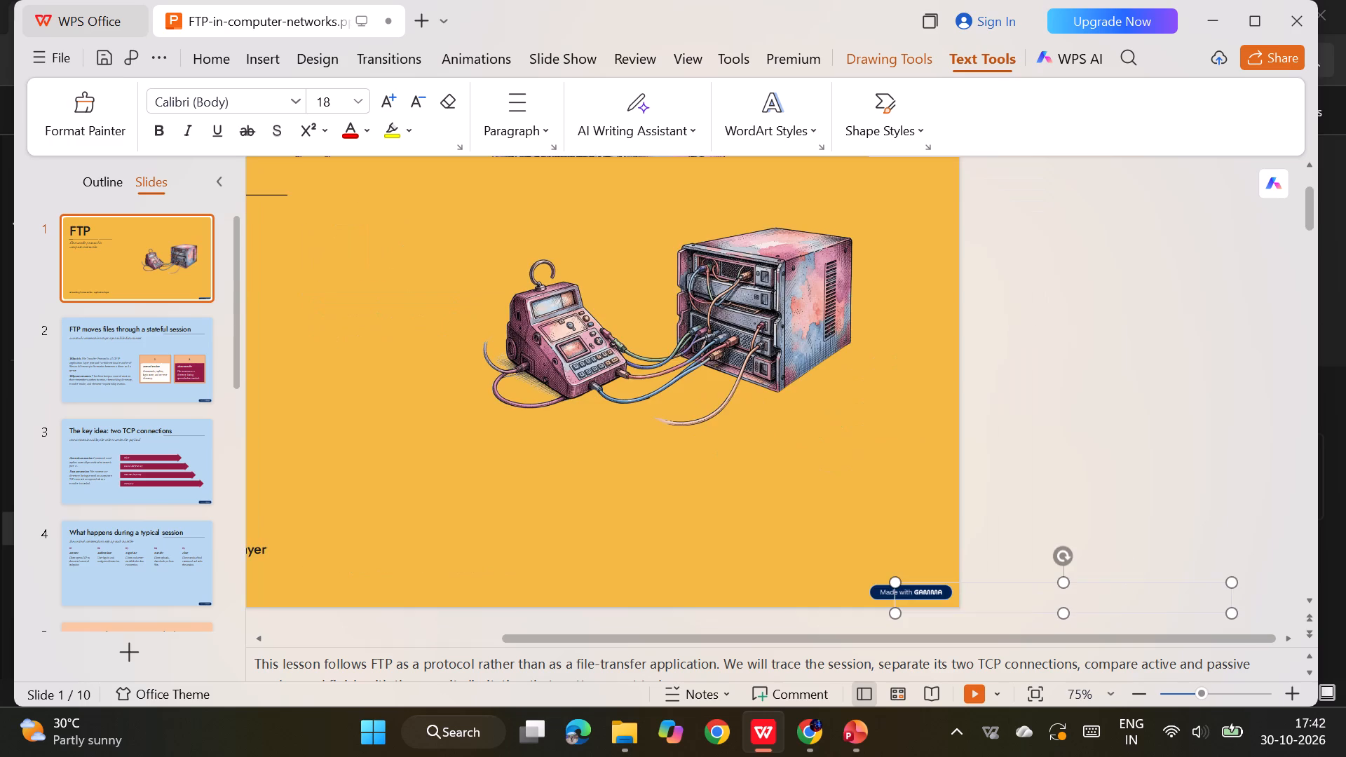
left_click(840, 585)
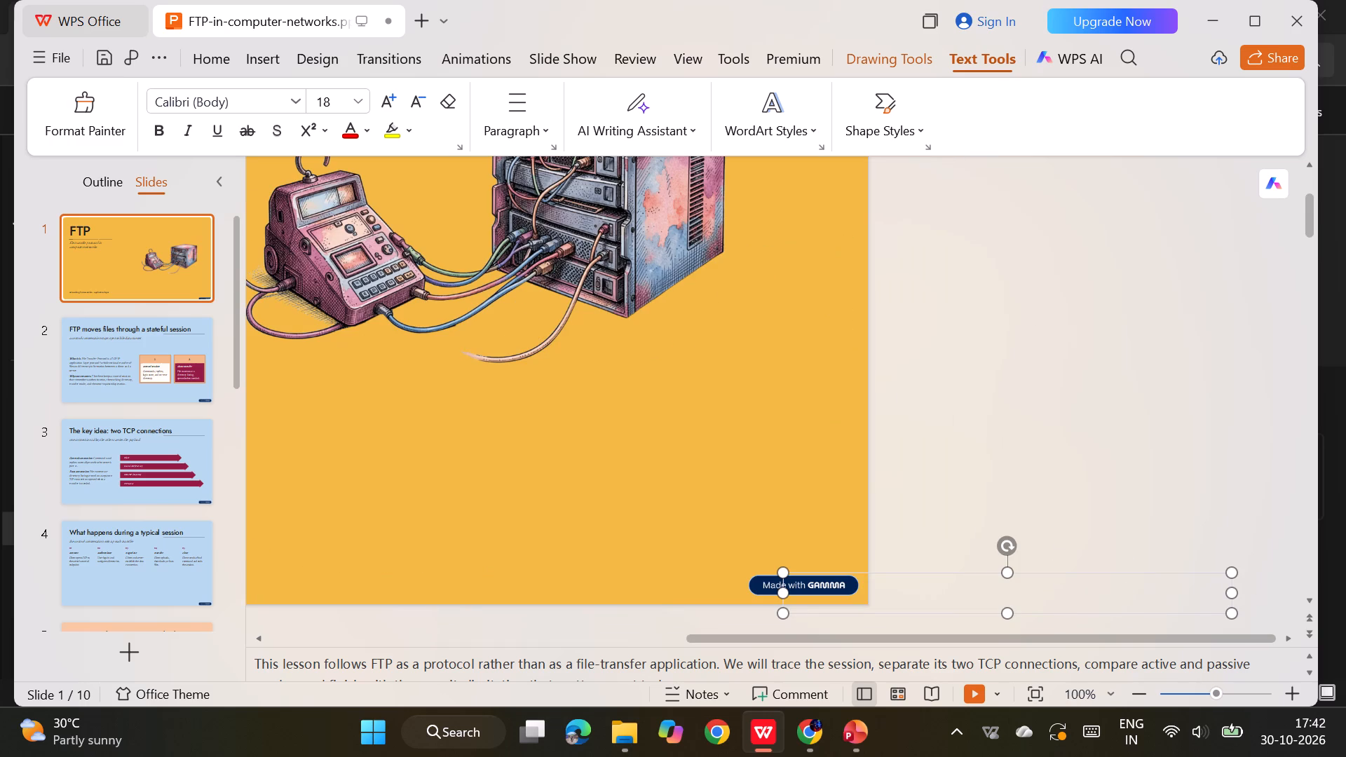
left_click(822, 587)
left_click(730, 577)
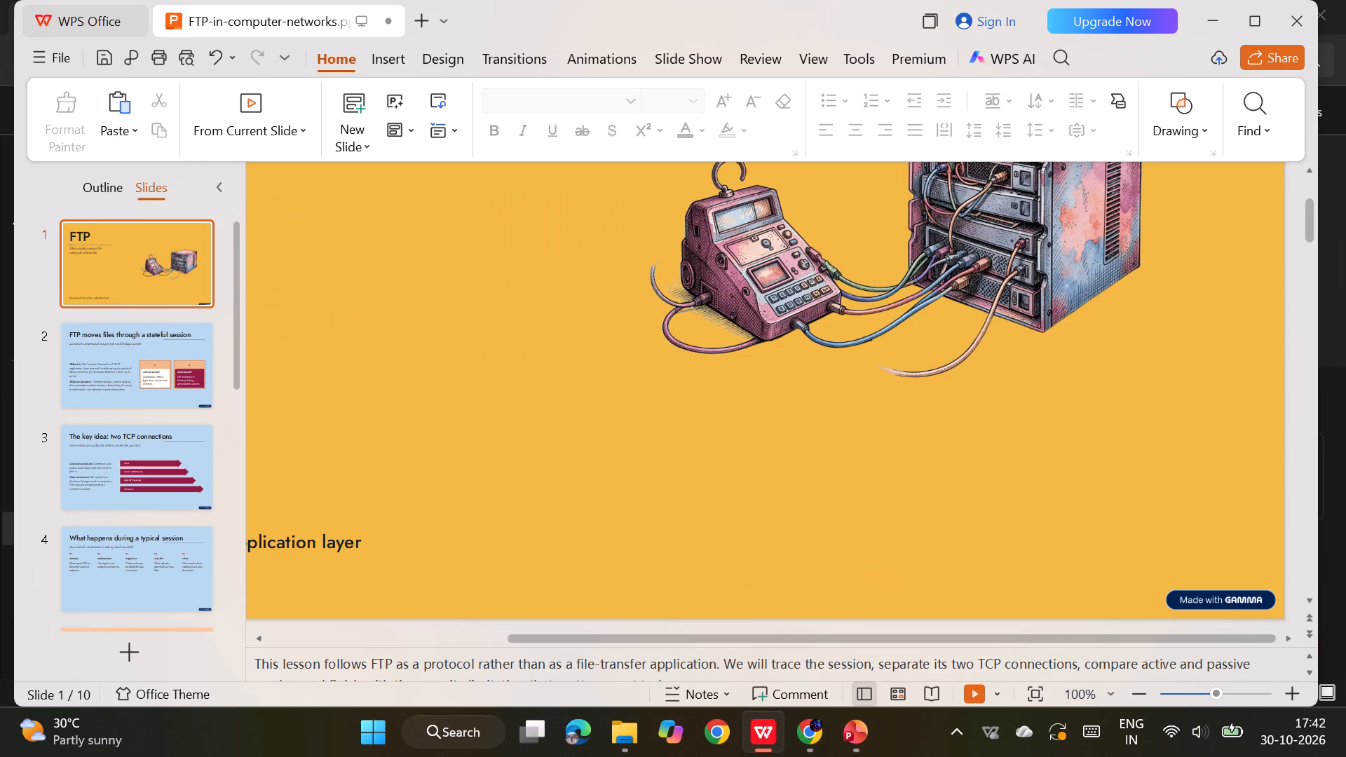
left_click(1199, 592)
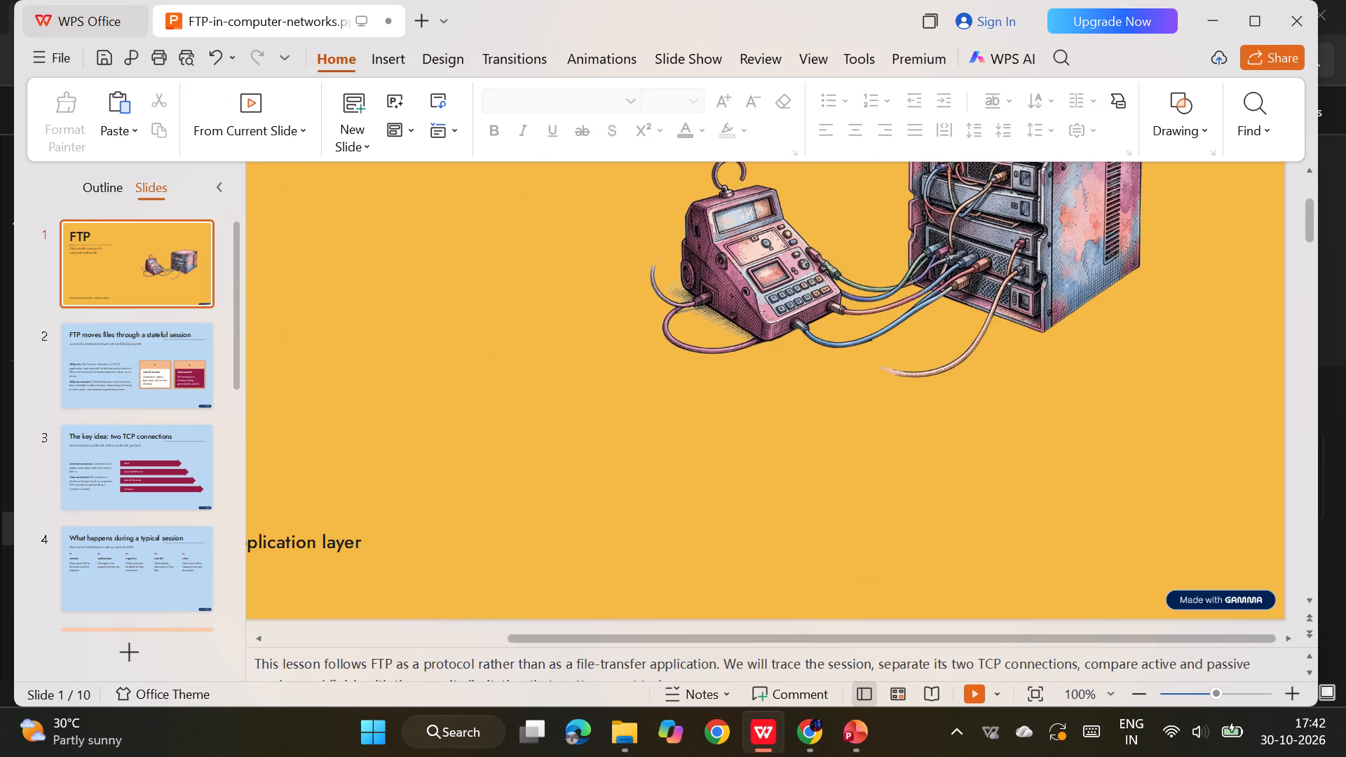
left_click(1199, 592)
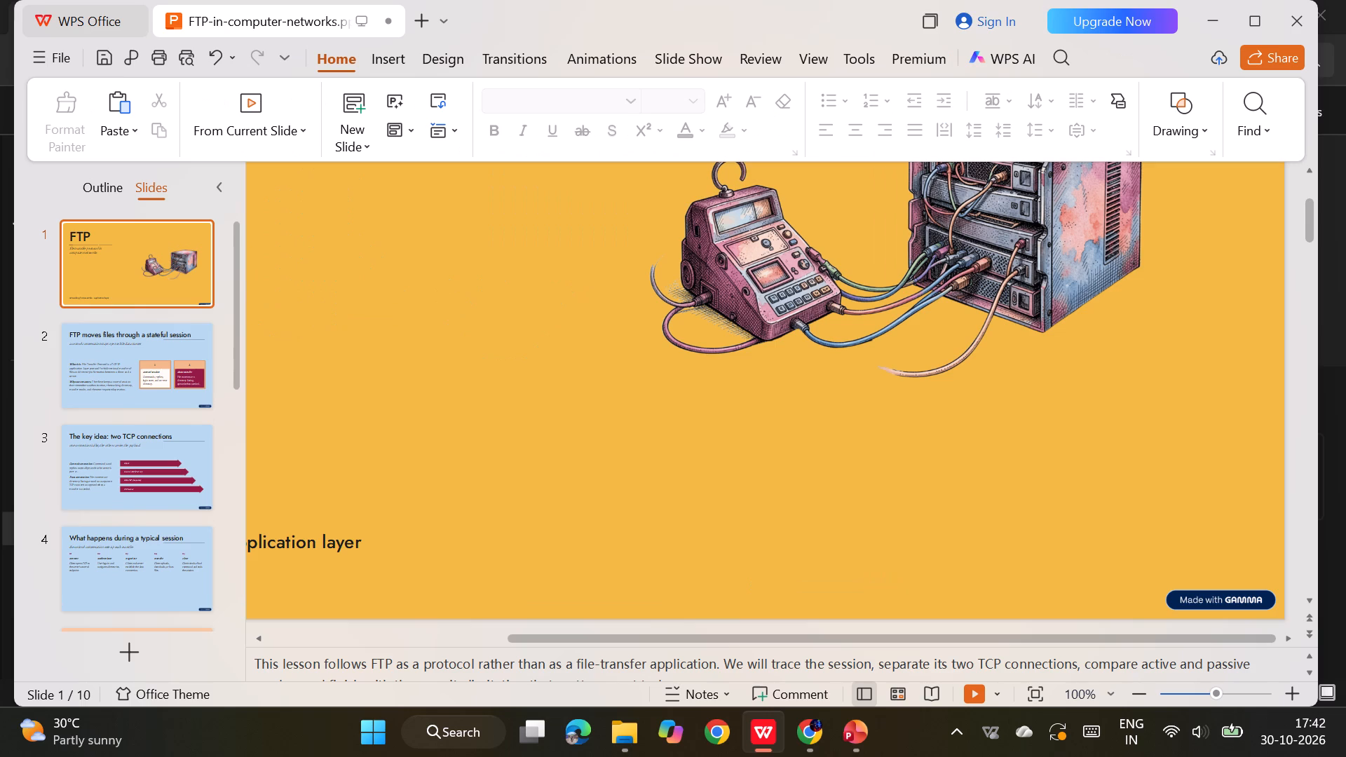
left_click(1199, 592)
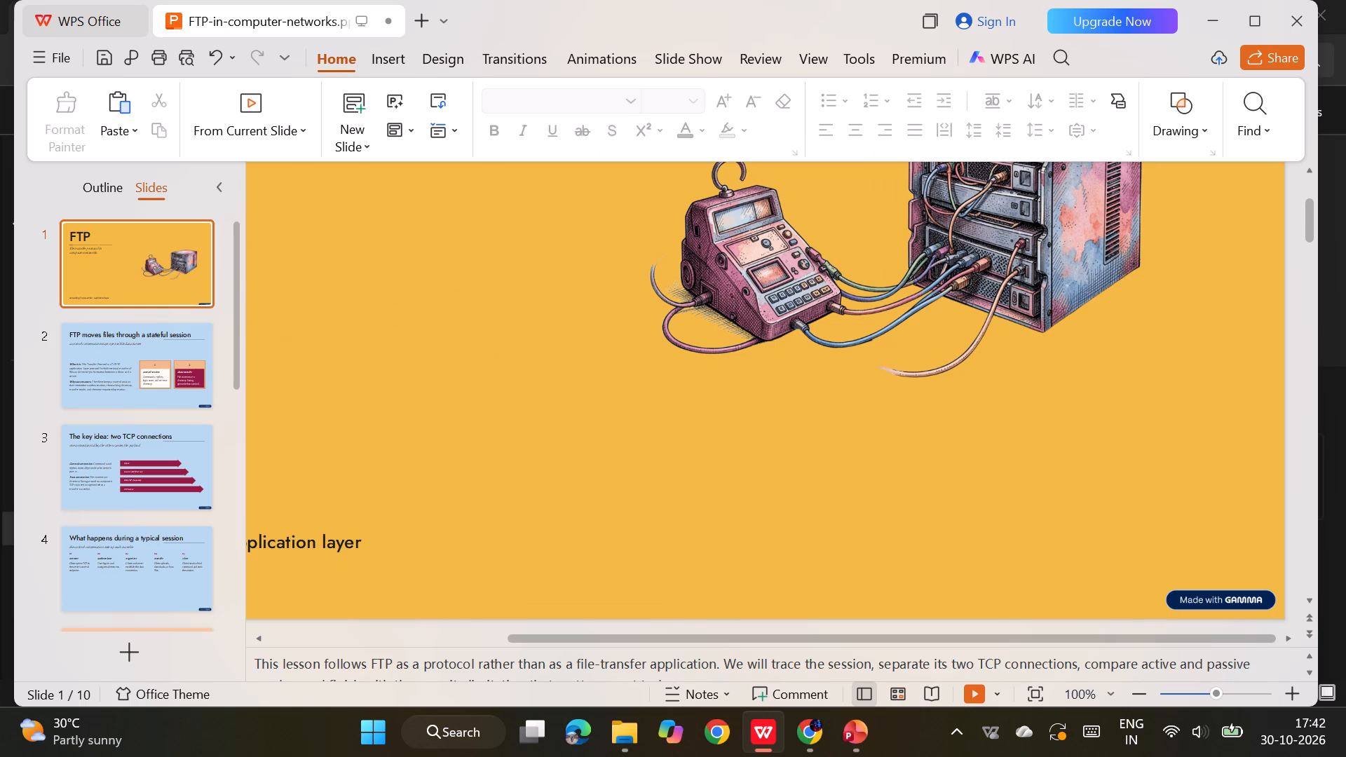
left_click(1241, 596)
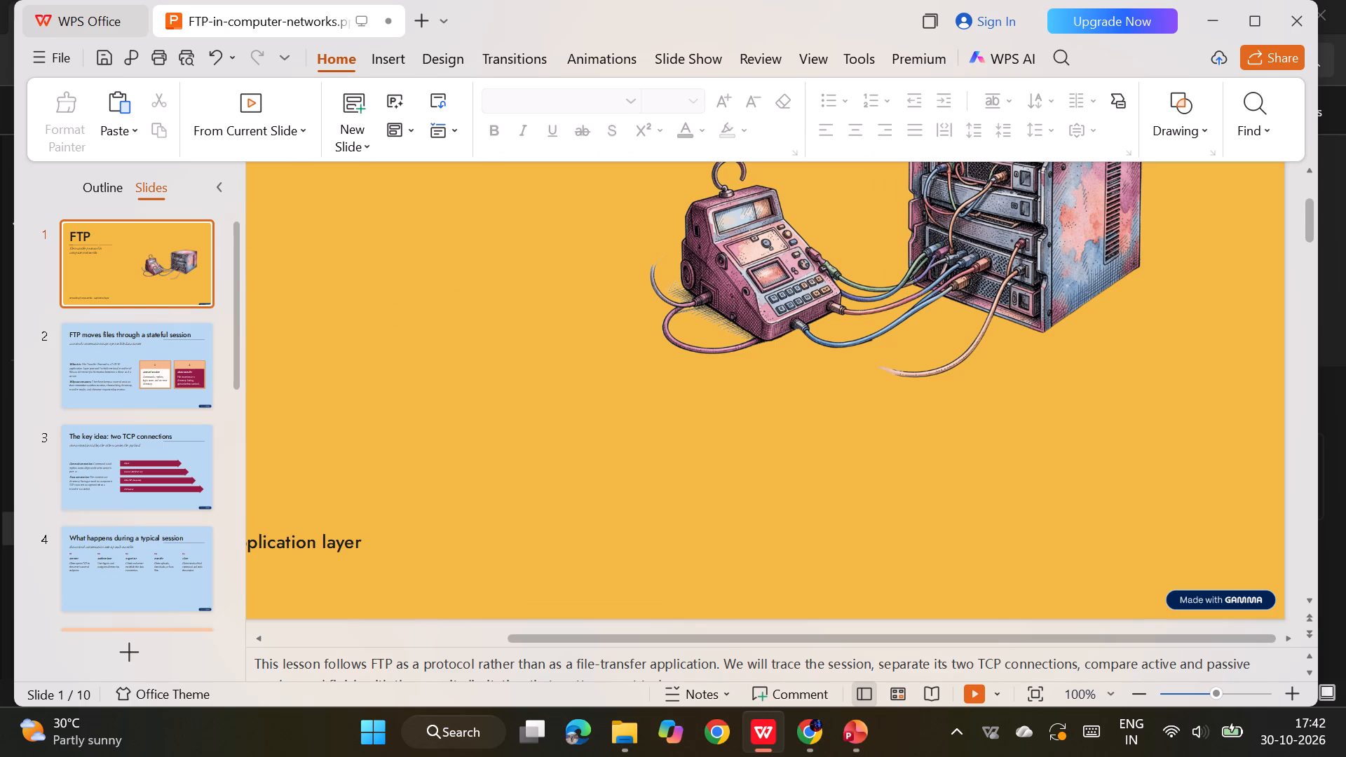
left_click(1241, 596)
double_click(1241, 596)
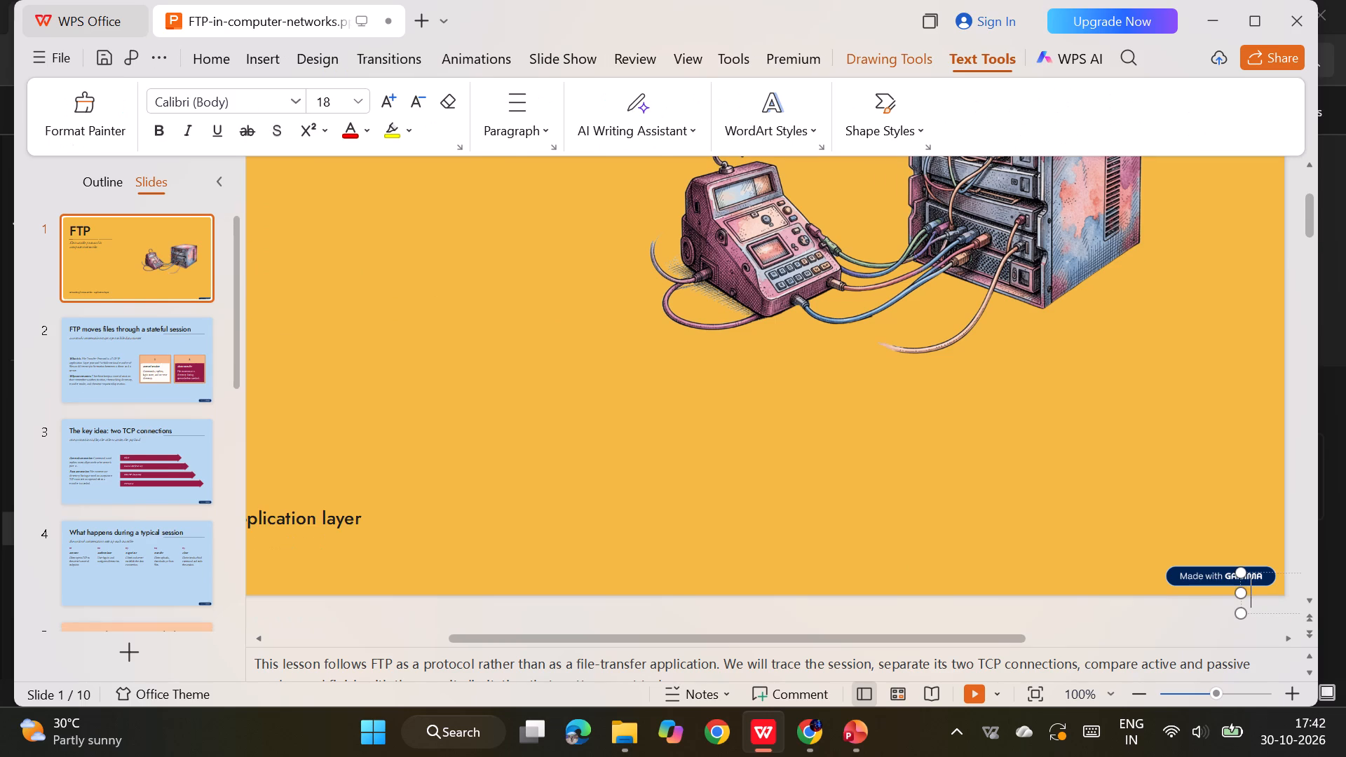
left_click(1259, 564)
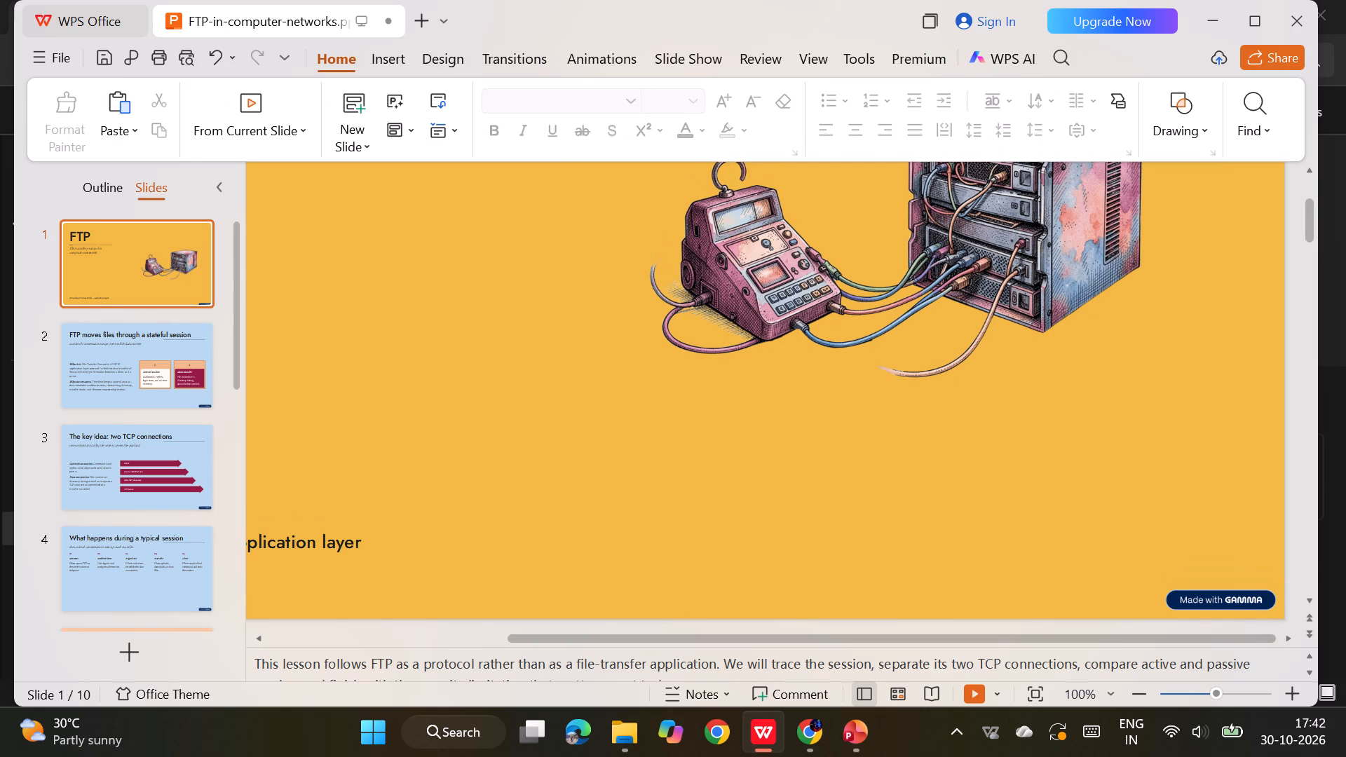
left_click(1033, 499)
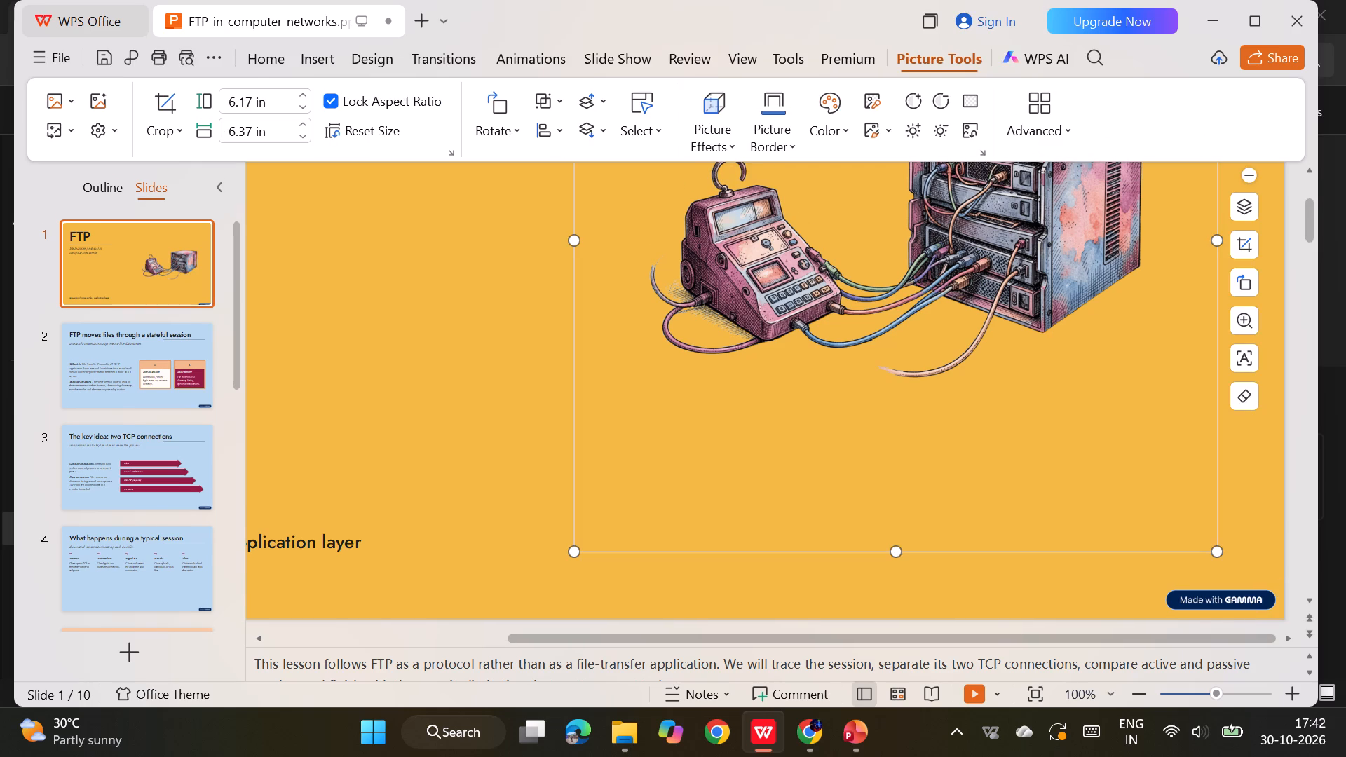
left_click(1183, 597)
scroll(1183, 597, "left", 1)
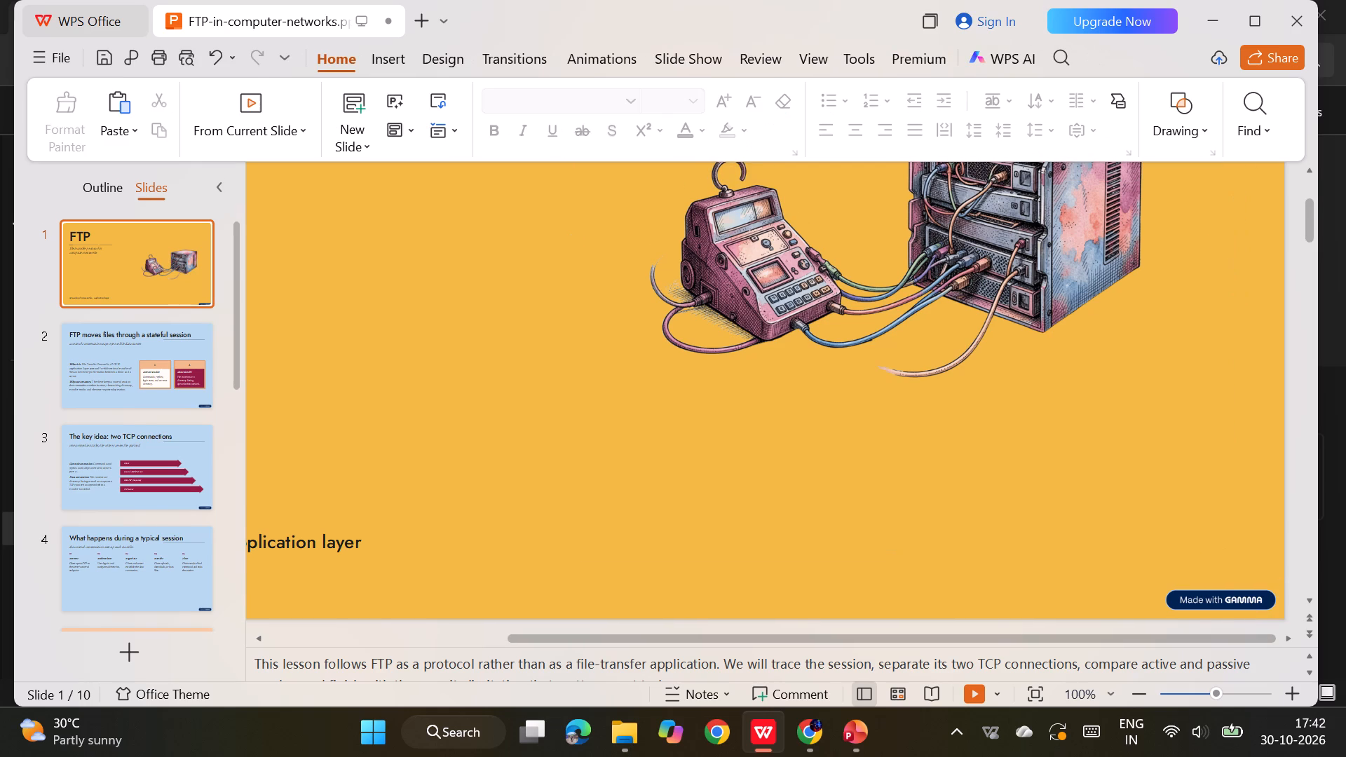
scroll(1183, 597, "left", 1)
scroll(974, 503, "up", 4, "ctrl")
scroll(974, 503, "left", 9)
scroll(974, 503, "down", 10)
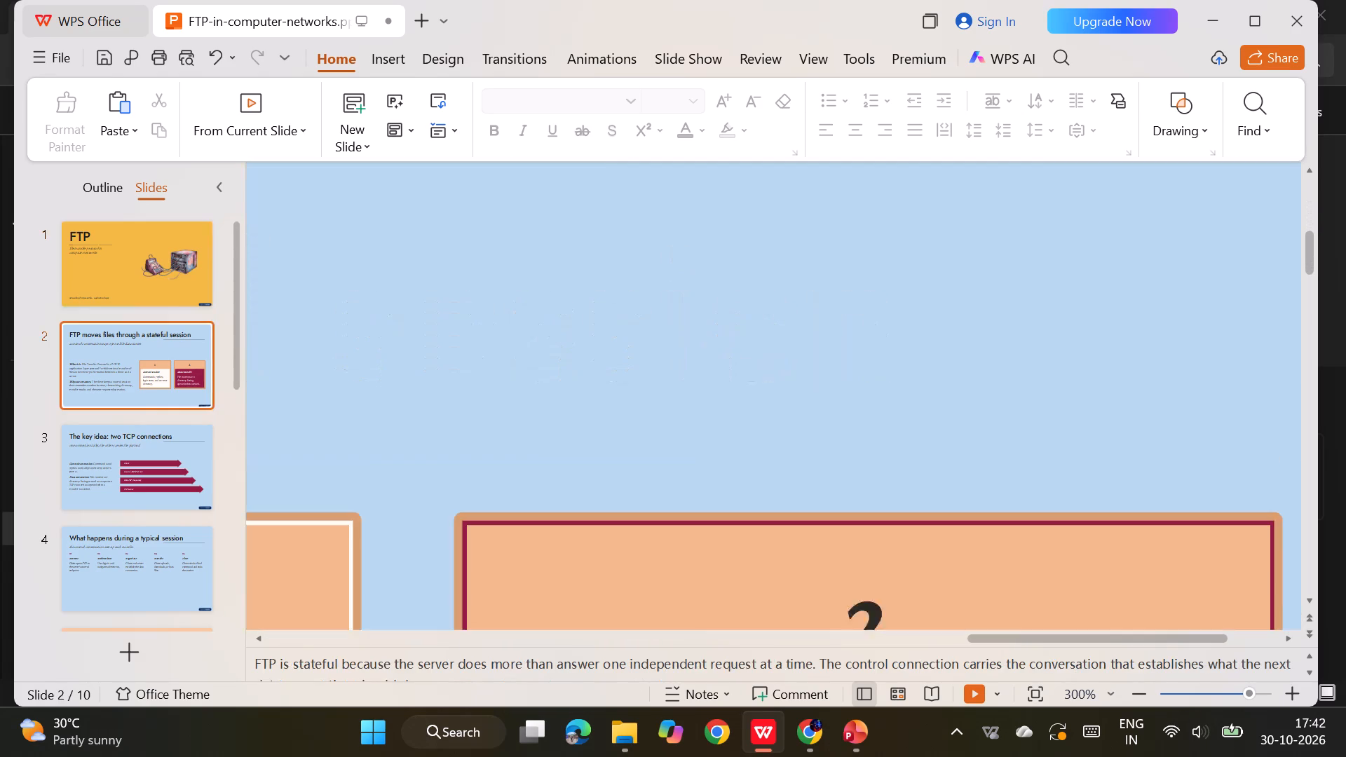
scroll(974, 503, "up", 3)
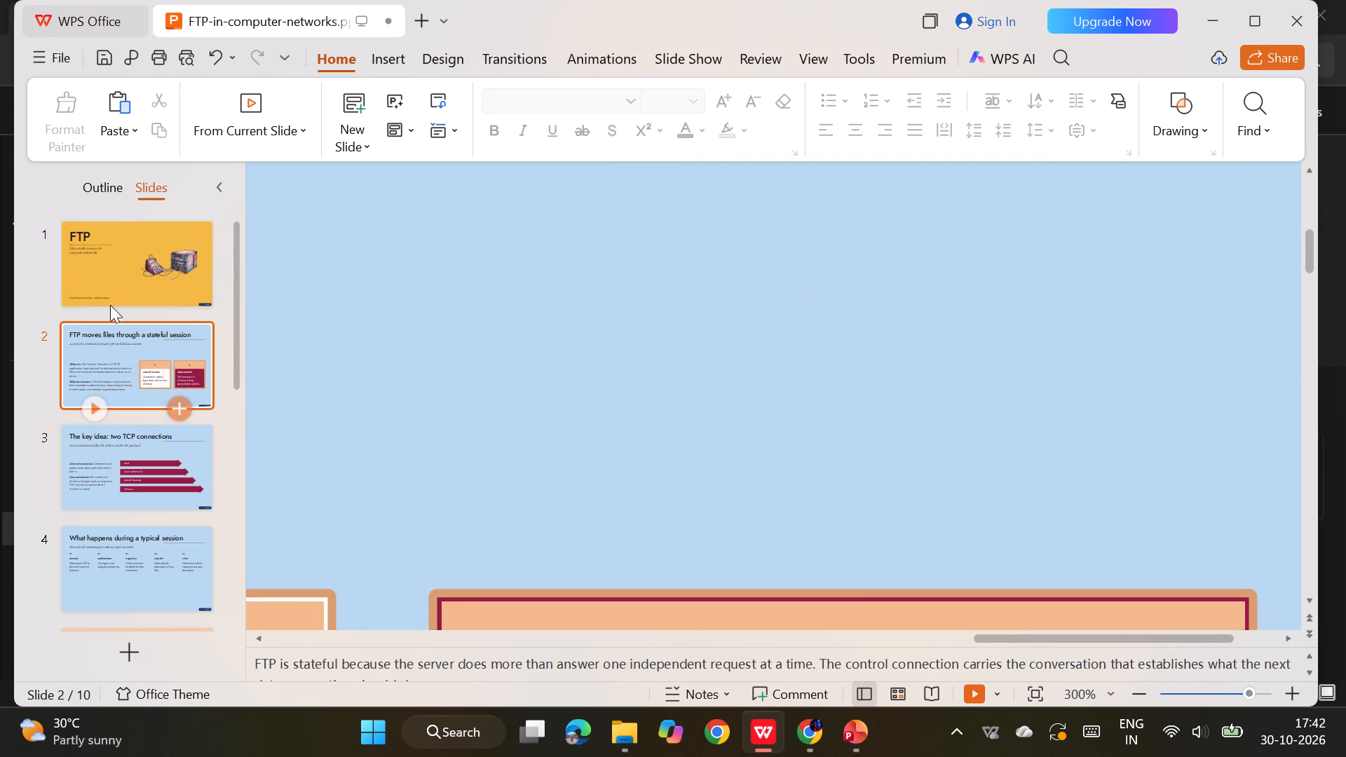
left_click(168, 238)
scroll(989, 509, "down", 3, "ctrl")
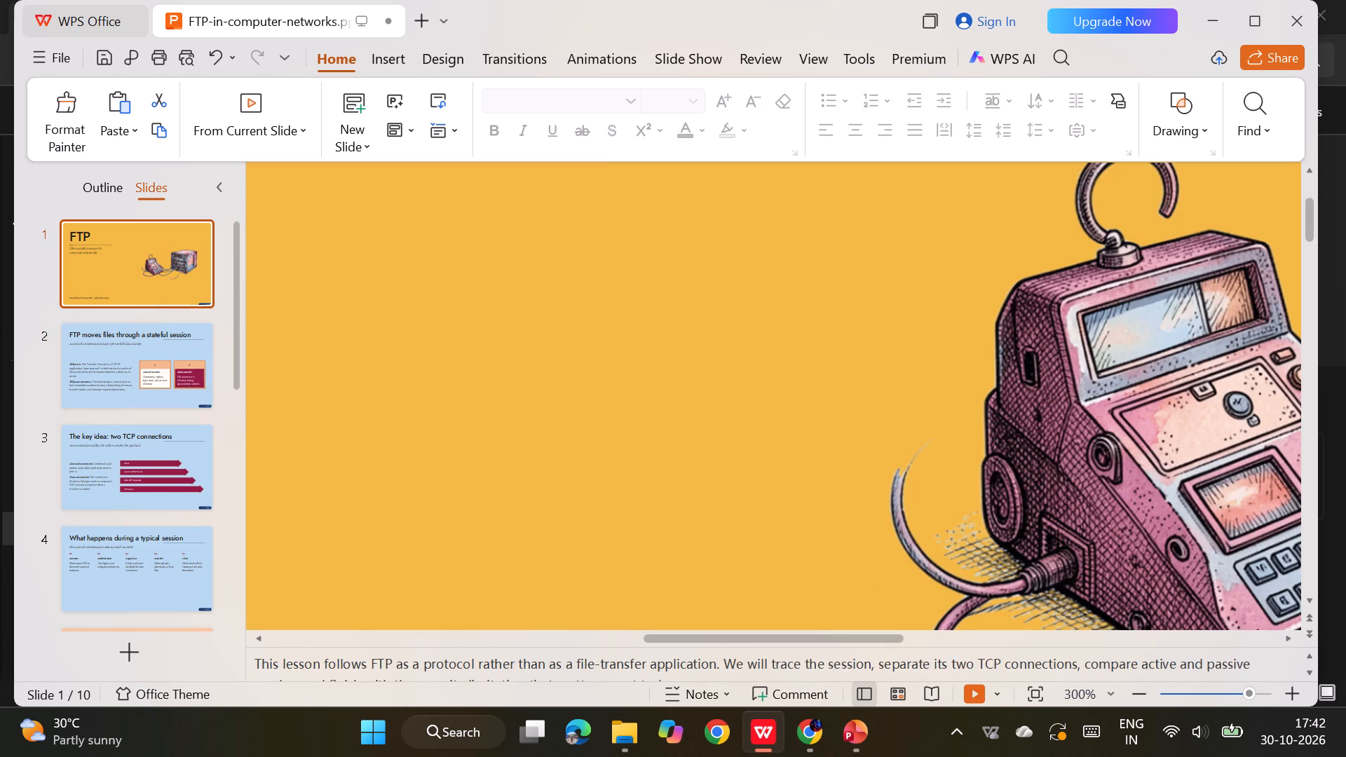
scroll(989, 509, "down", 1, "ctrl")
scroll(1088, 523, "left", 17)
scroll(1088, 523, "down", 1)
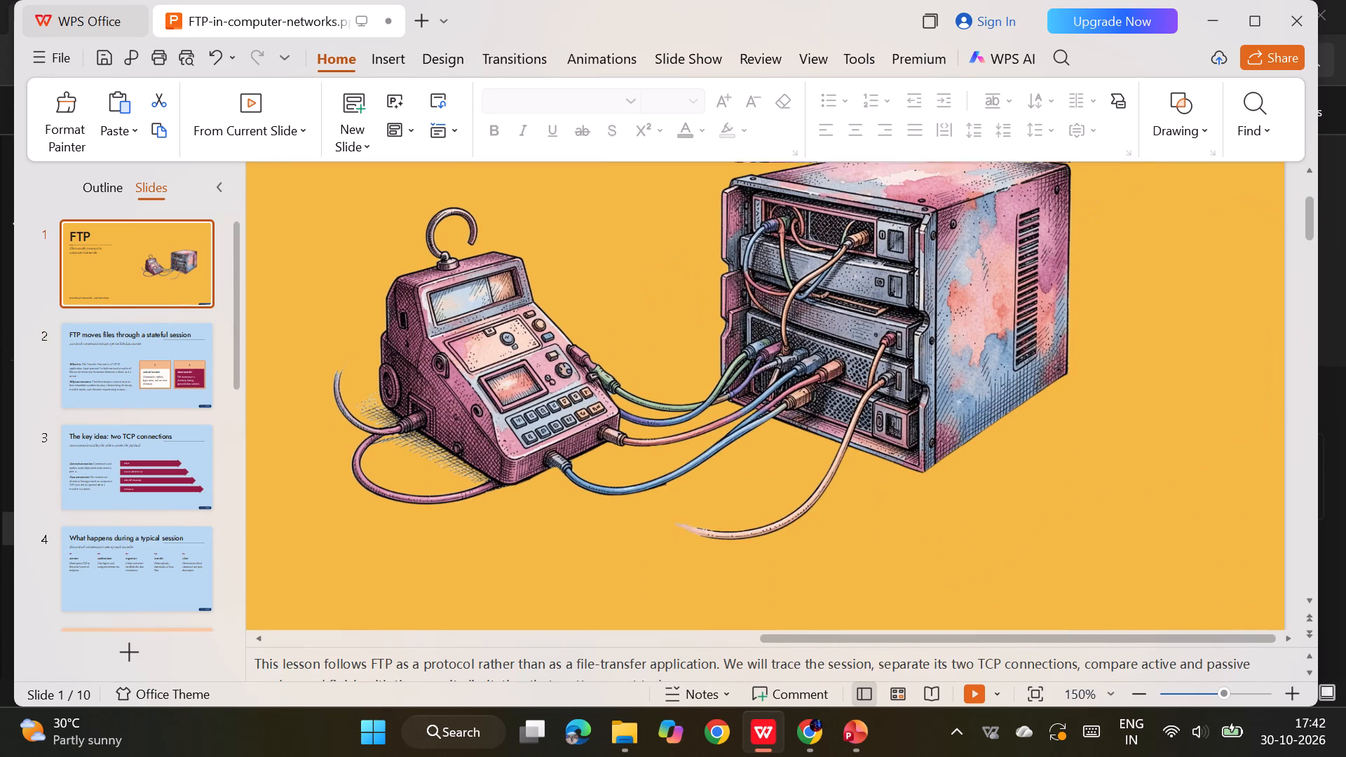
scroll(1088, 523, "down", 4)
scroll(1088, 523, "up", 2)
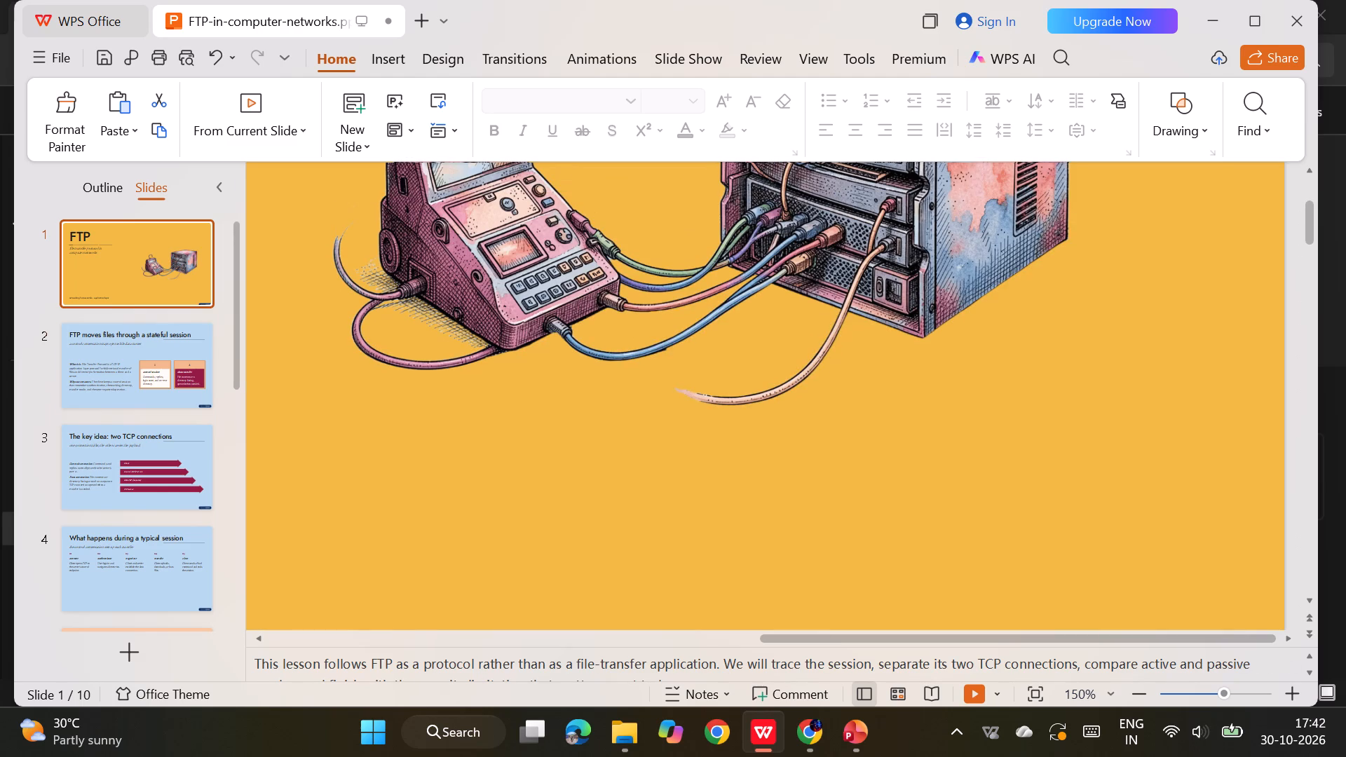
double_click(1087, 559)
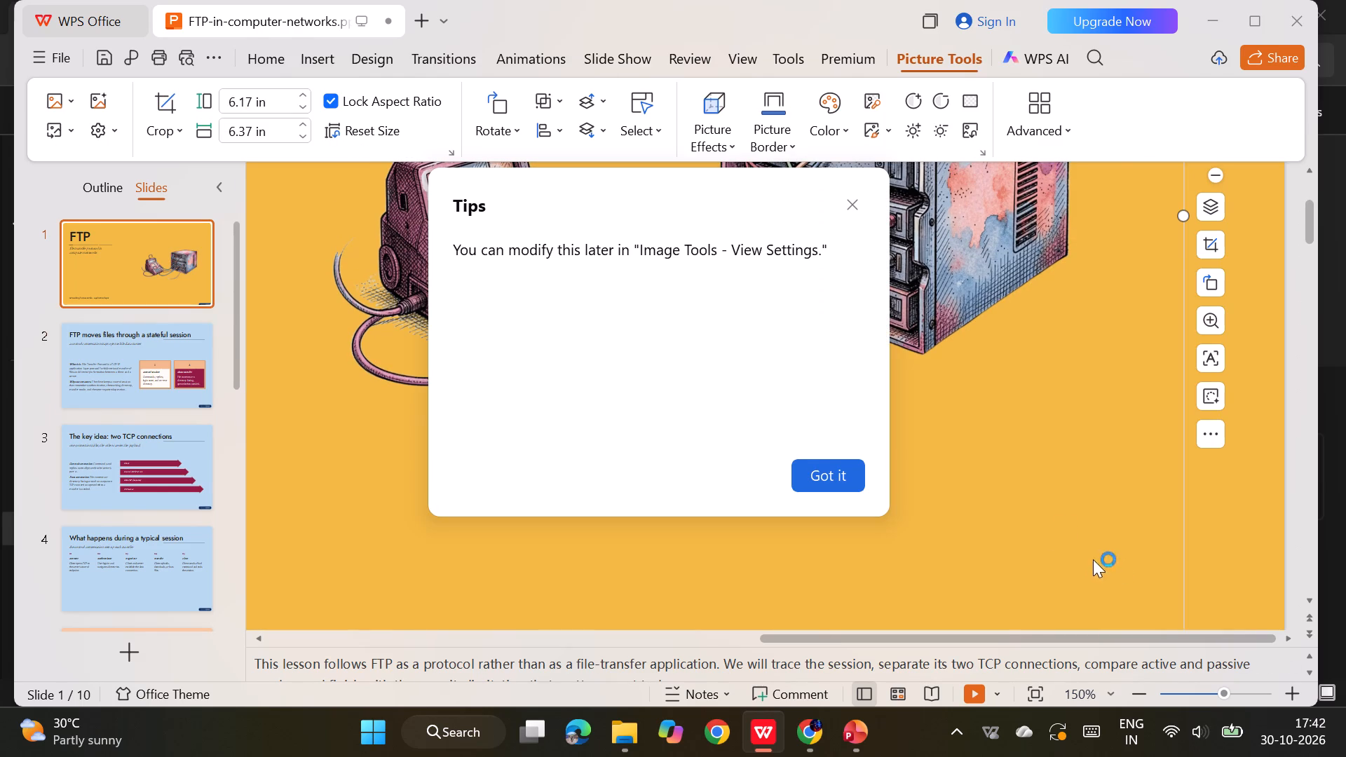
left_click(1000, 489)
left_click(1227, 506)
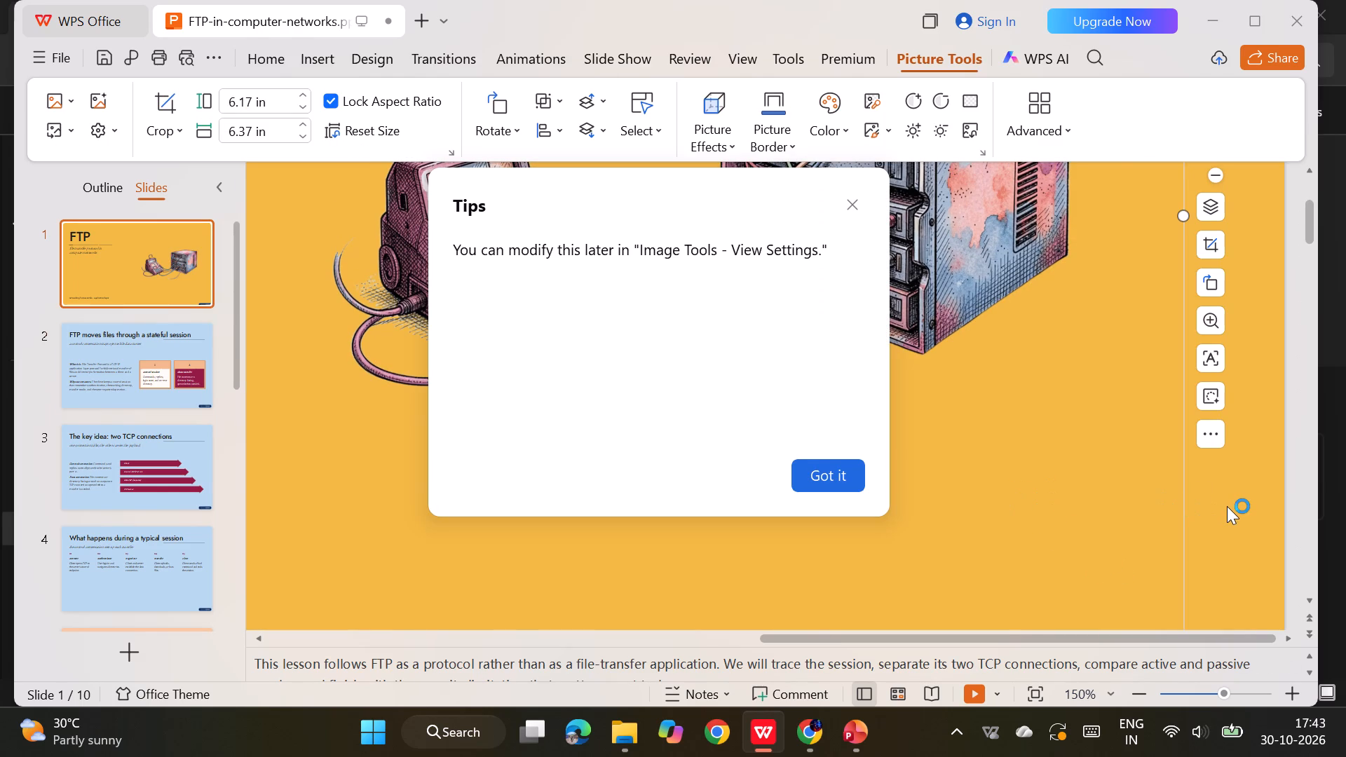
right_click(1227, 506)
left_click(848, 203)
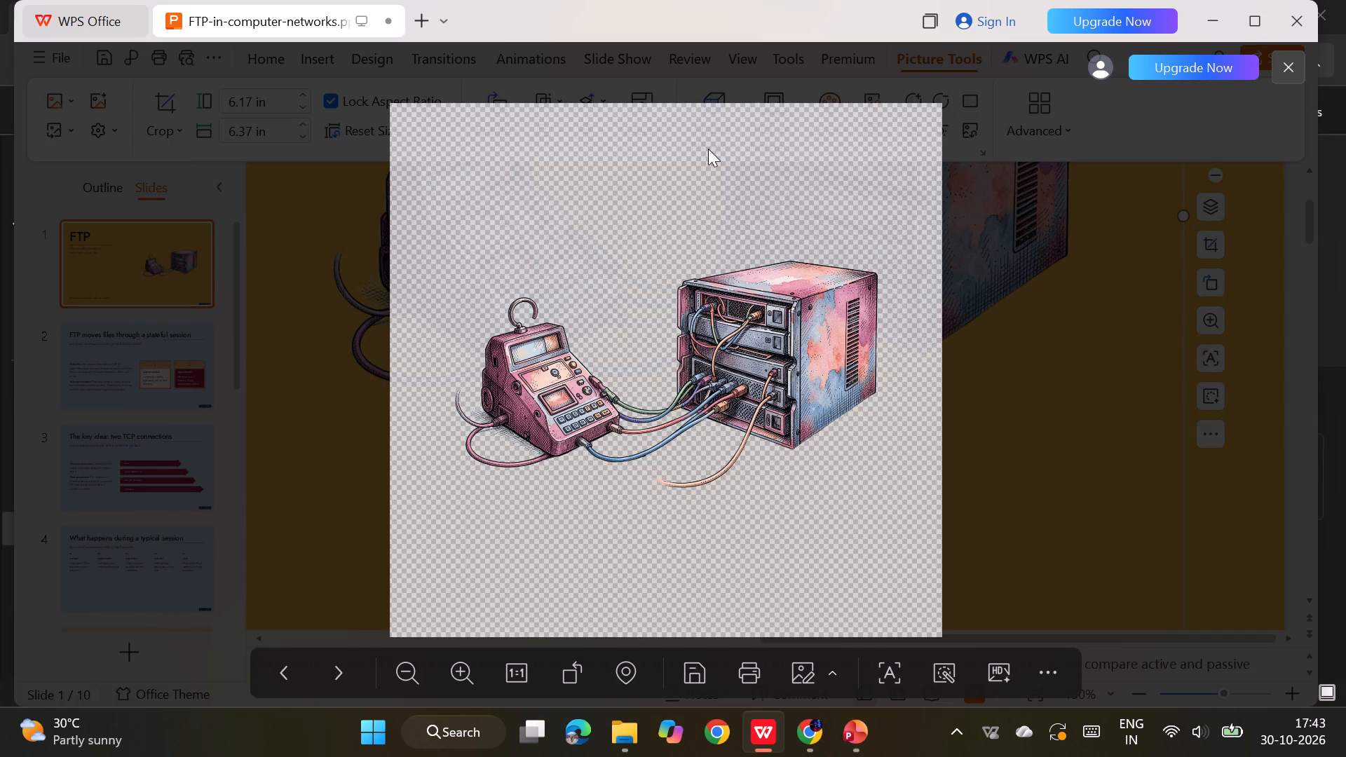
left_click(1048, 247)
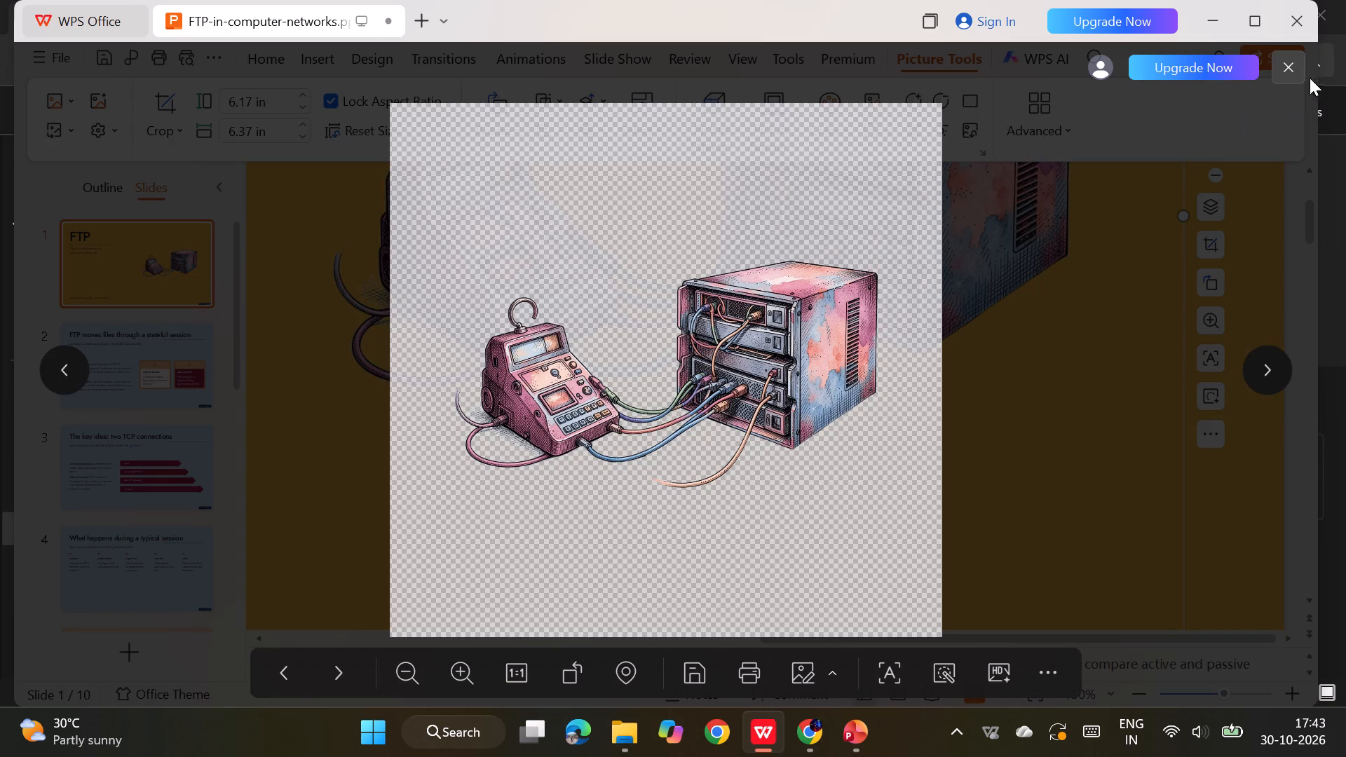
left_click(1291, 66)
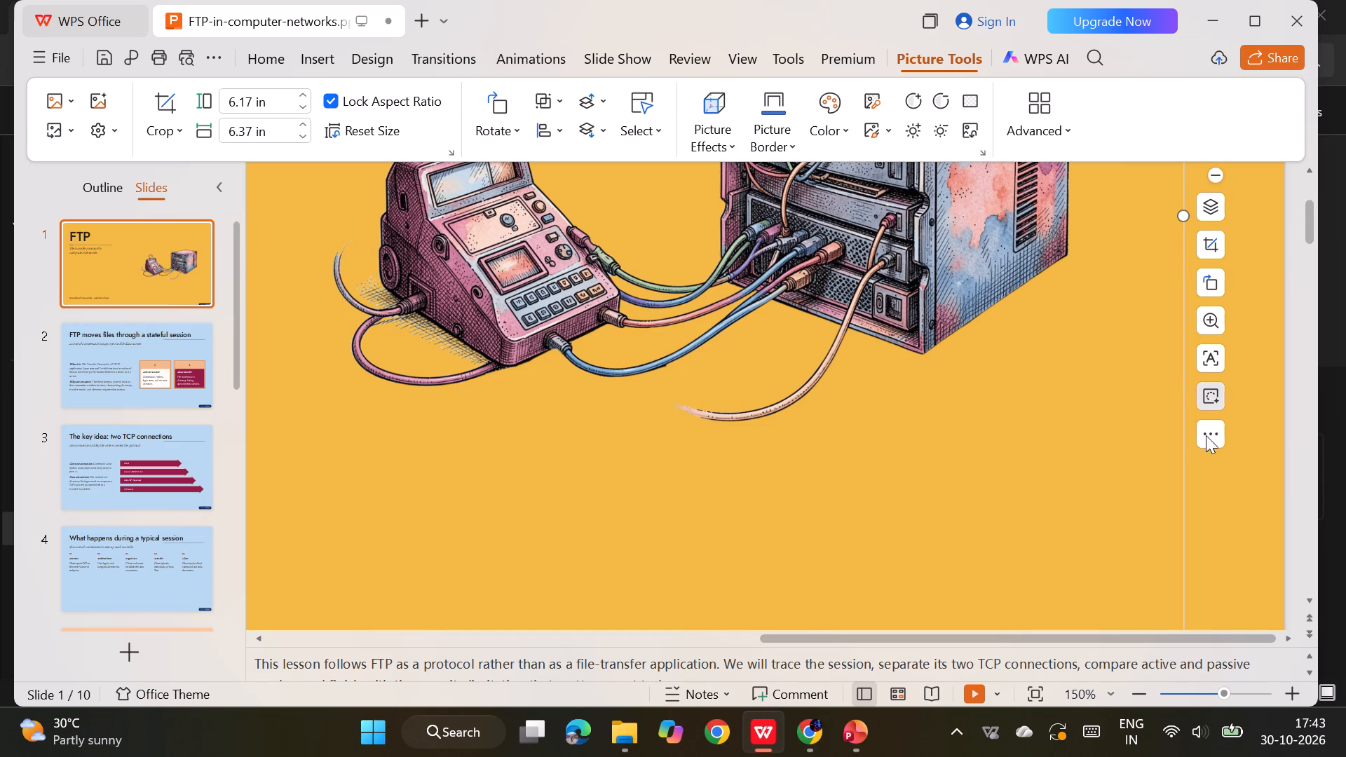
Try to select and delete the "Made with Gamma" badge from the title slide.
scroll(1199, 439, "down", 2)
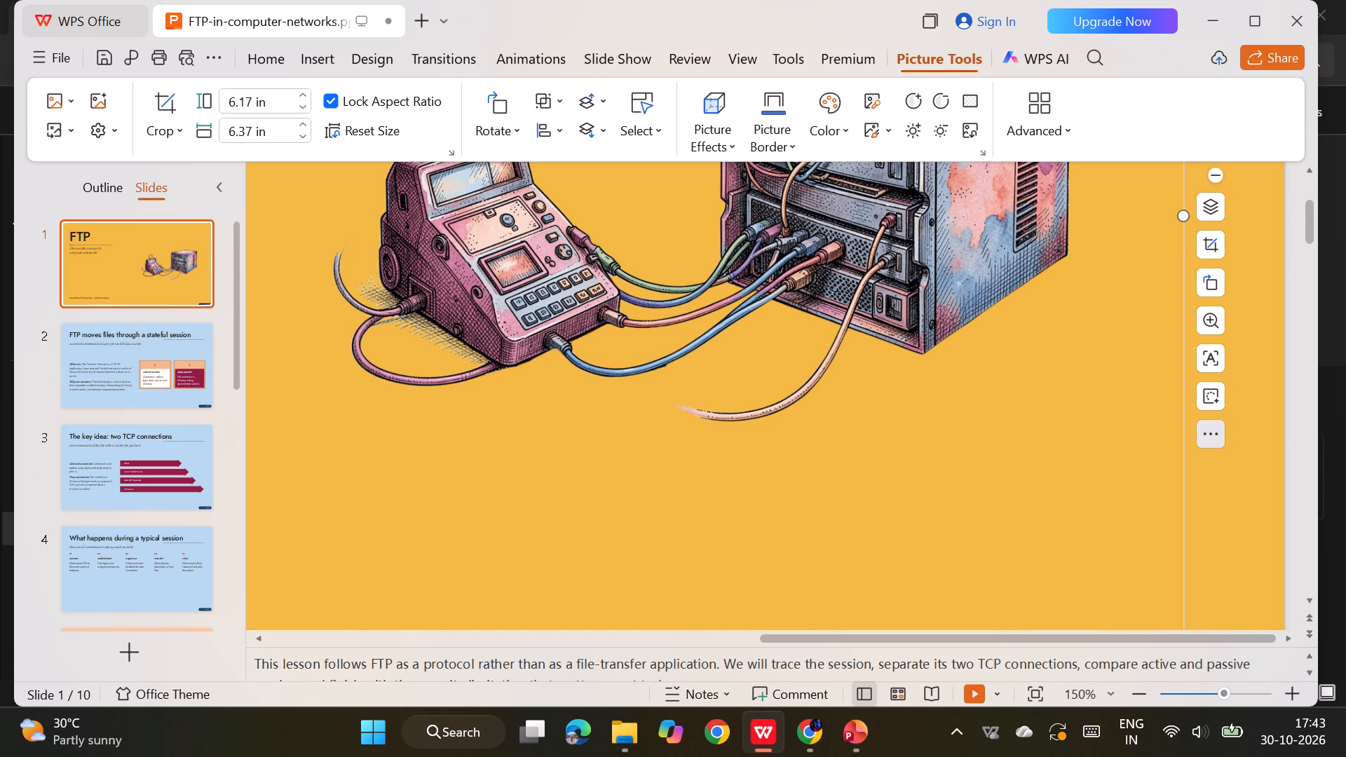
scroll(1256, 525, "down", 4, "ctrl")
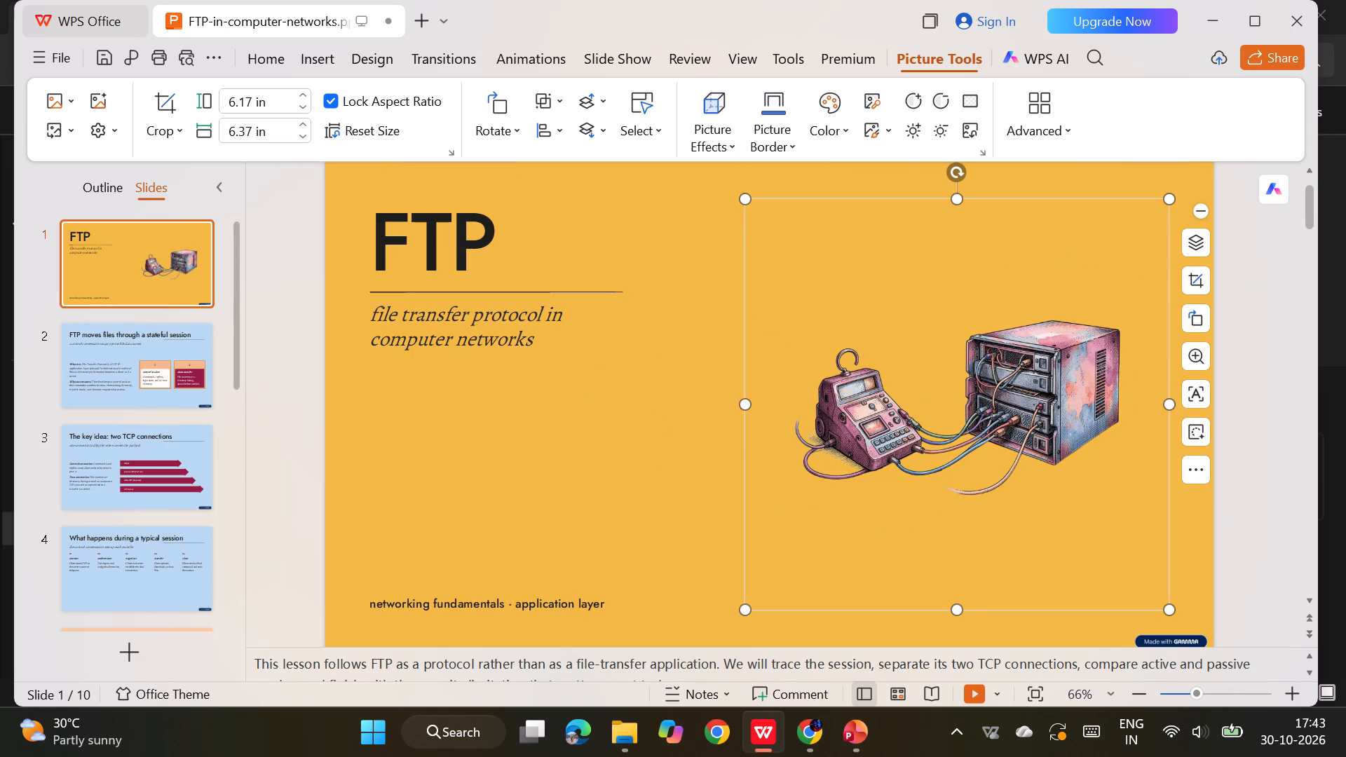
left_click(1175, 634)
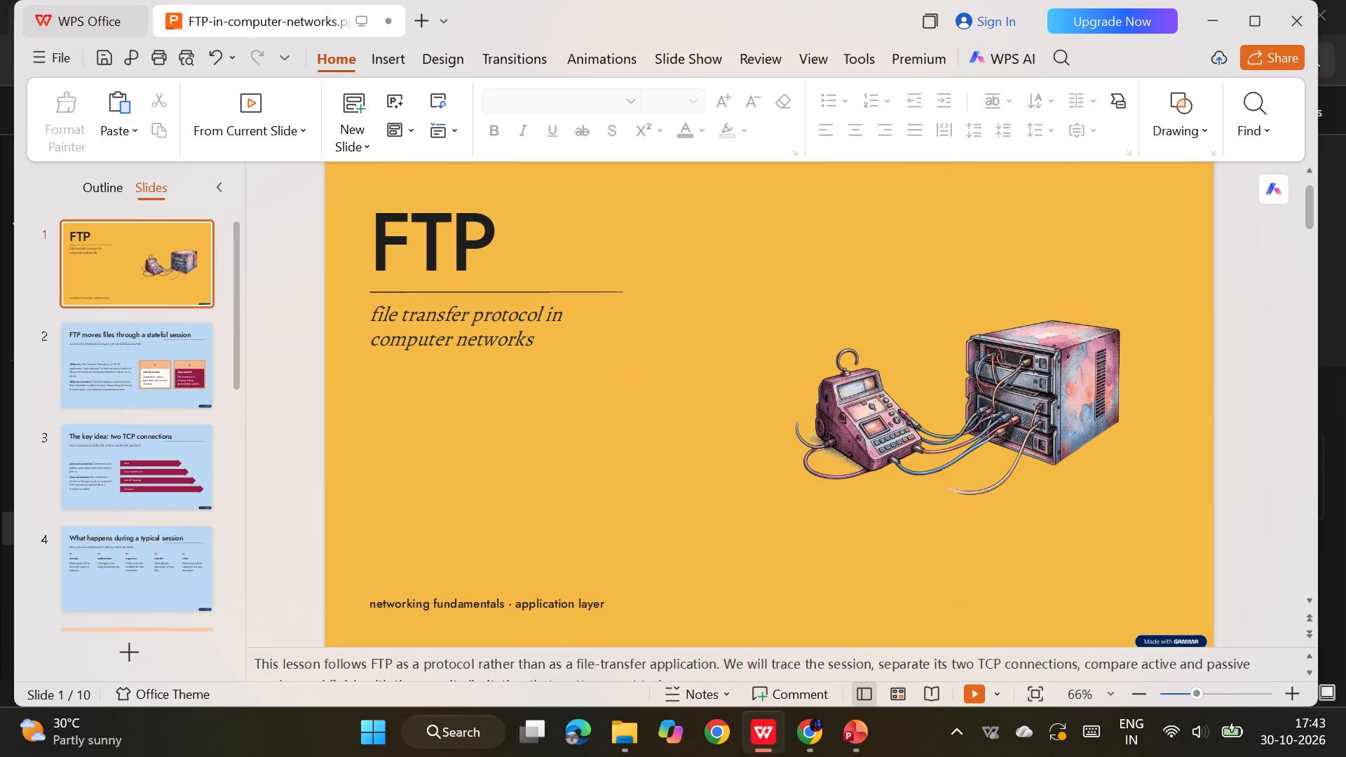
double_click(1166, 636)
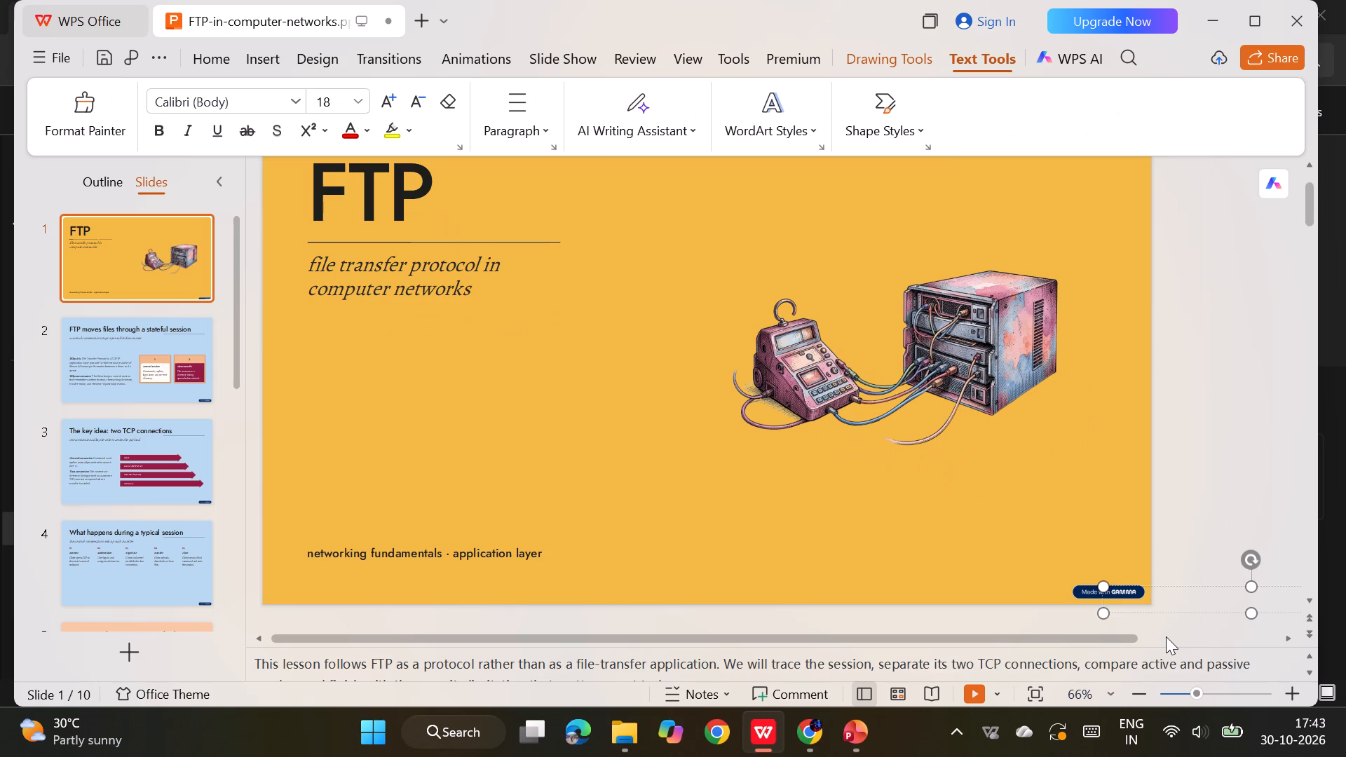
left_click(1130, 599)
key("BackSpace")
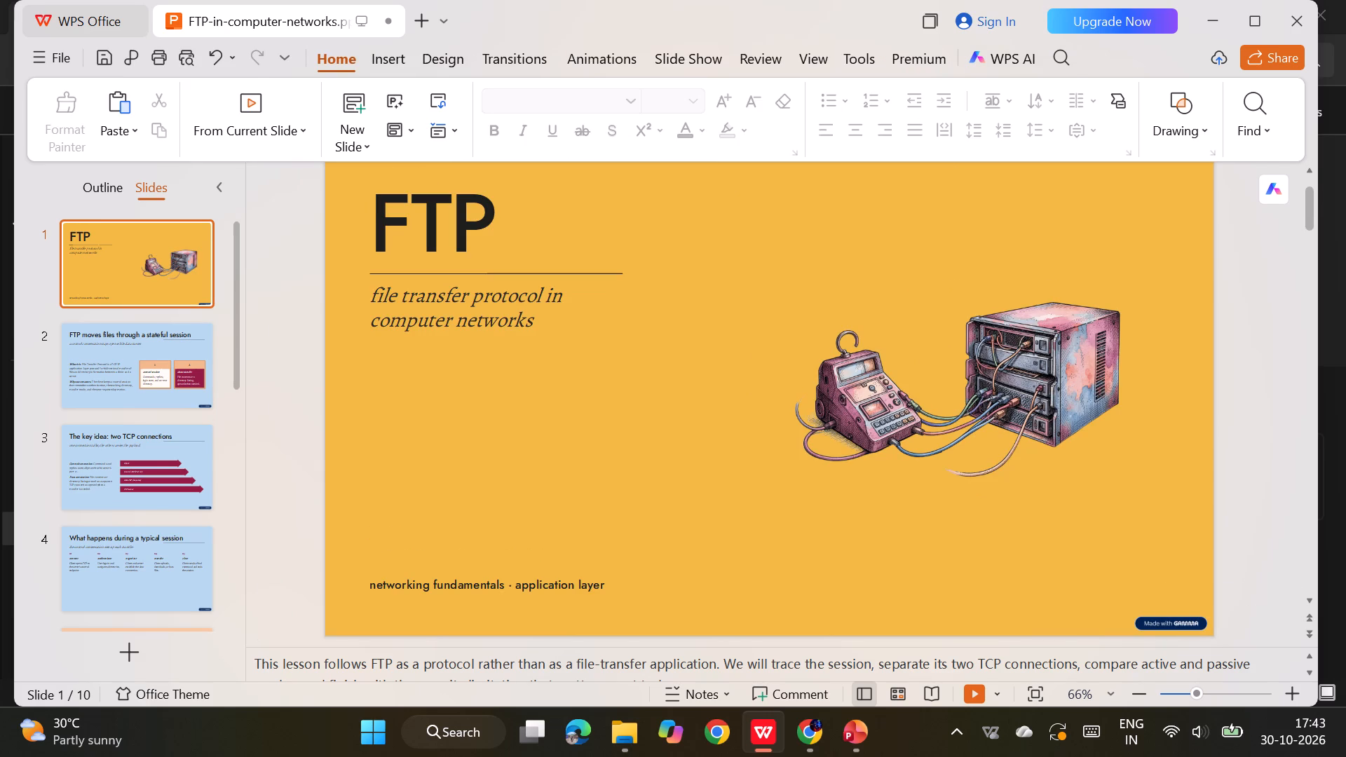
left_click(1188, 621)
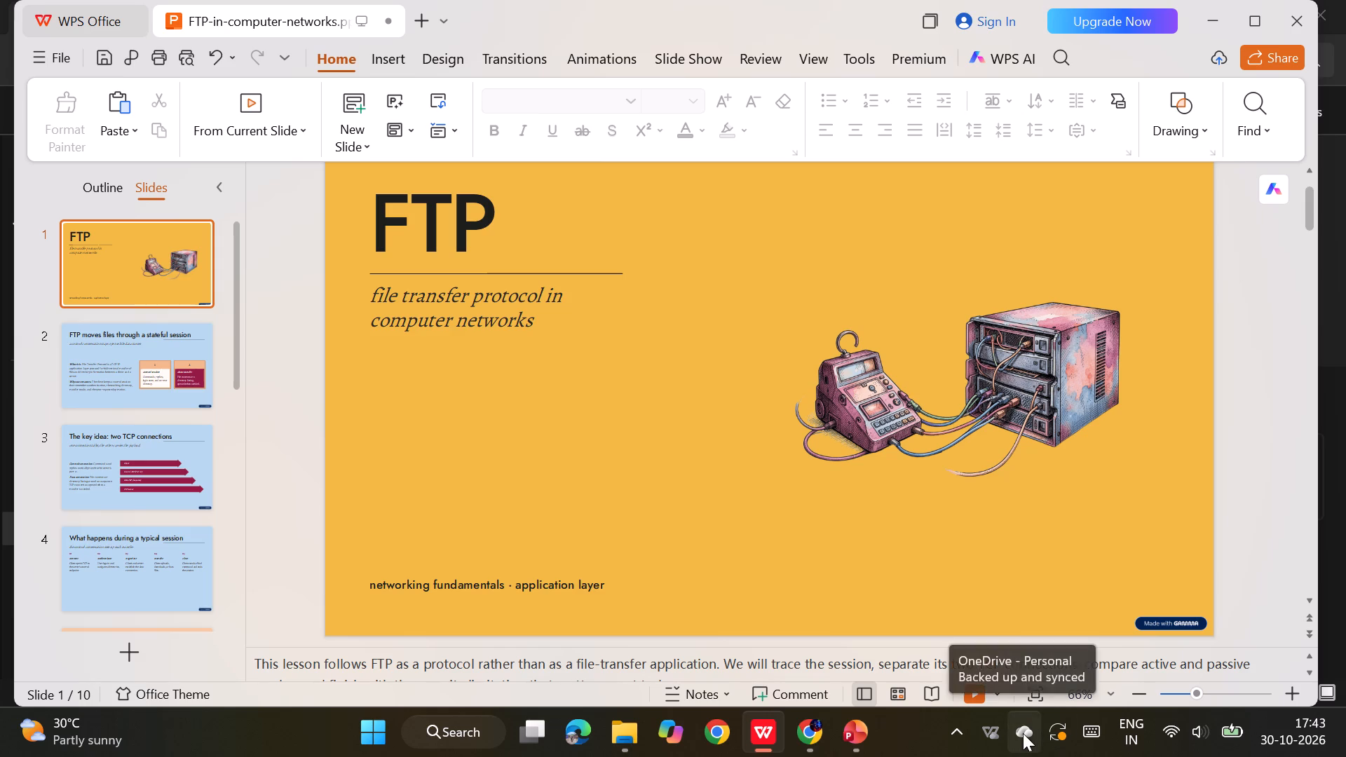
Bring up PowerPoint and close FTP-in-computer-networks.pptx in WPS Office without saving the changes.
left_click(855, 726)
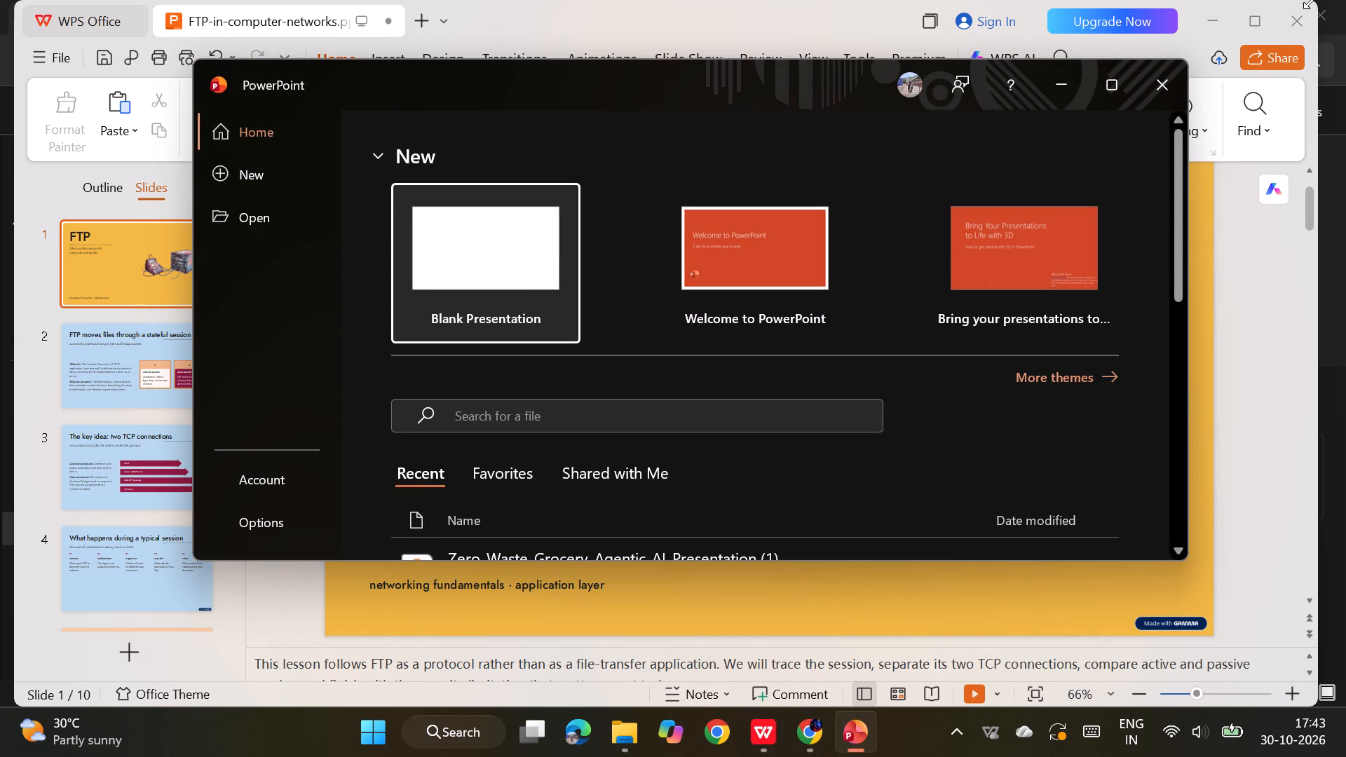
left_click(1299, 18)
left_click(1299, 18)
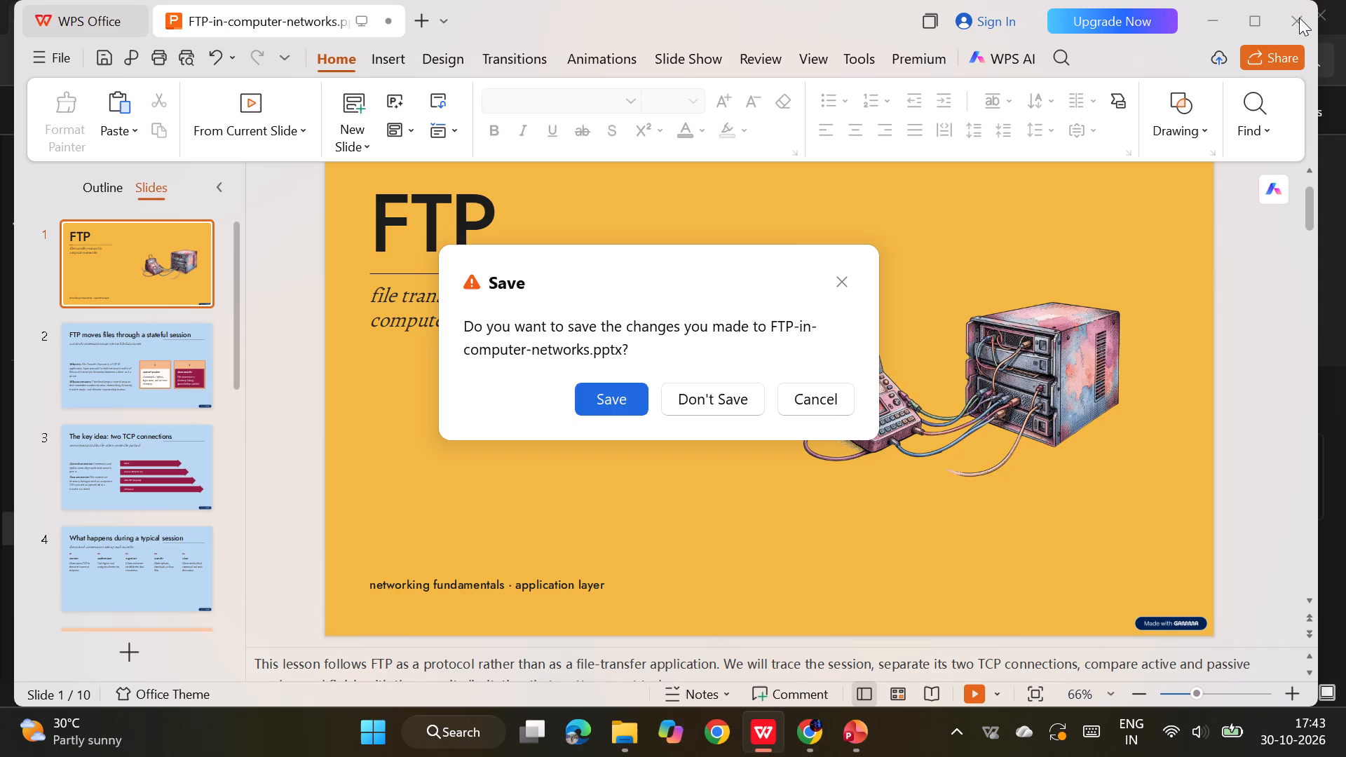
left_click(687, 396)
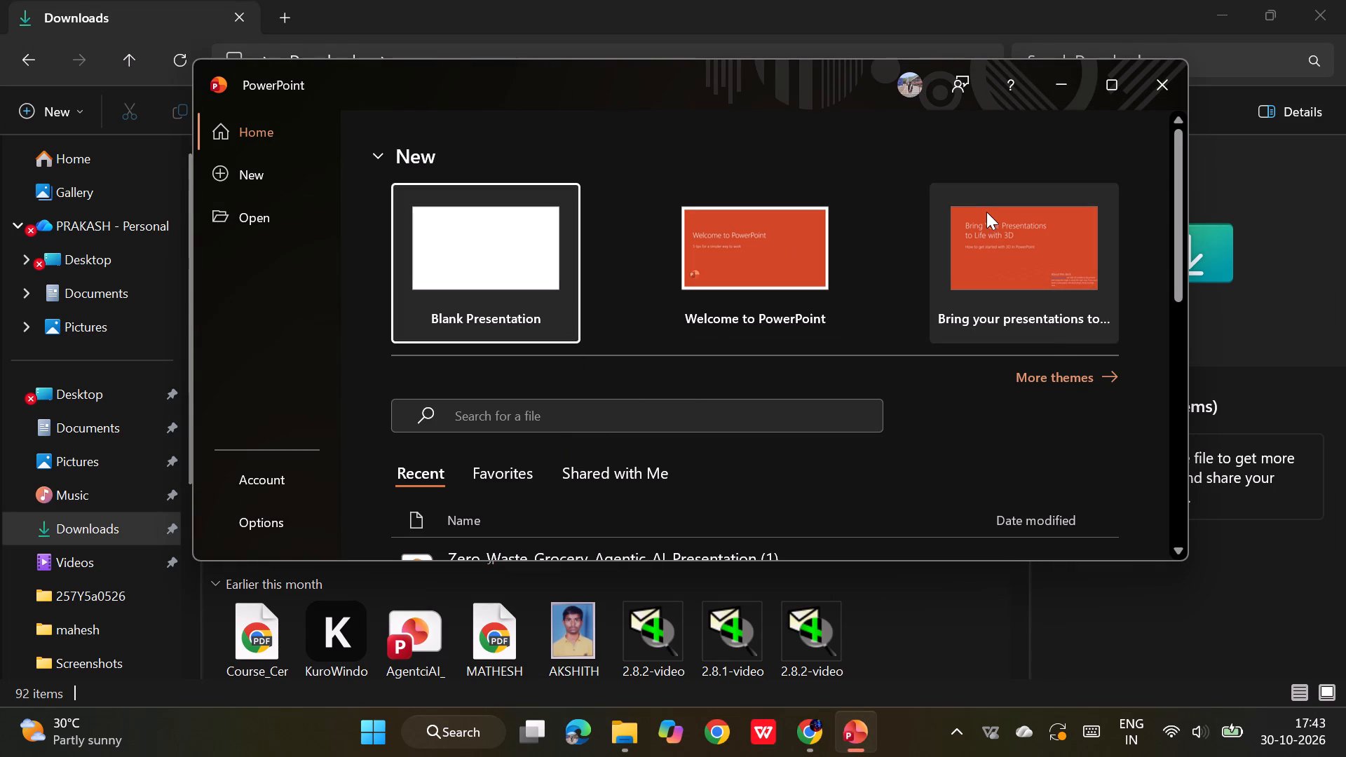
Open the FTP-in-computer-networks presentation from the Downloads folder and enable editing.
left_click(1091, 78)
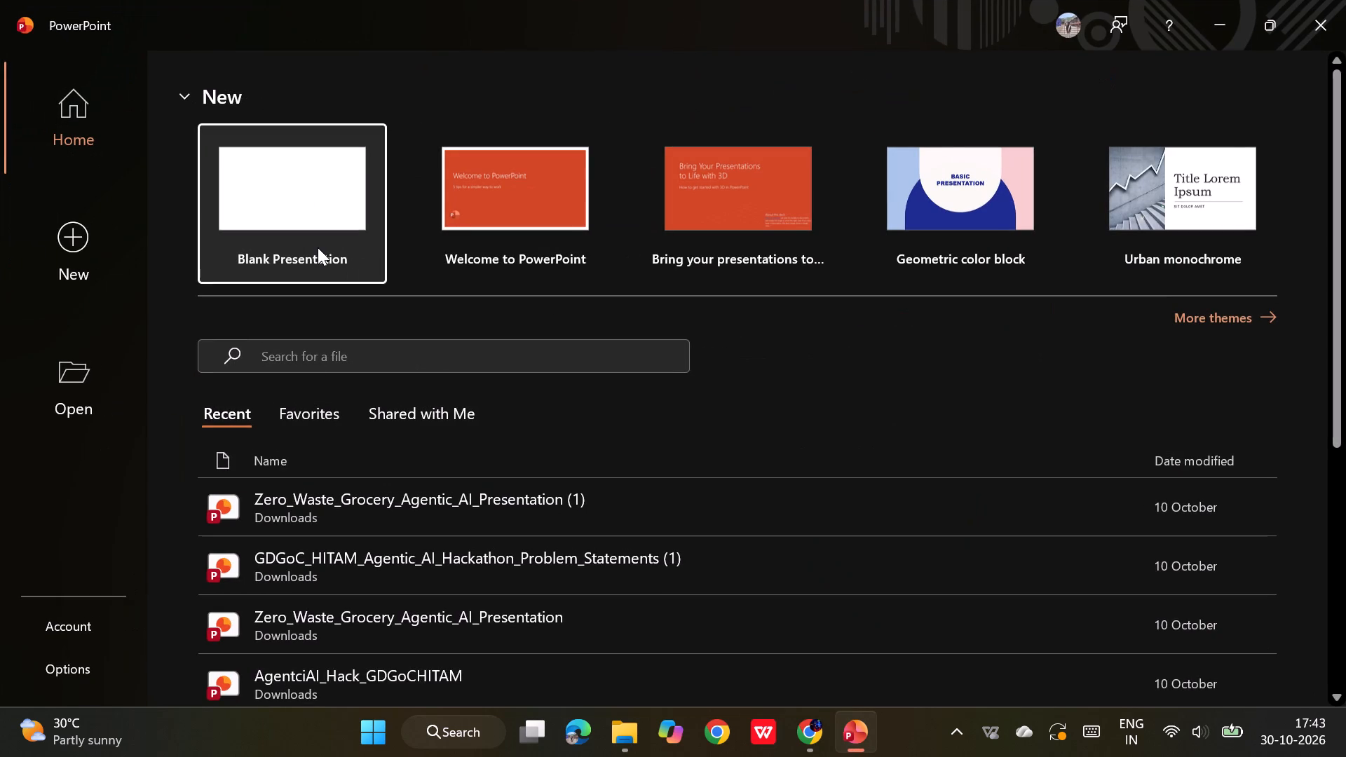
double_click(89, 404)
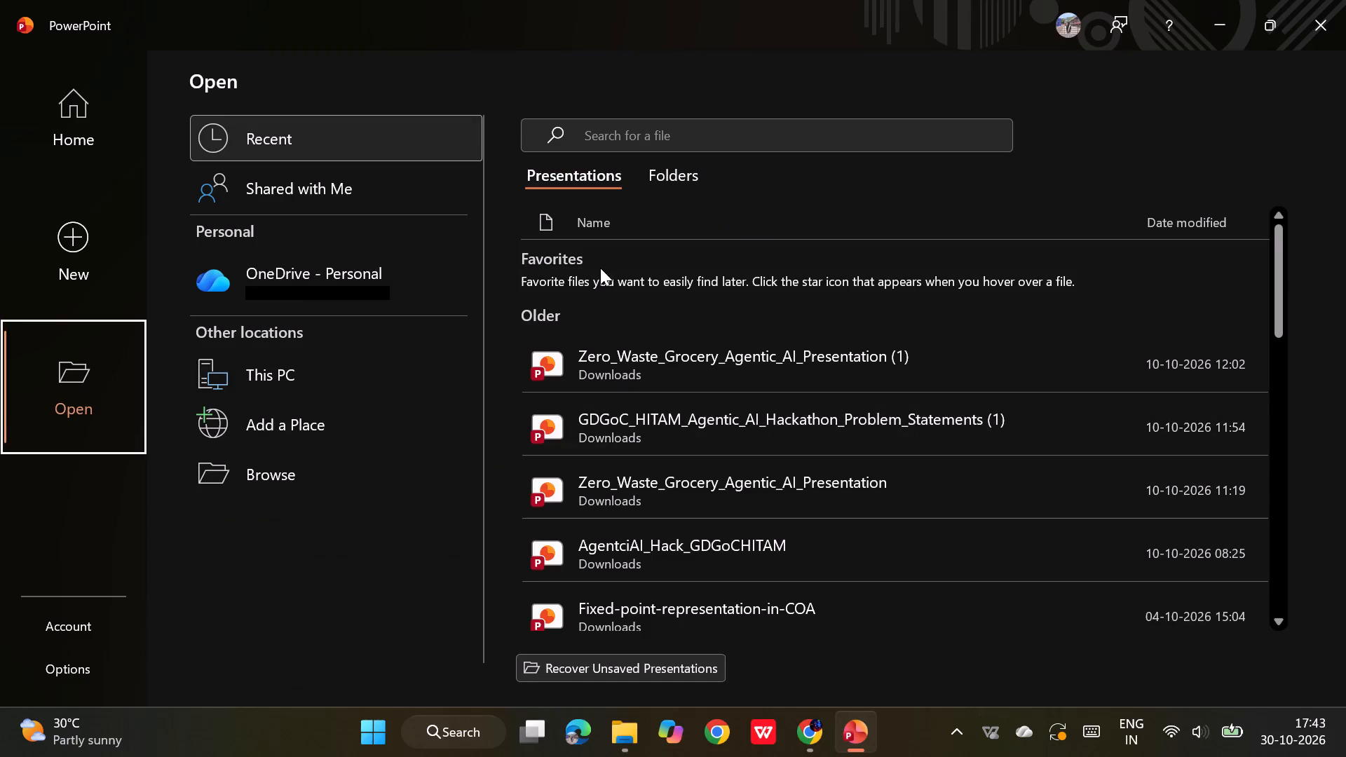
left_click(336, 470)
double_click(336, 470)
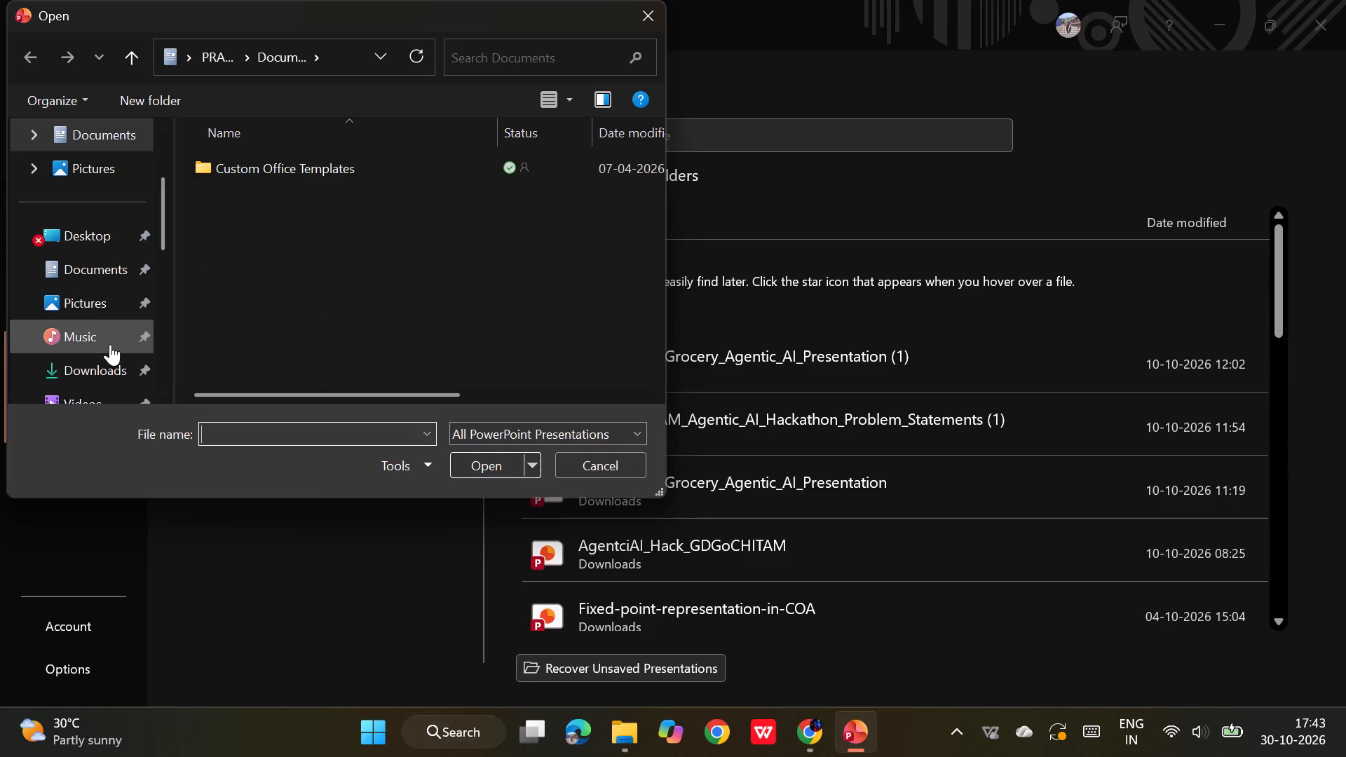
left_click(114, 357)
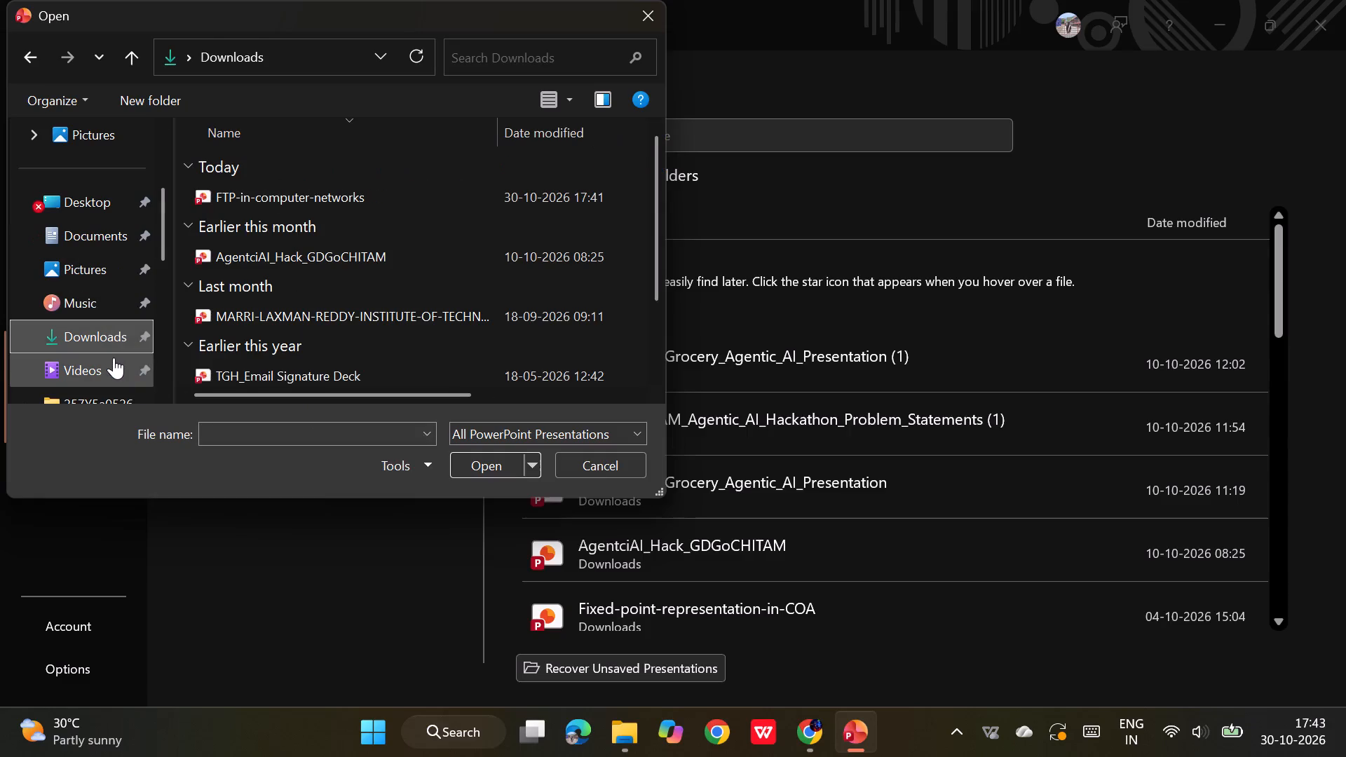
double_click(272, 203)
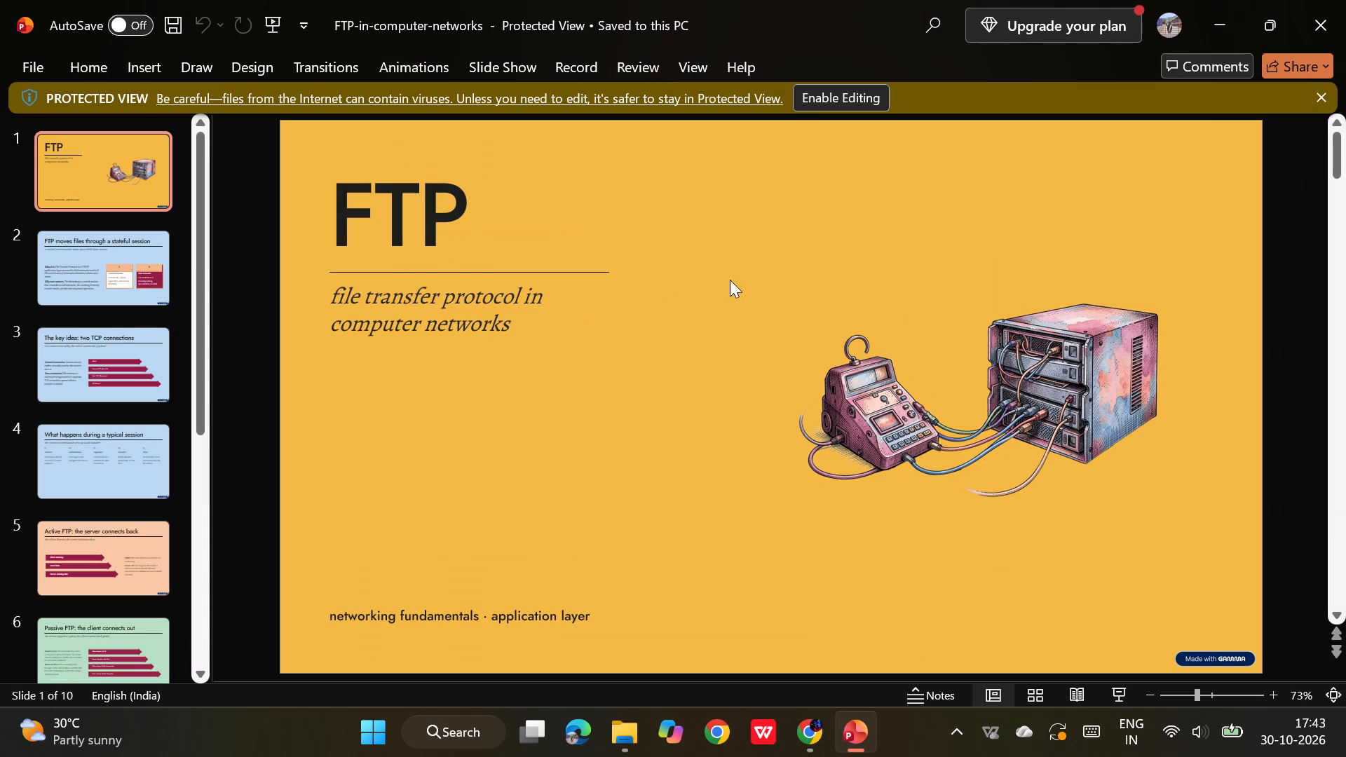
left_click(831, 100)
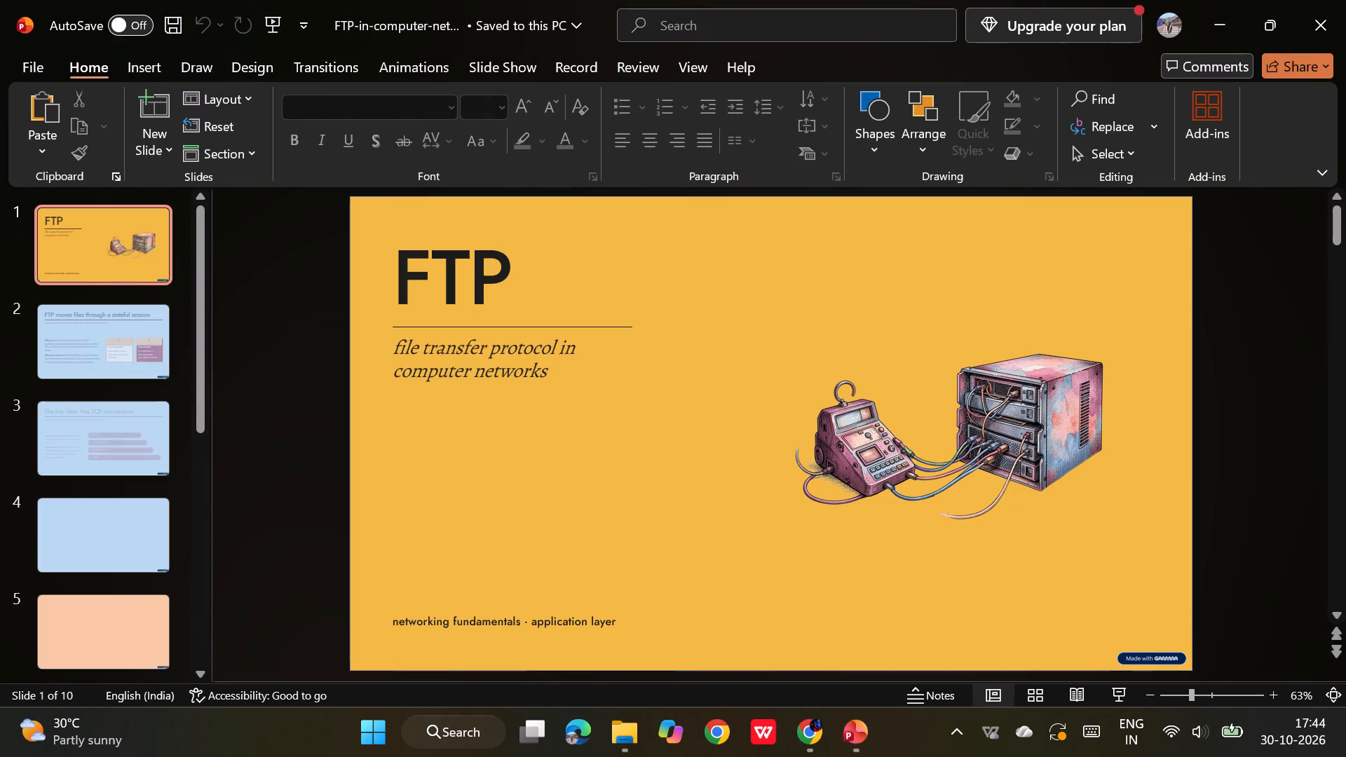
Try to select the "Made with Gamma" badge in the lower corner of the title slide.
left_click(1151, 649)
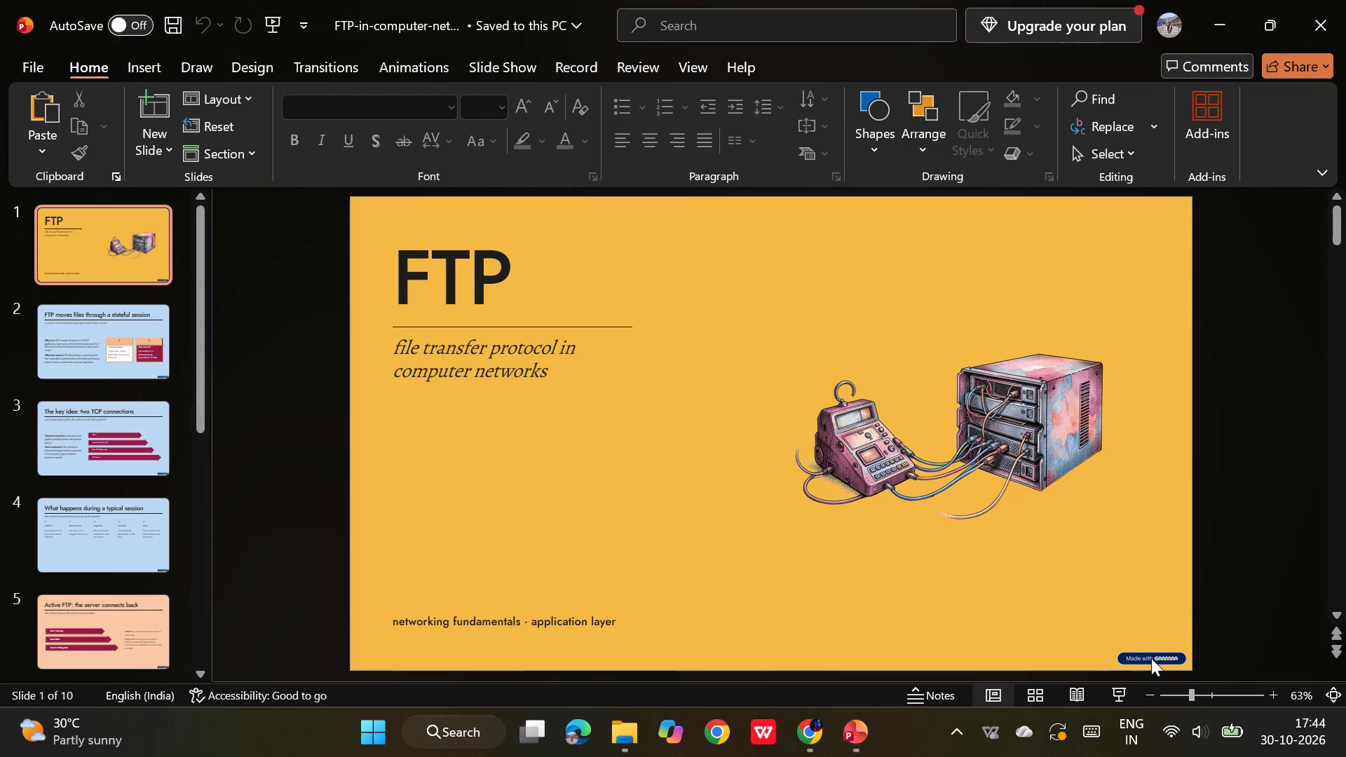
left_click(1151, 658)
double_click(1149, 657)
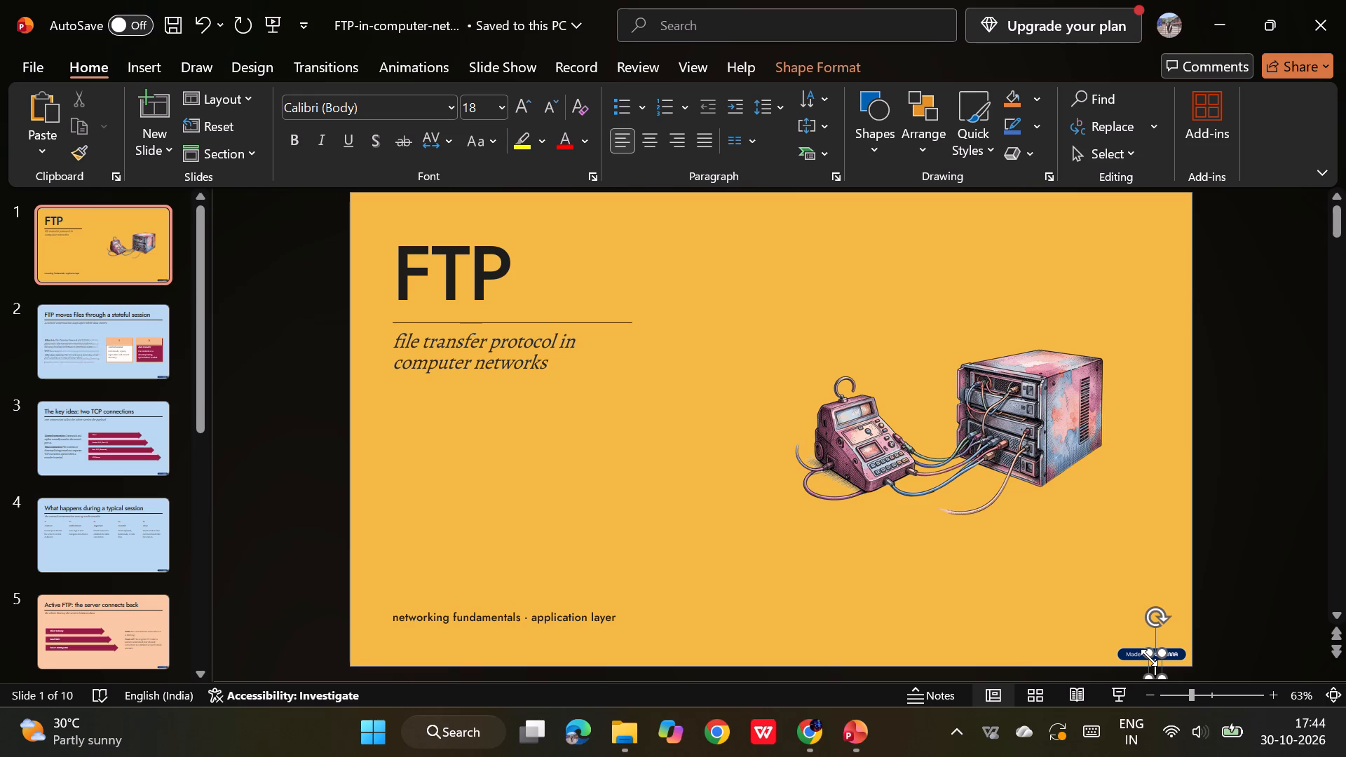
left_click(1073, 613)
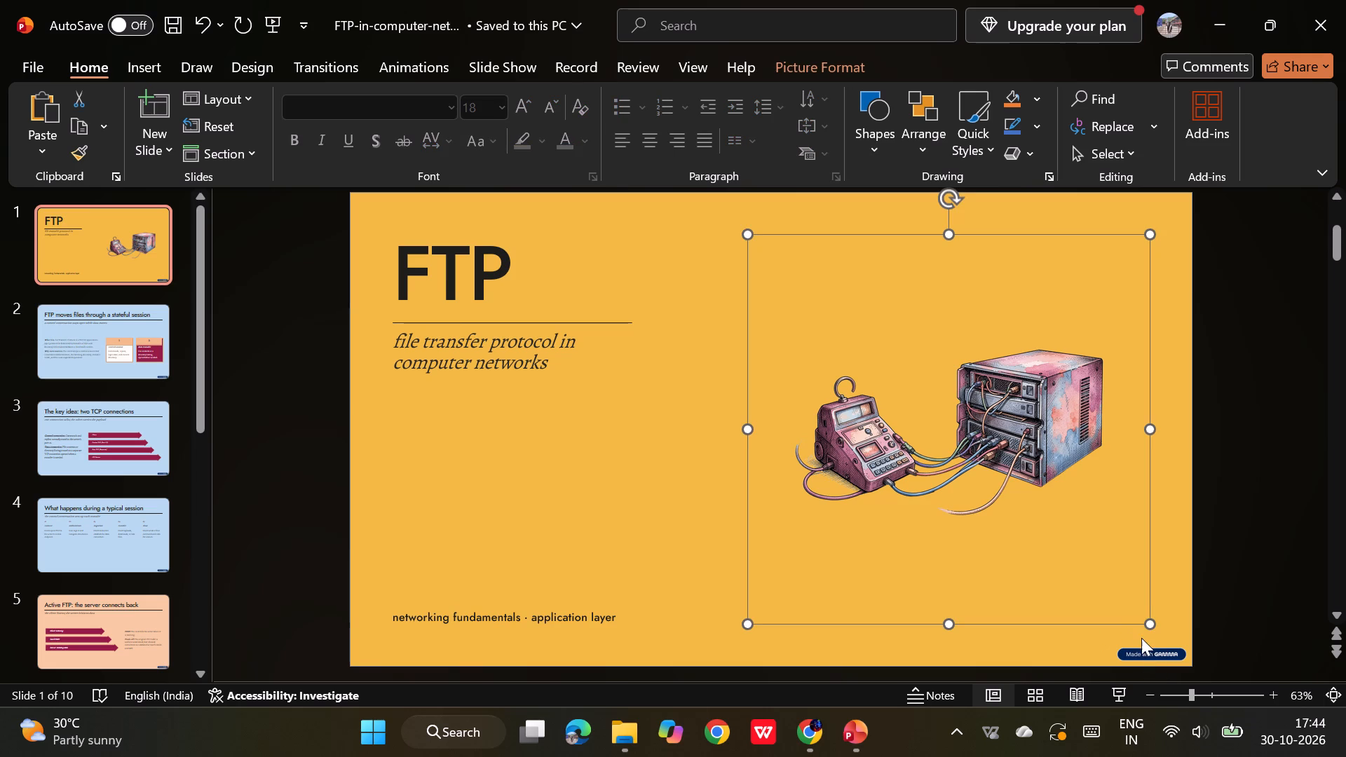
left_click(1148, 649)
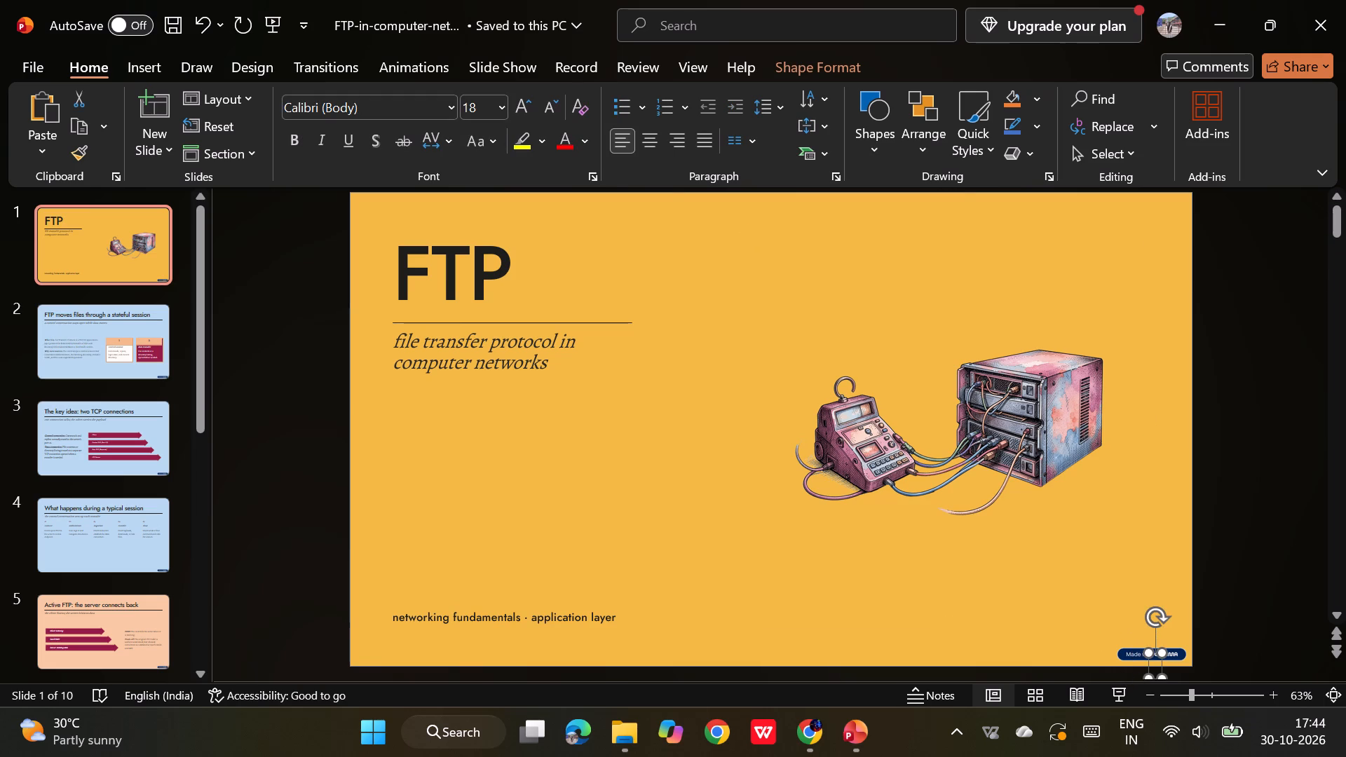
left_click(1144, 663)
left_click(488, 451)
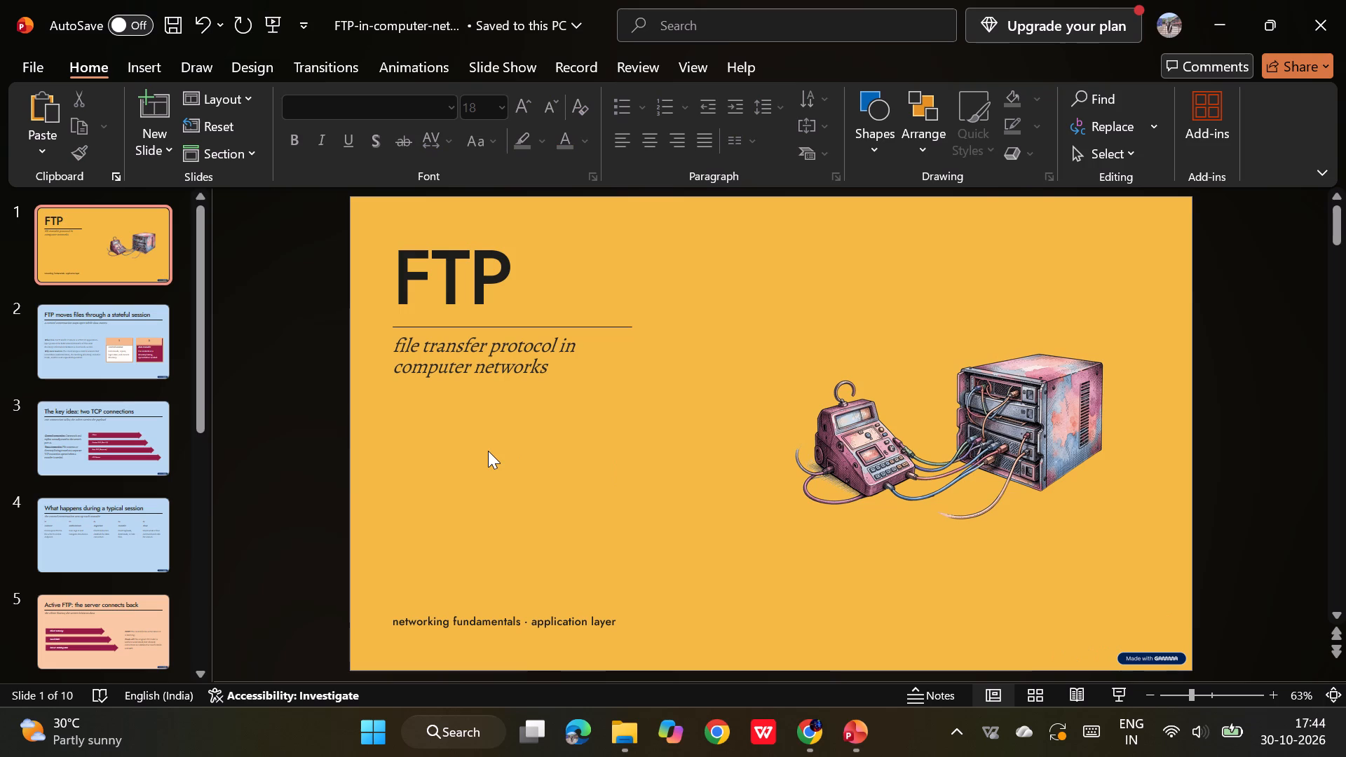
Add a text box in the empty area below the title slide's subtitle and enter the student's name in capitals.
double_click(399, 393)
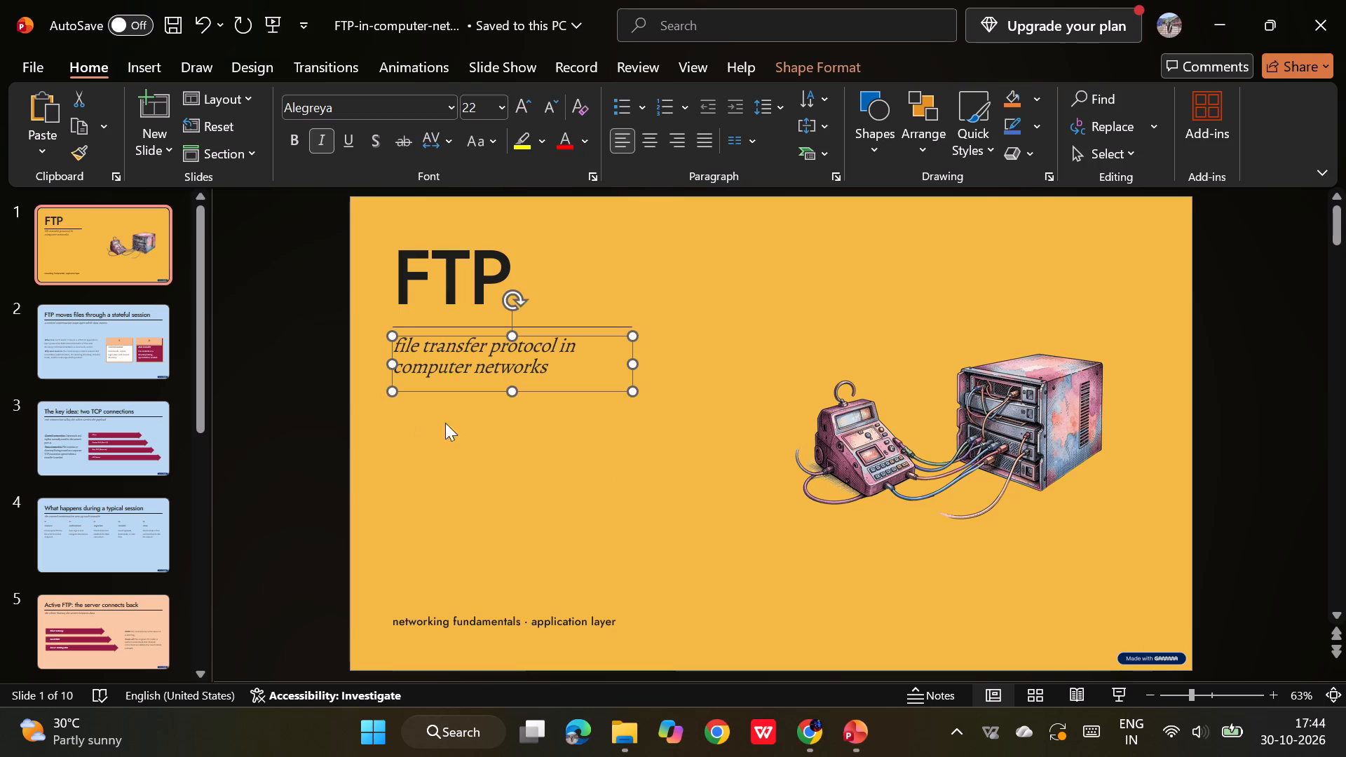
double_click(463, 480)
scroll(463, 480, "up", 1)
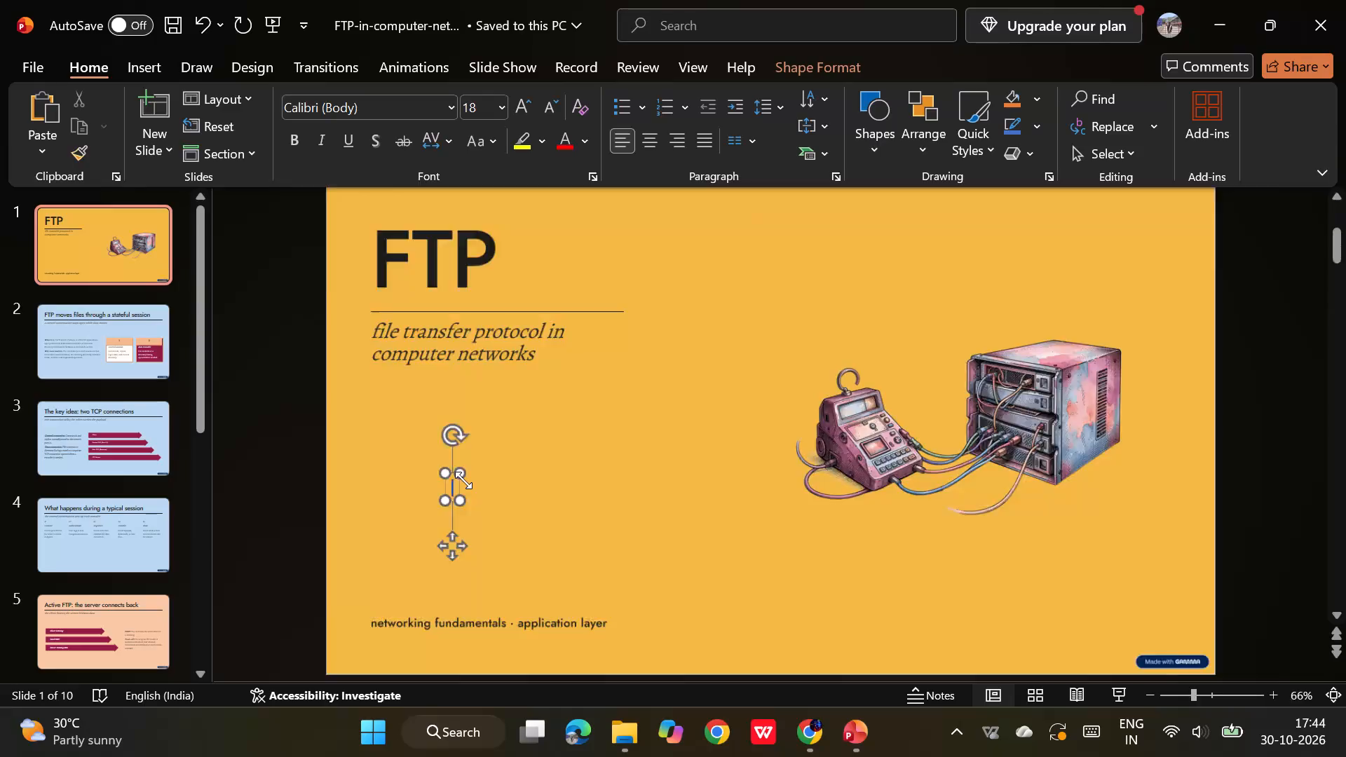
scroll(463, 480, "up", 2)
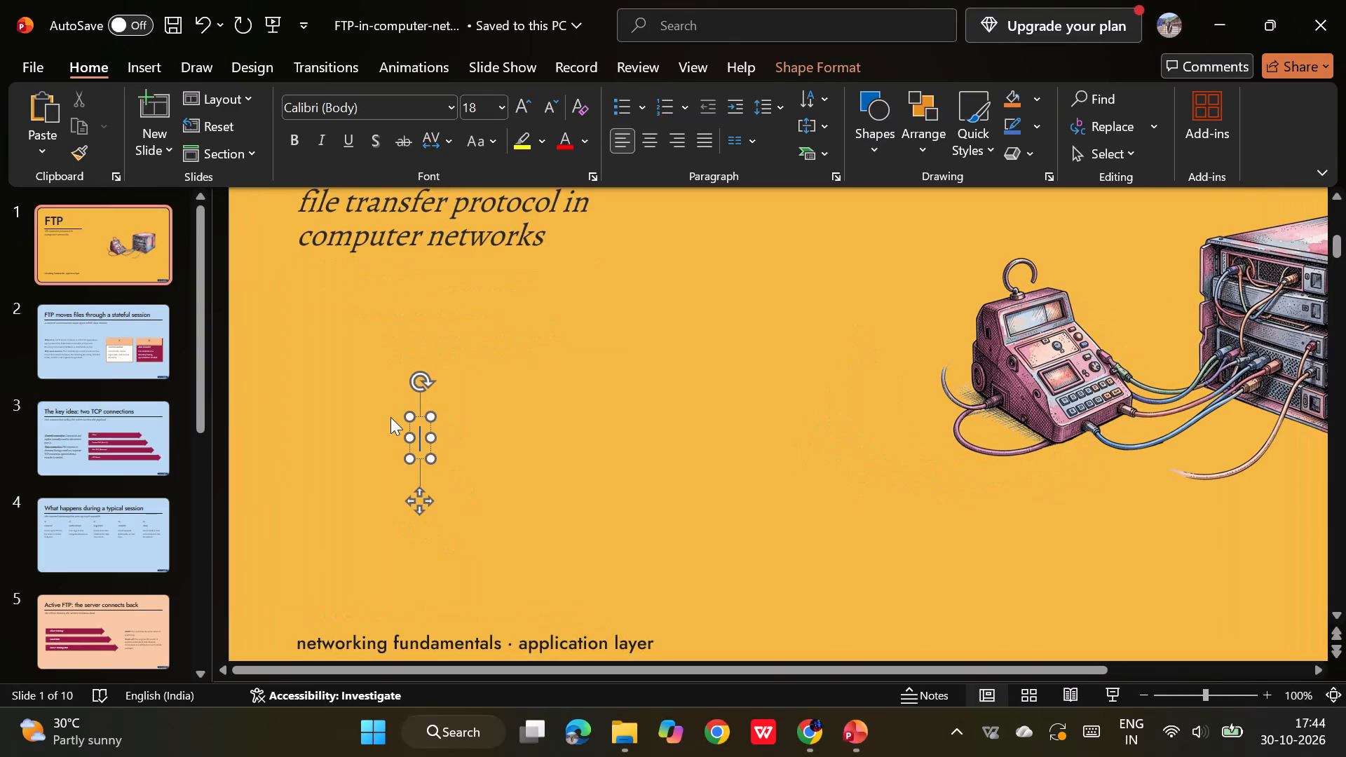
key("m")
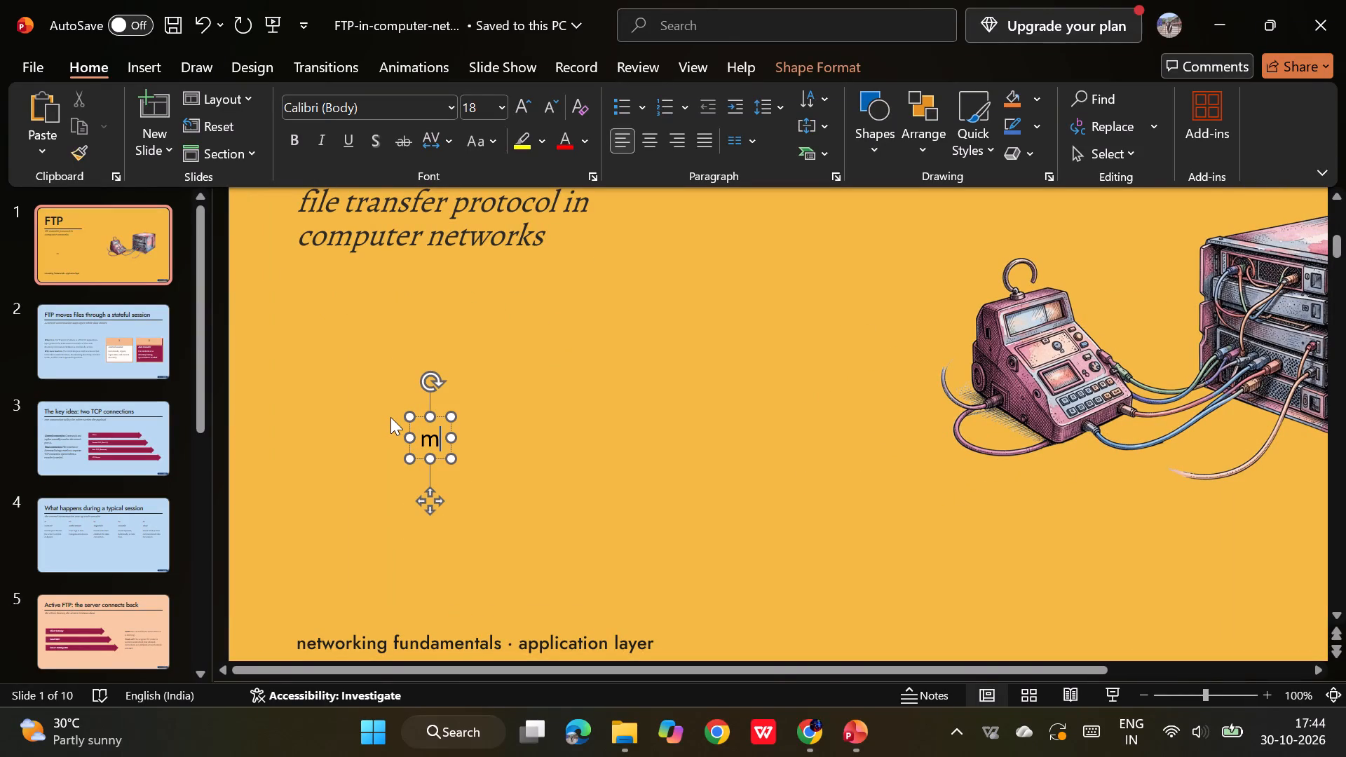
key("BackSpace")
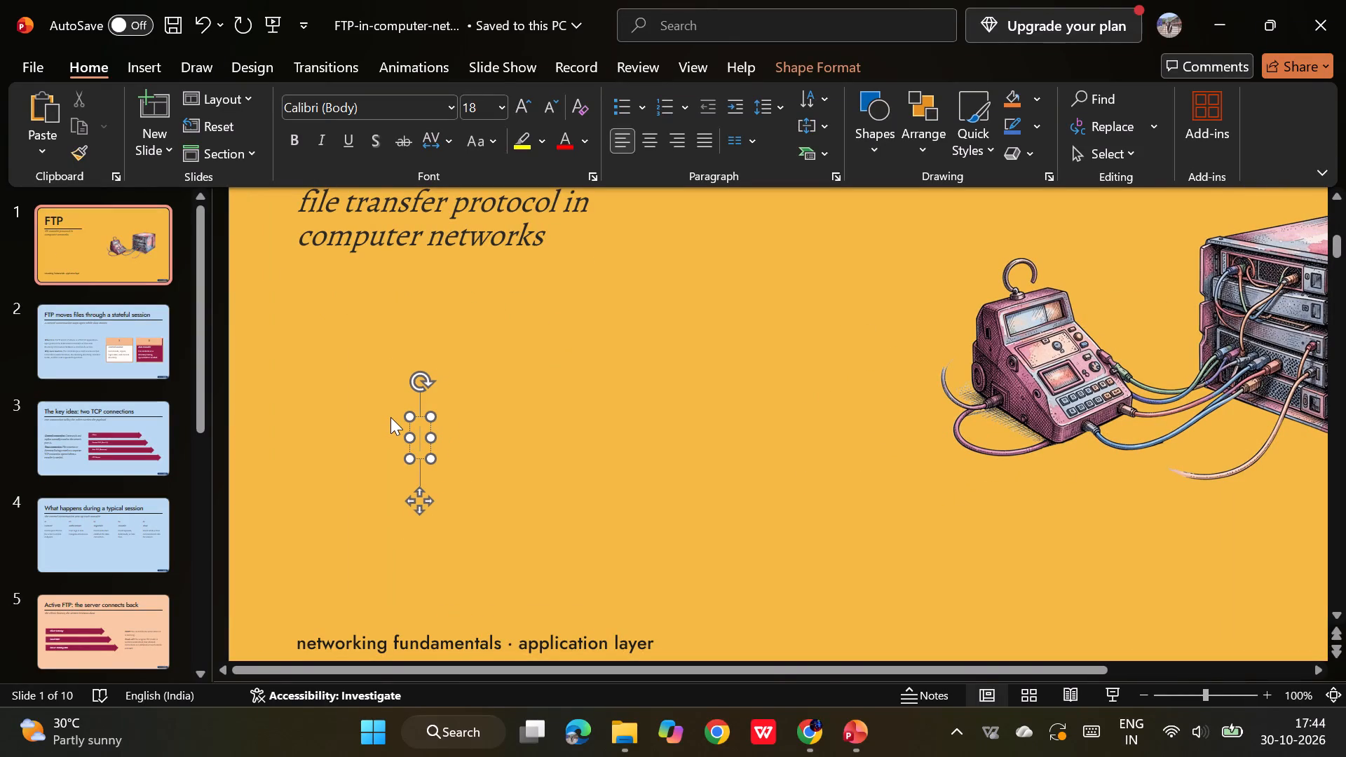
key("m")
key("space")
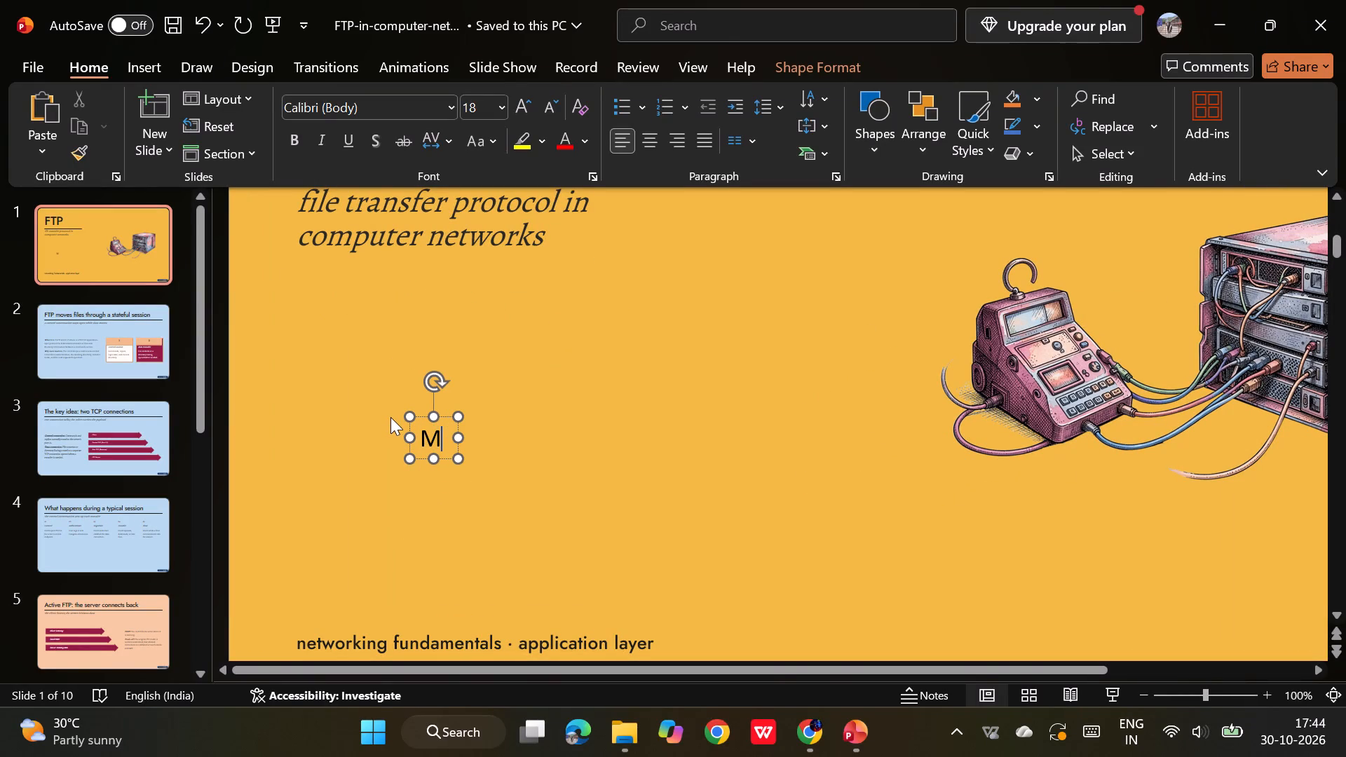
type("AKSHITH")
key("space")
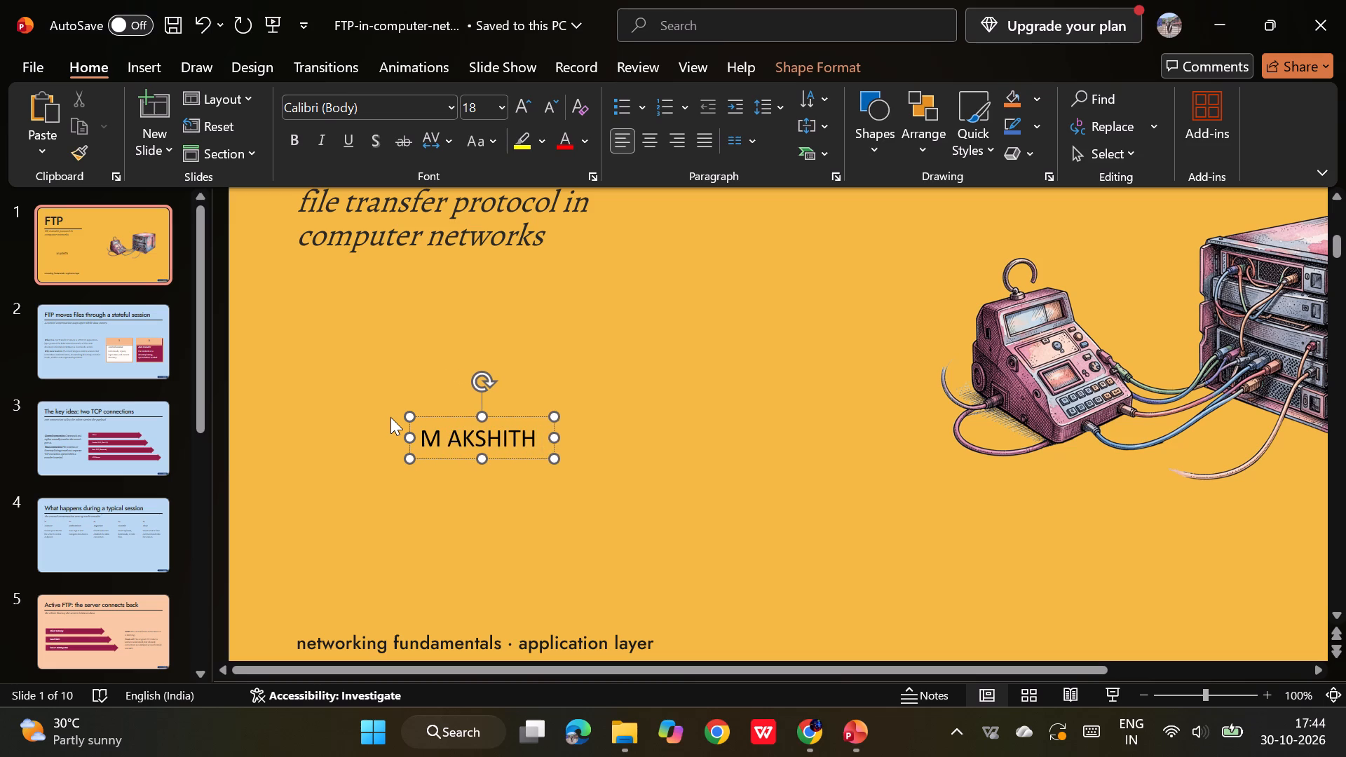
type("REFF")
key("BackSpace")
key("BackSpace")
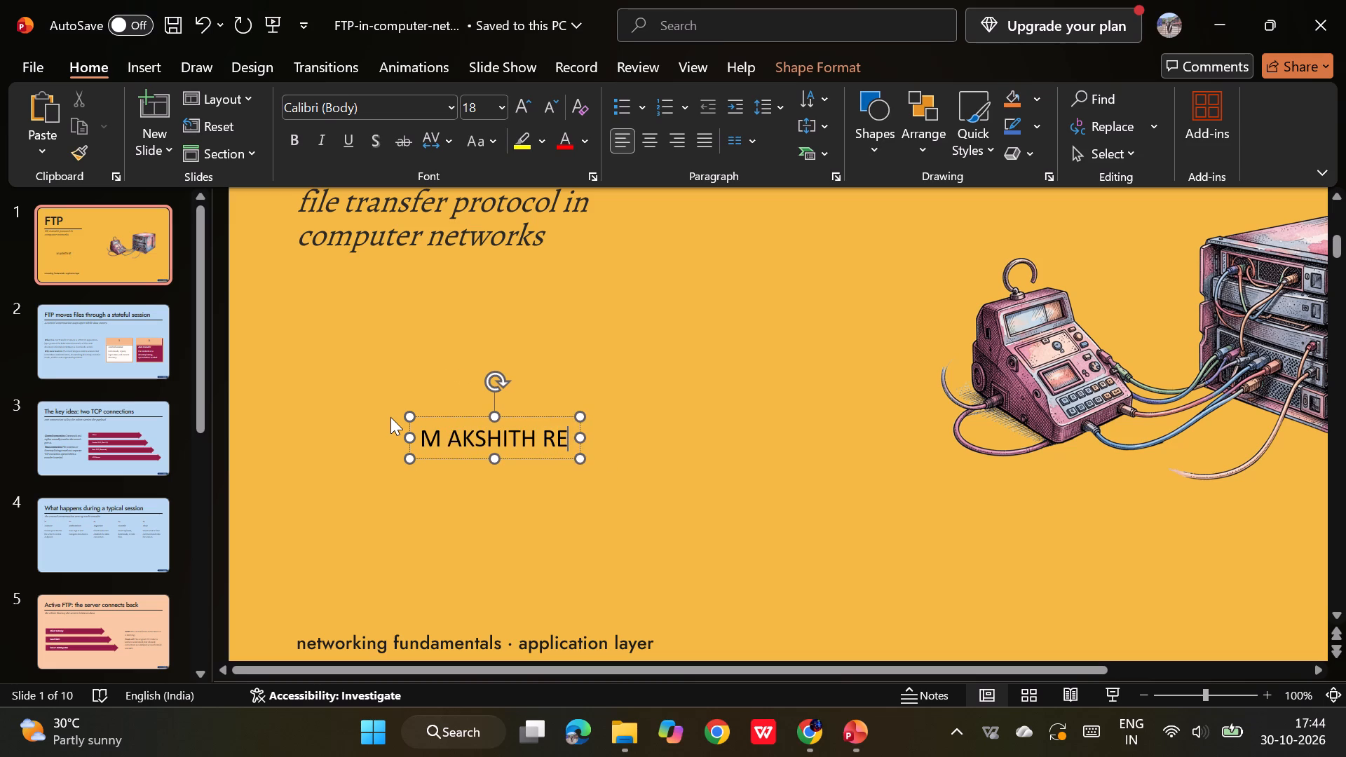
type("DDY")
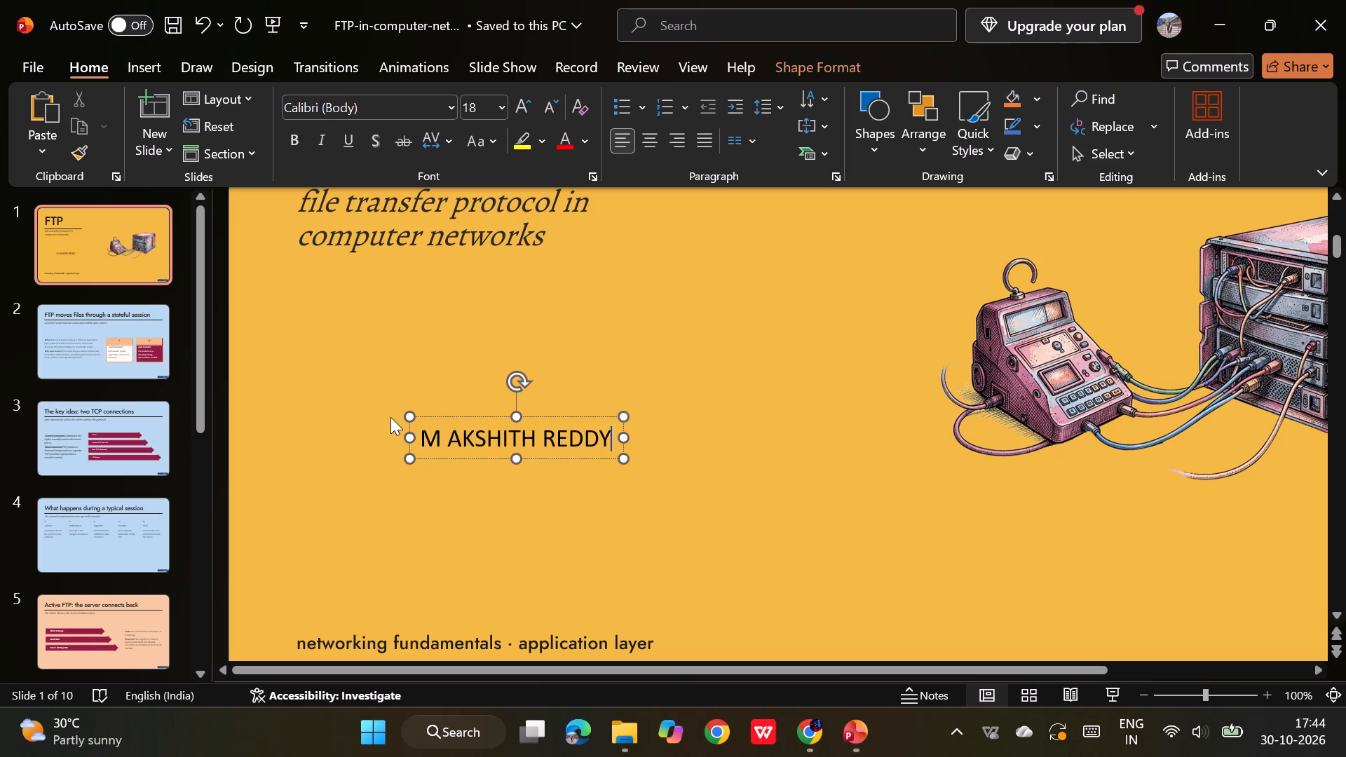
Add the student's roll number on a second line and "CSE C" on a third line of the text box.
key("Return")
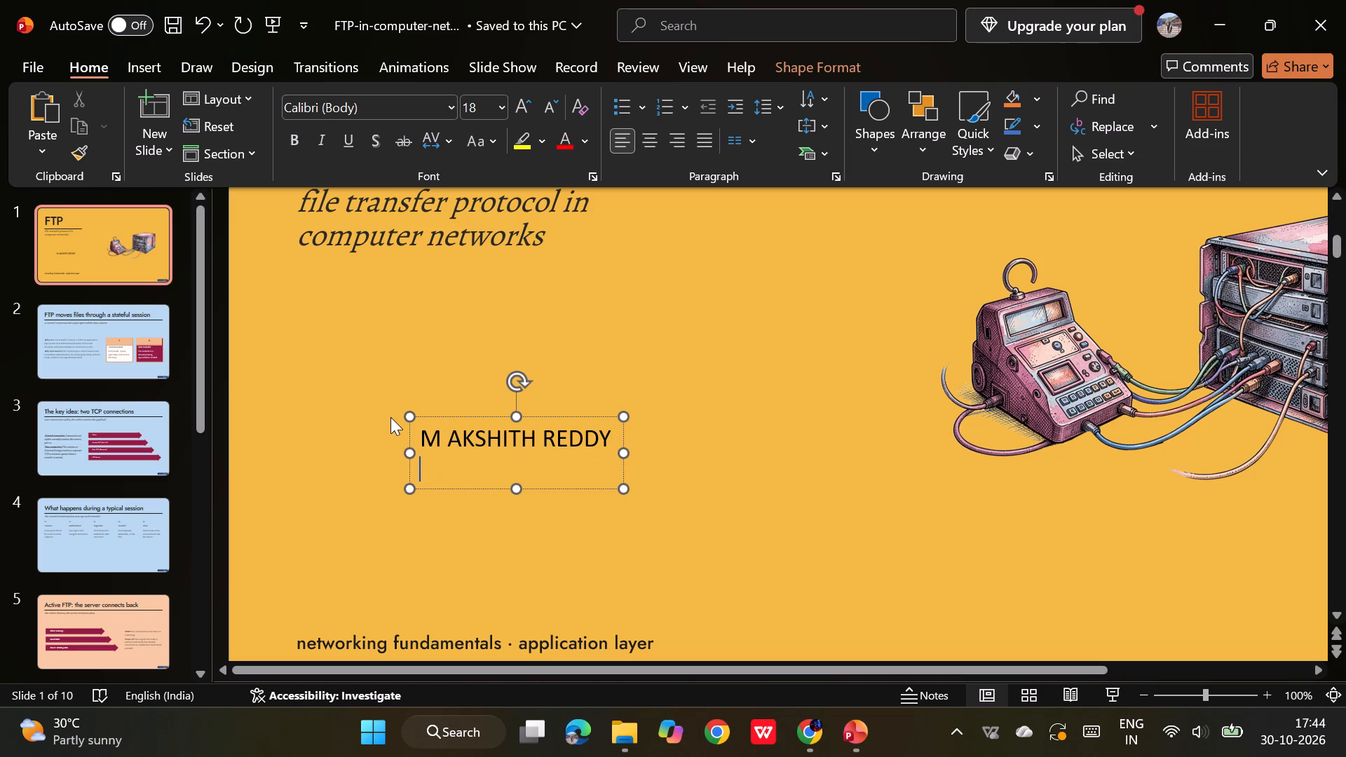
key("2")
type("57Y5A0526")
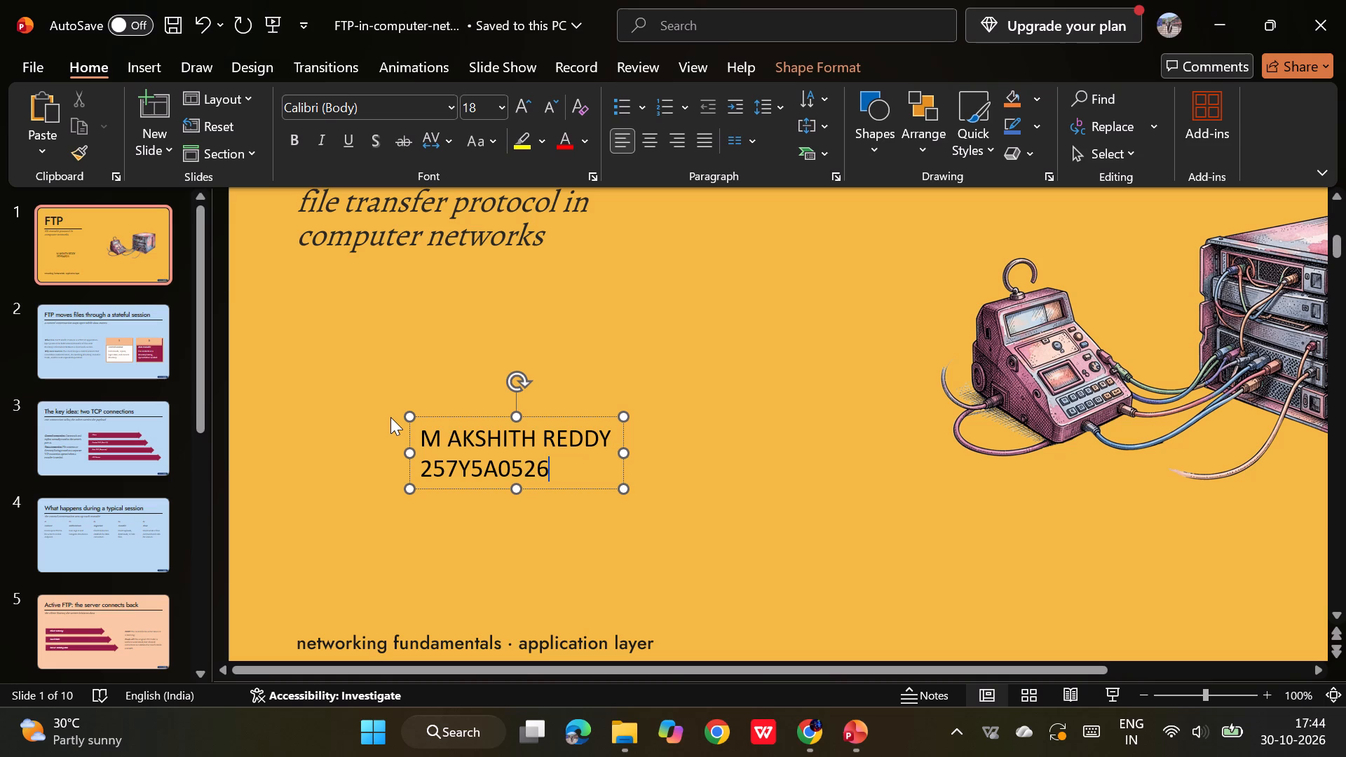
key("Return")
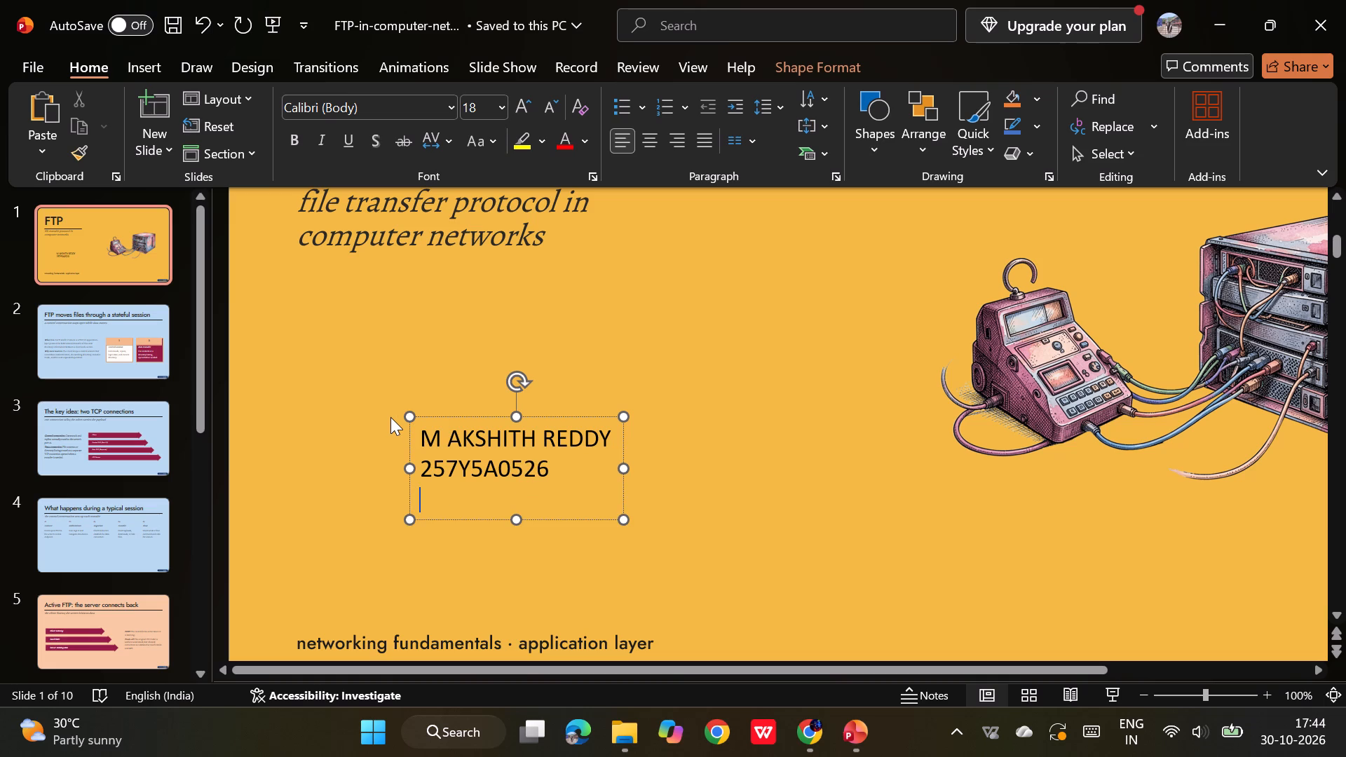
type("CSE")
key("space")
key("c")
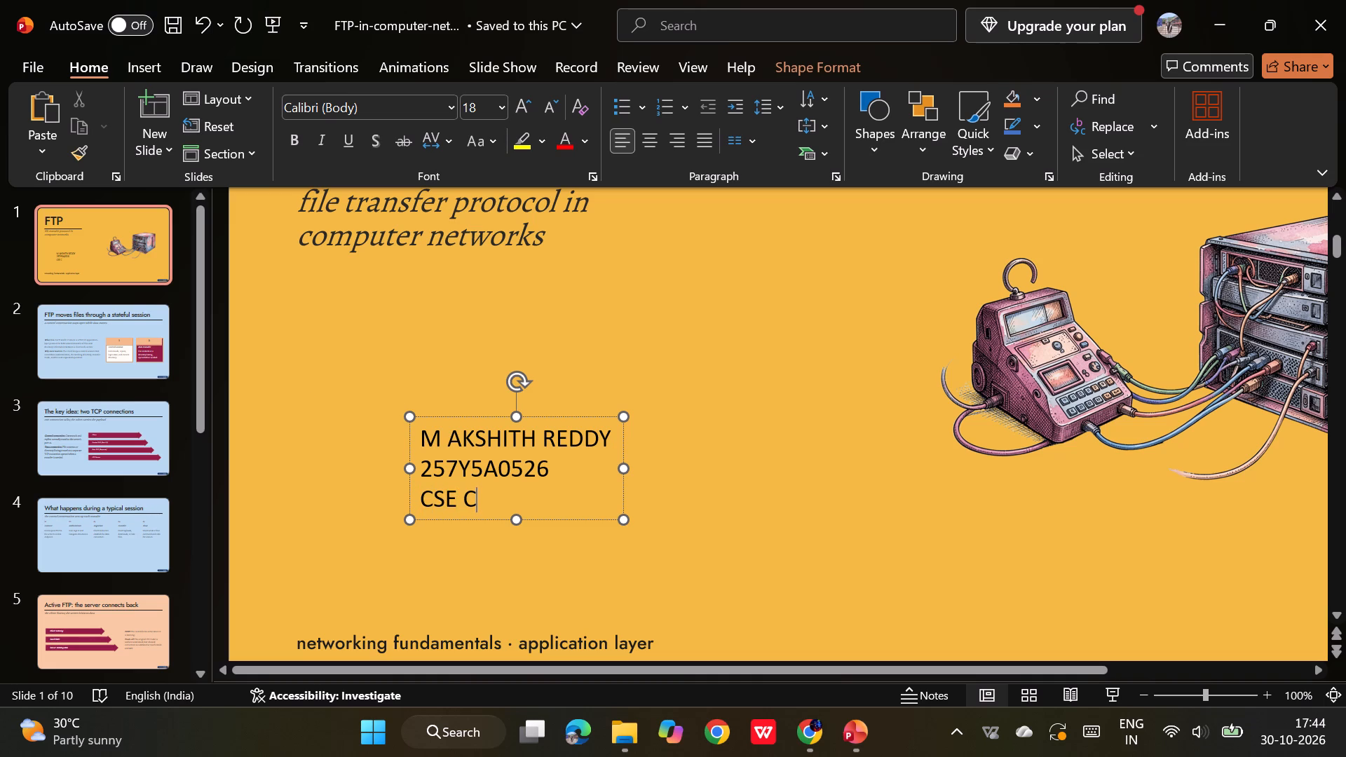
Insert the label "NAME: " in front of the student's name on the first line of the text box.
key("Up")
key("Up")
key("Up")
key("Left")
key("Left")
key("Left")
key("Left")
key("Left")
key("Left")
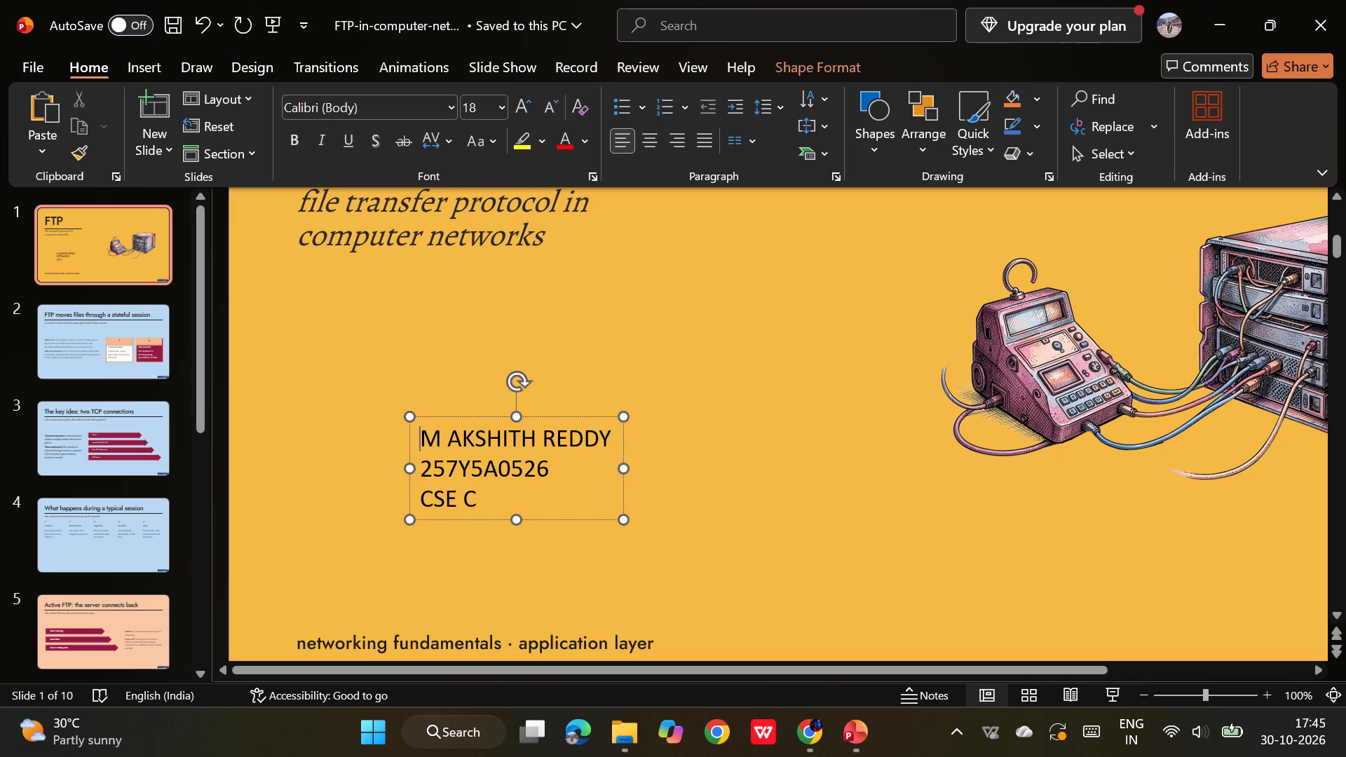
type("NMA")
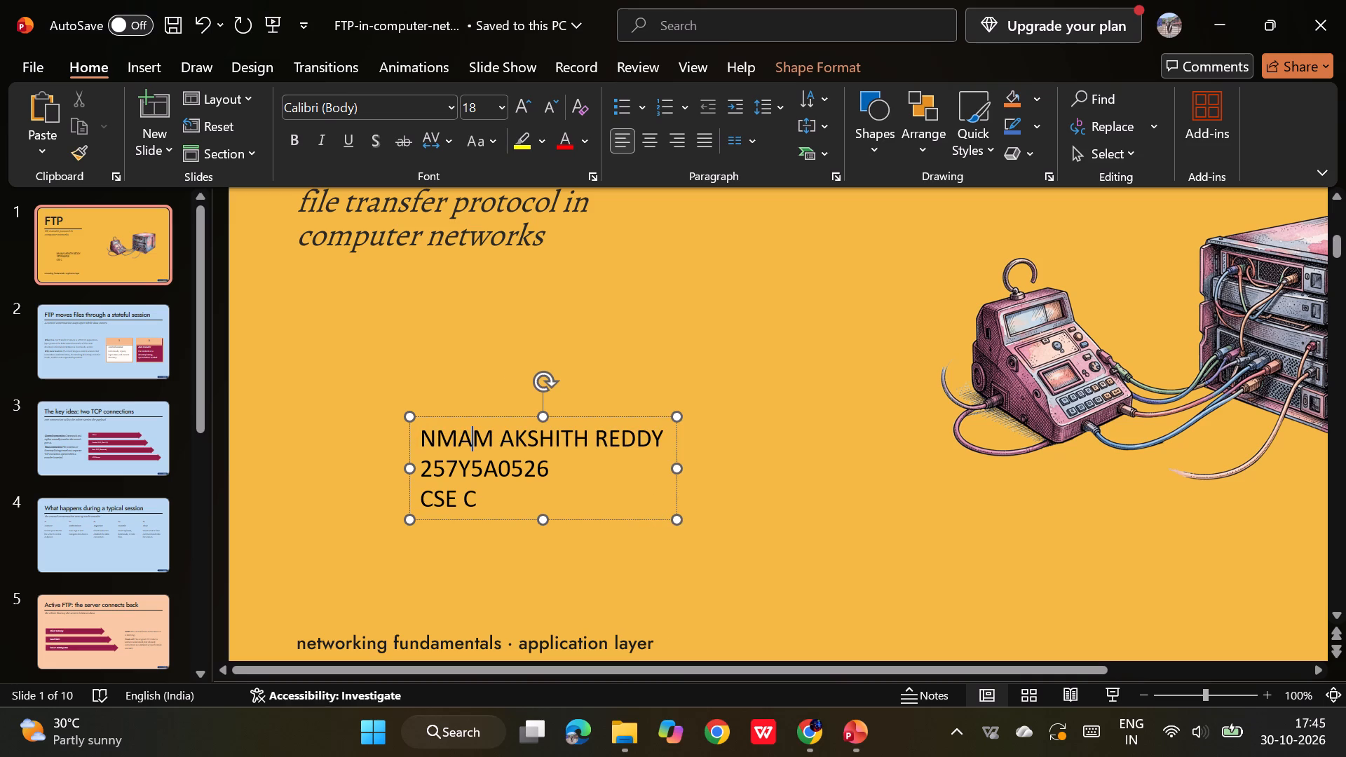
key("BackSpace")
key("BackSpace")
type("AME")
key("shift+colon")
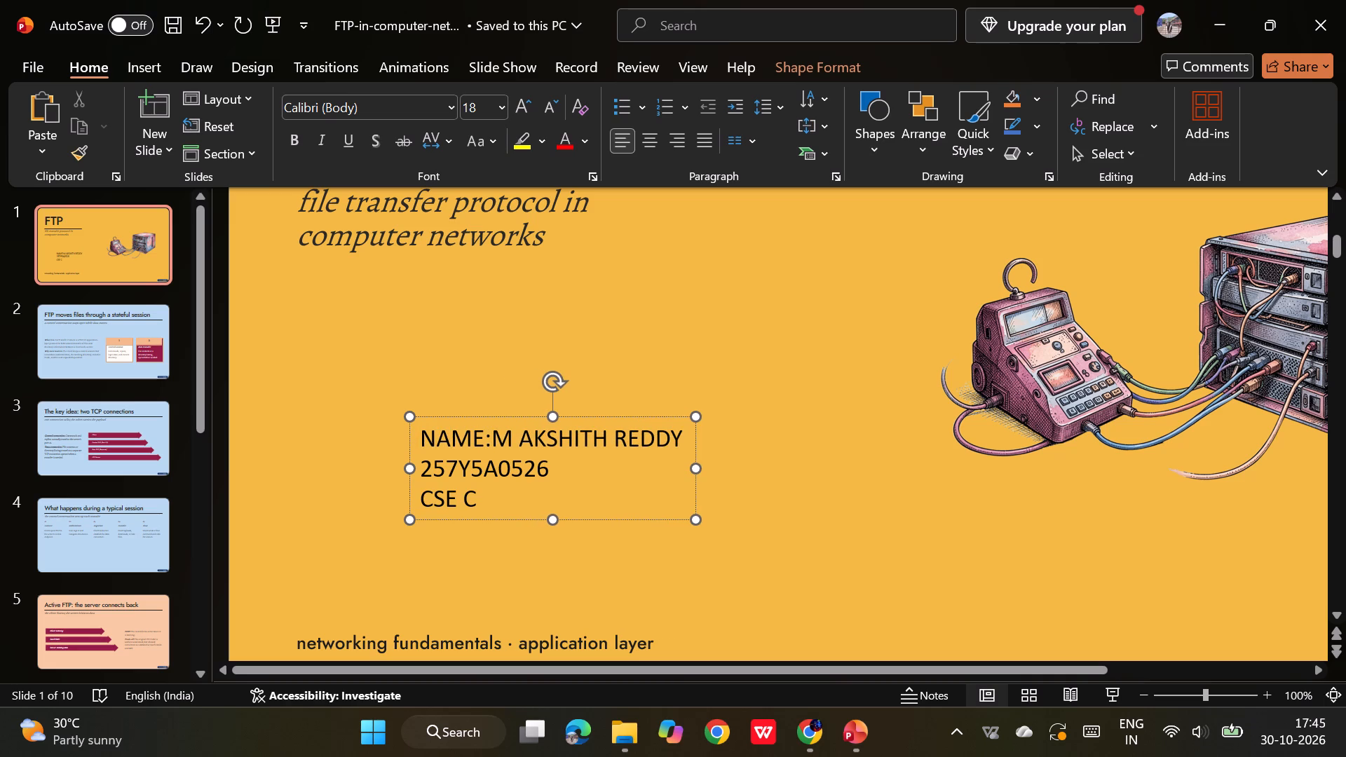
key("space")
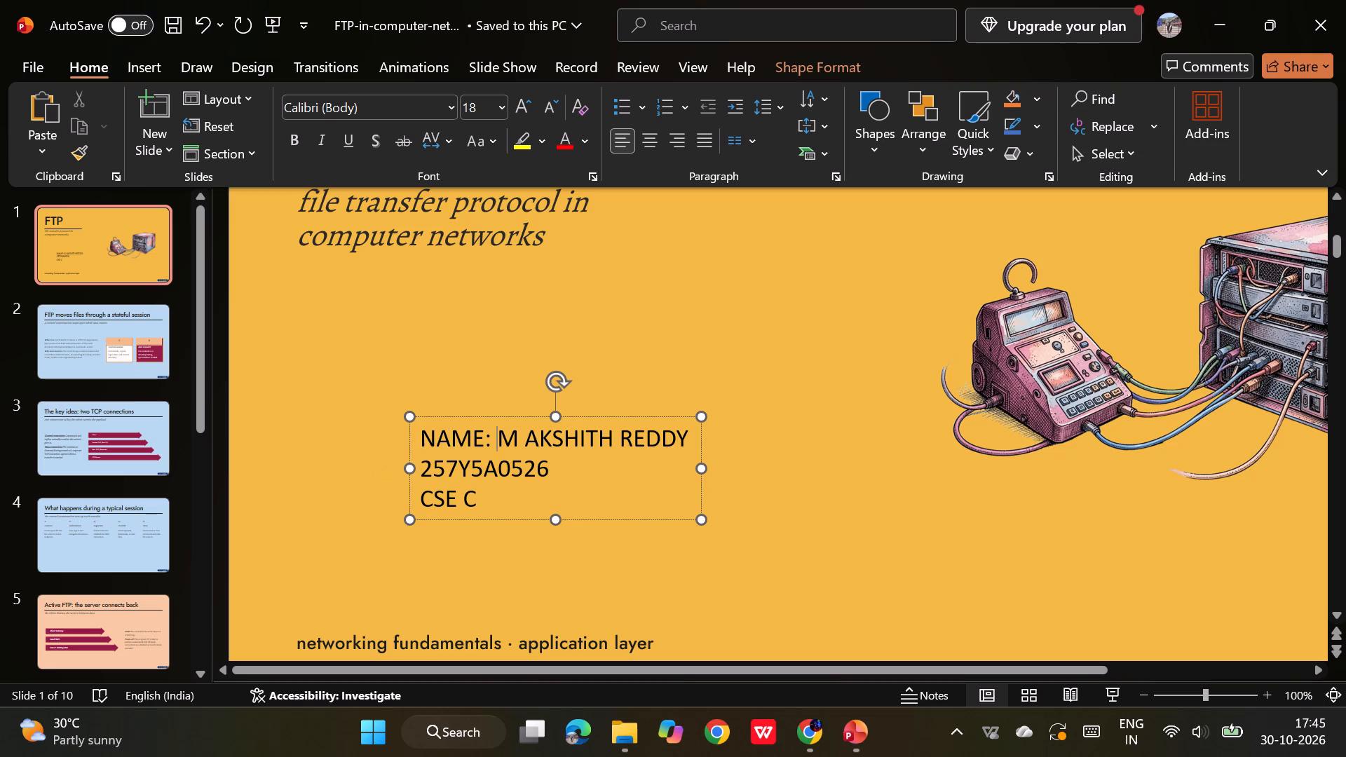
Insert the label "ROLL NO : " in front of the roll number on the second line.
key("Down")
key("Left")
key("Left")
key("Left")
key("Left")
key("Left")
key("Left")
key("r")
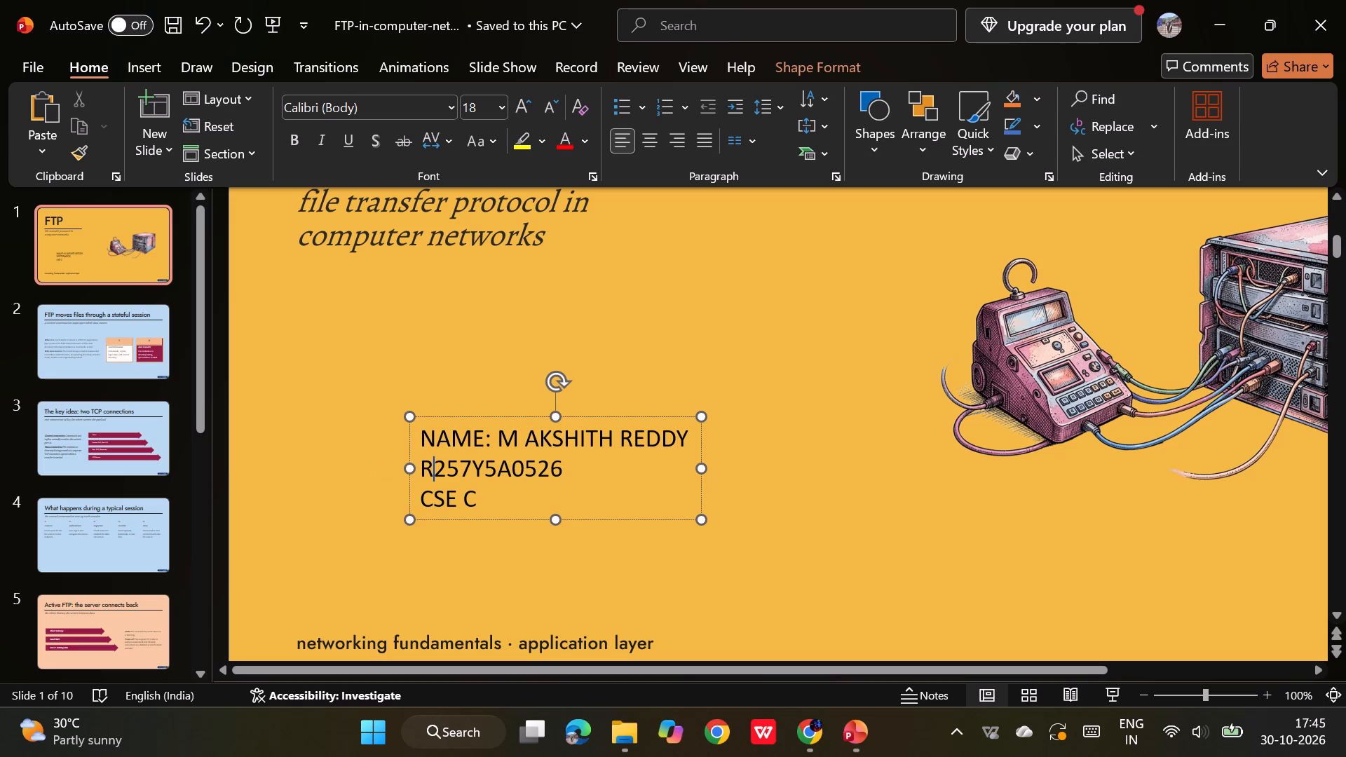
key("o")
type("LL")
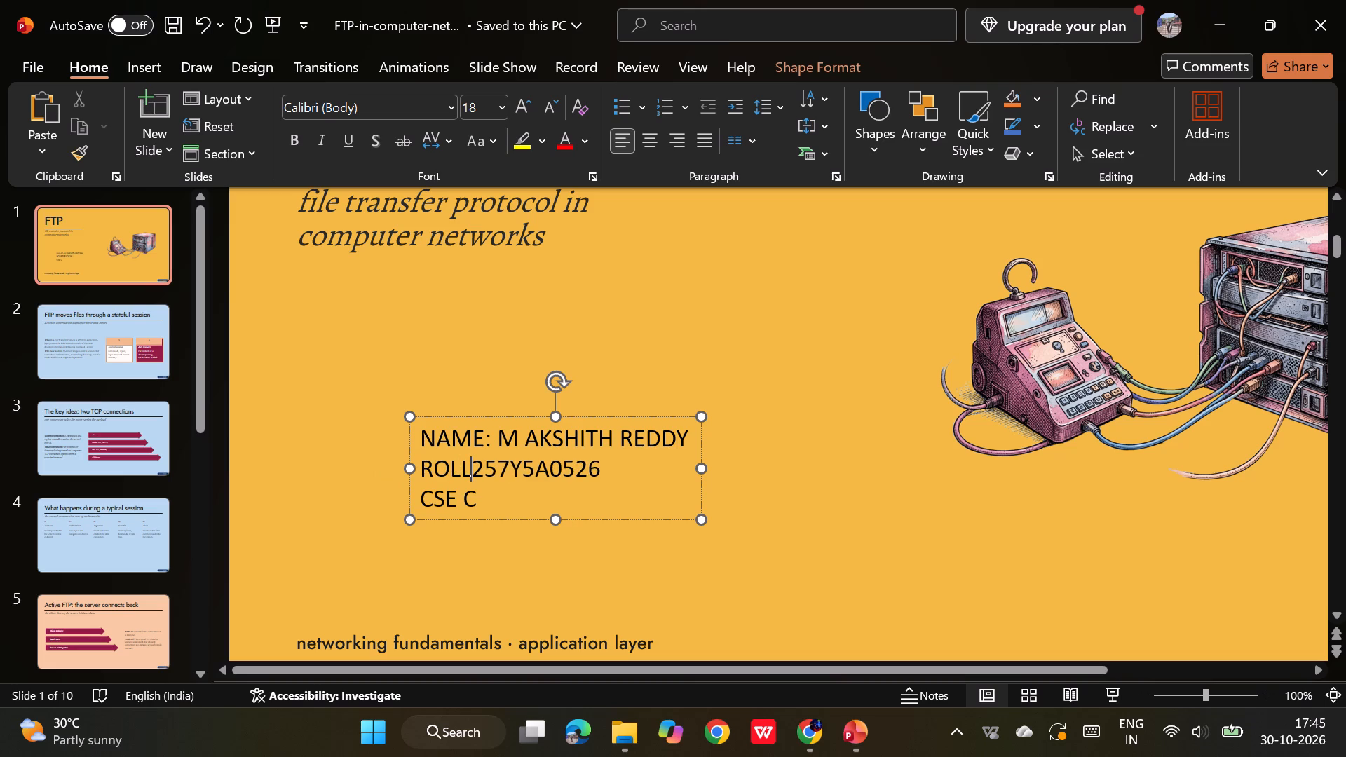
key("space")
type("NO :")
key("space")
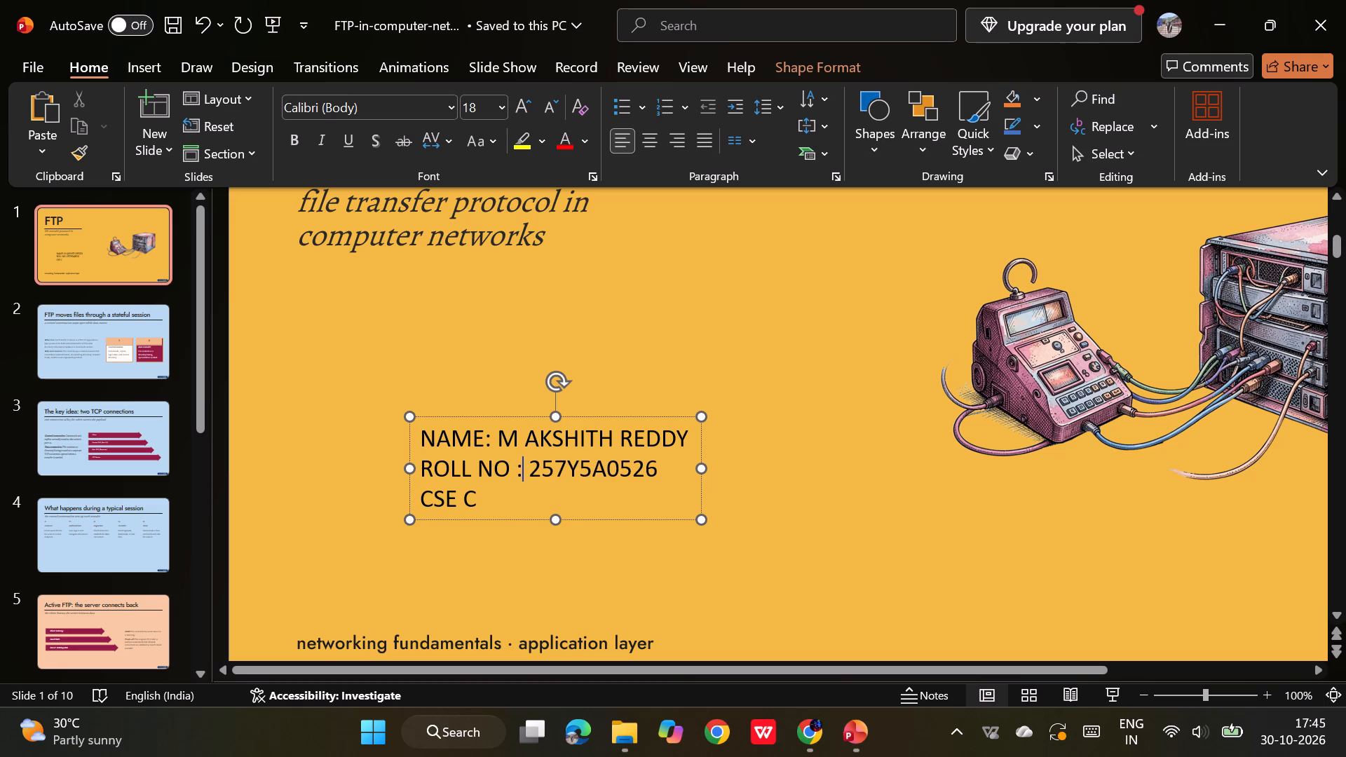
Insert a space before the colon in the "NAME:" label.
left_click(480, 437)
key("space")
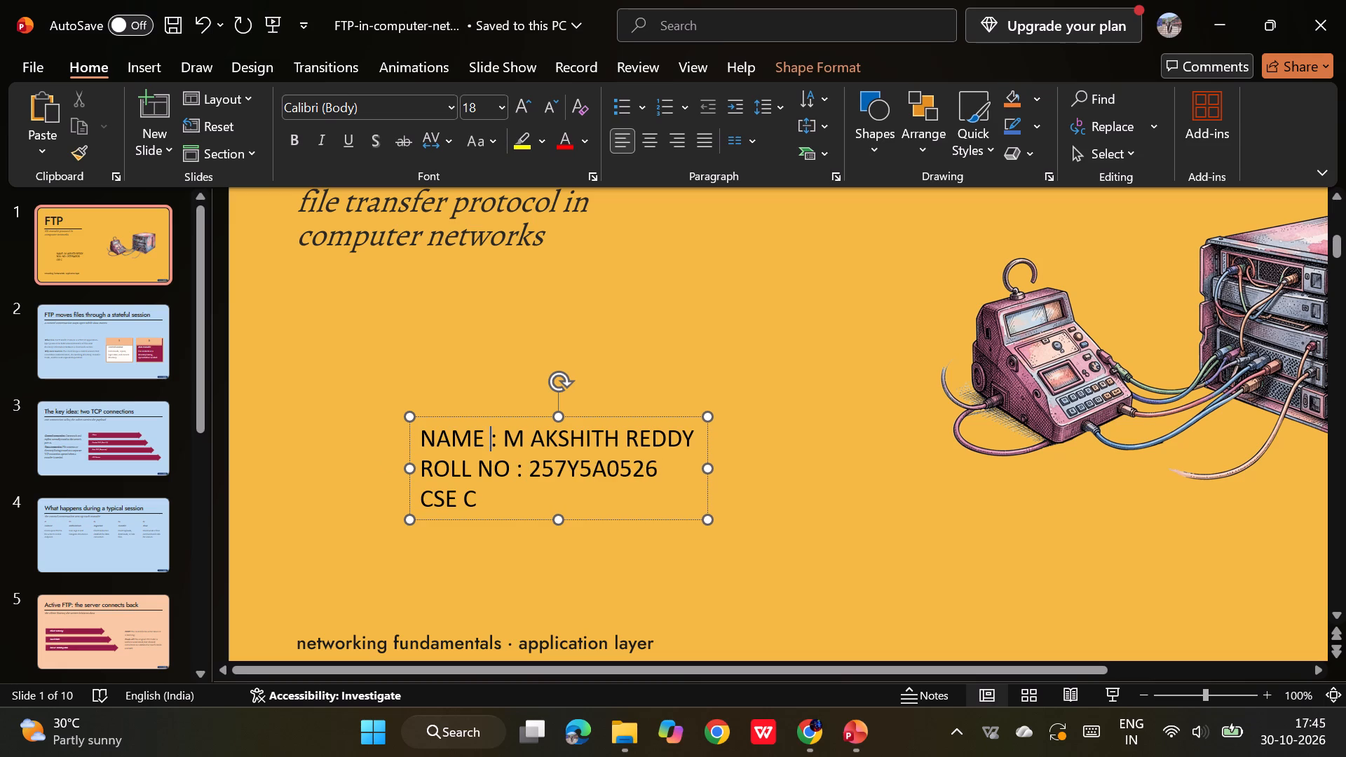
Insert the label "BRANCH: " in front of "CSE C" on the third line of the text box.
left_click(418, 494)
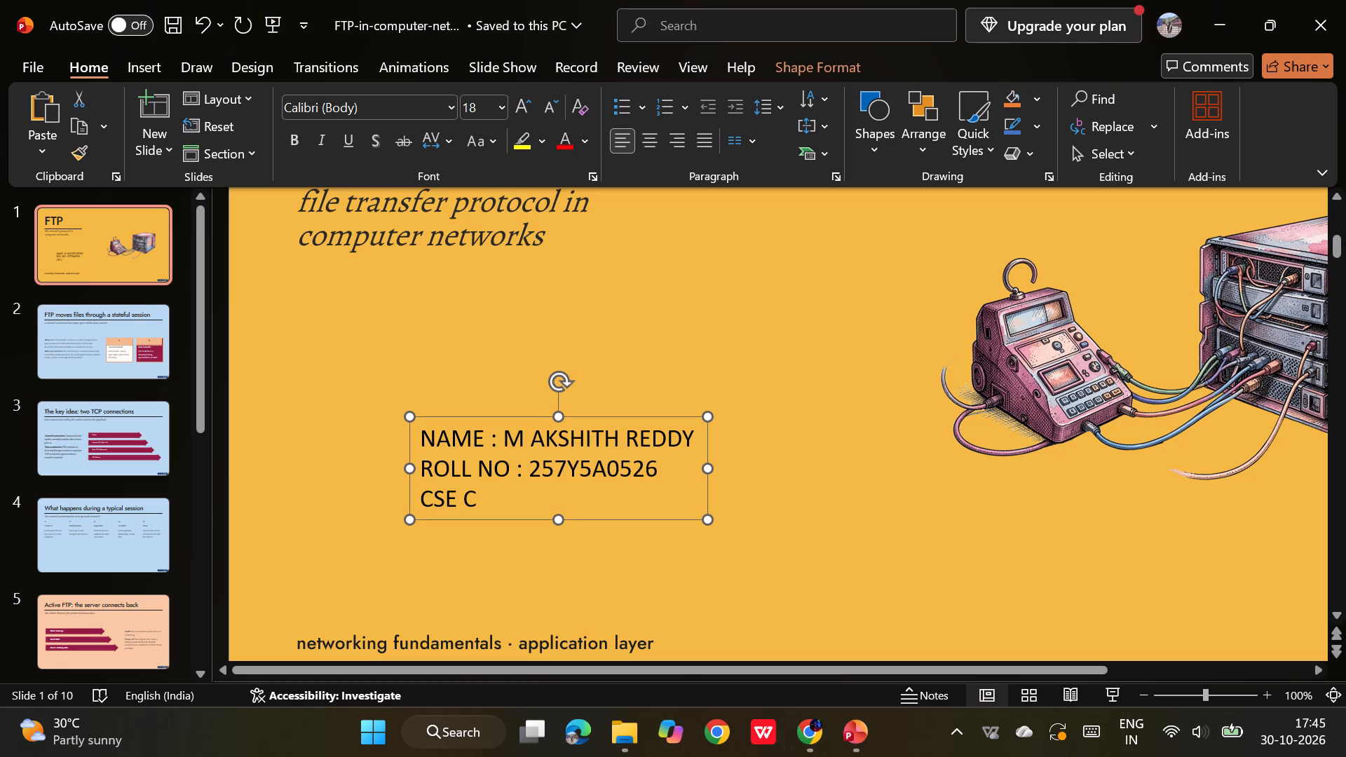
left_click(421, 498)
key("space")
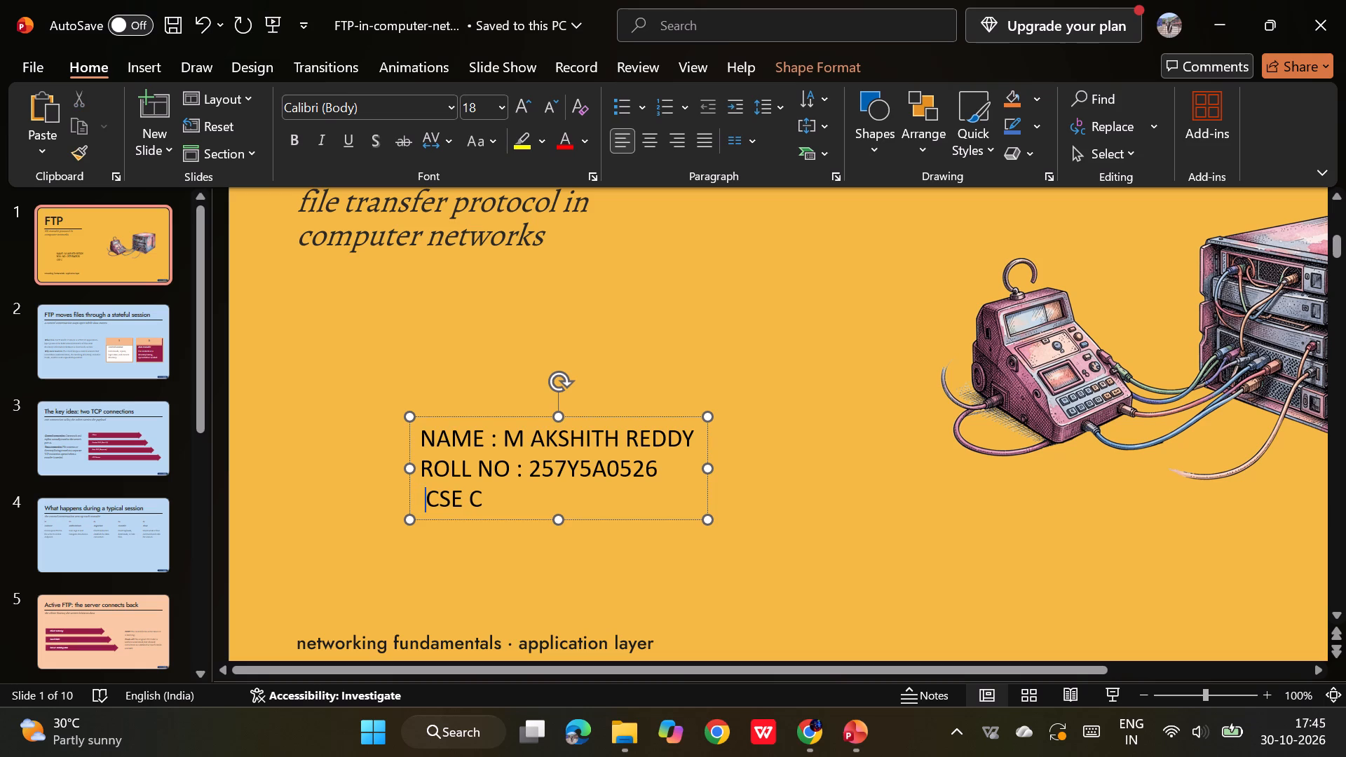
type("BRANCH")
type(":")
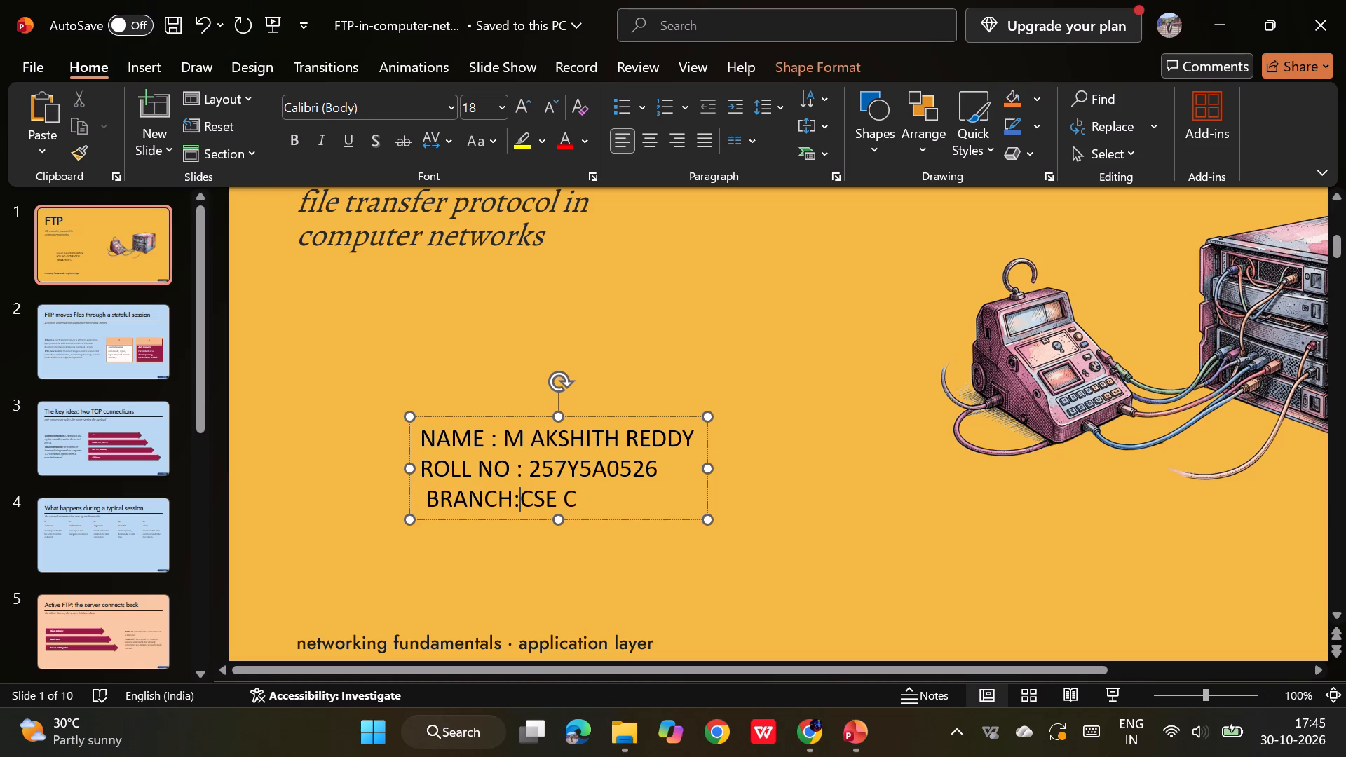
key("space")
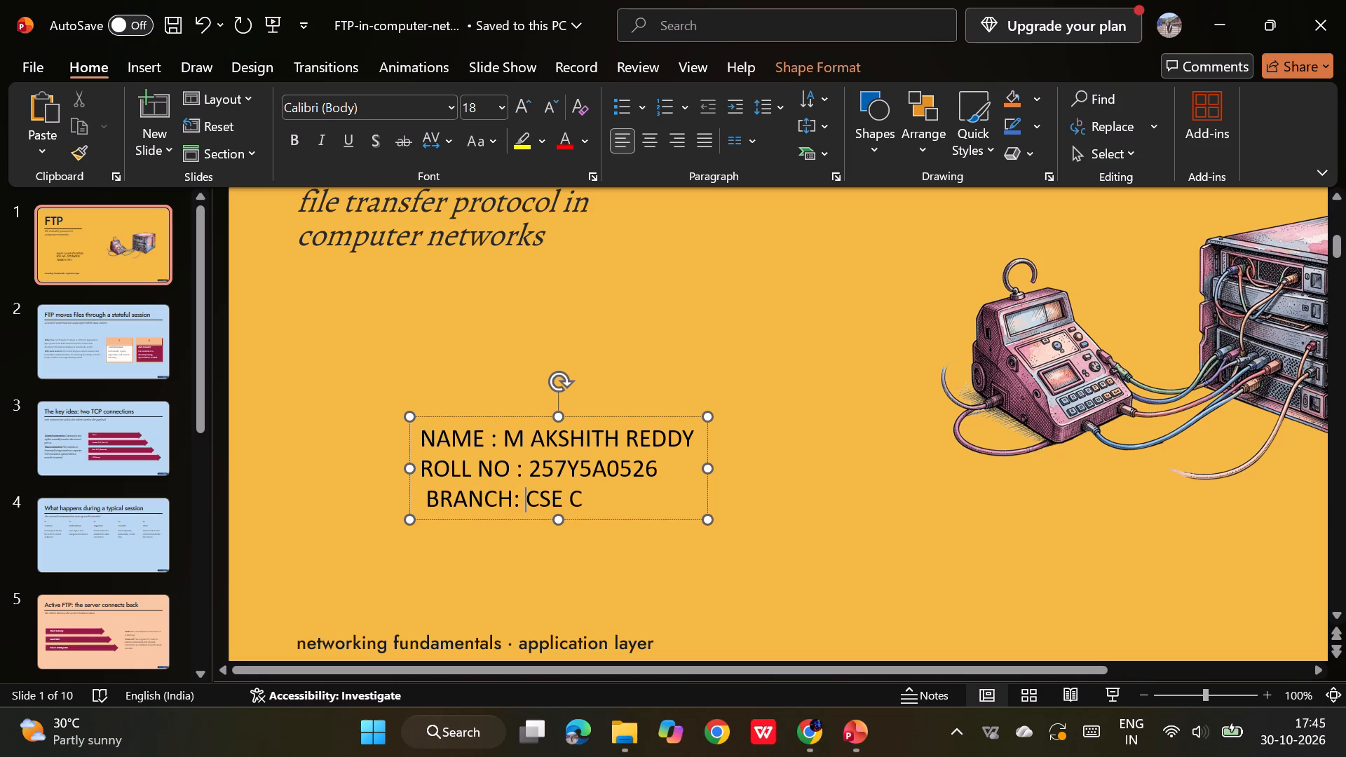
Move the student details text box up to just below the subtitle "file transfer protocol in computer networks".
left_click_drag(512, 432, 491, 420)
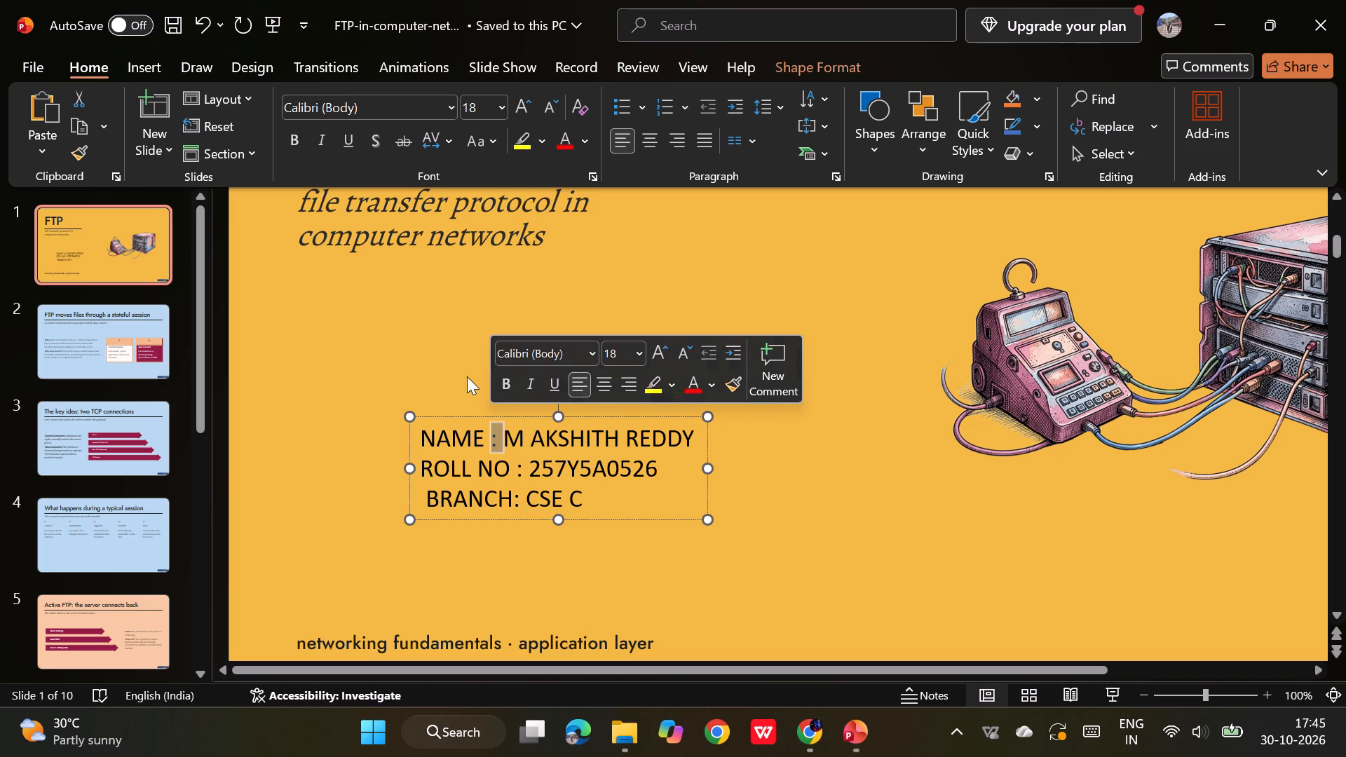
left_click(464, 366)
left_click(494, 477)
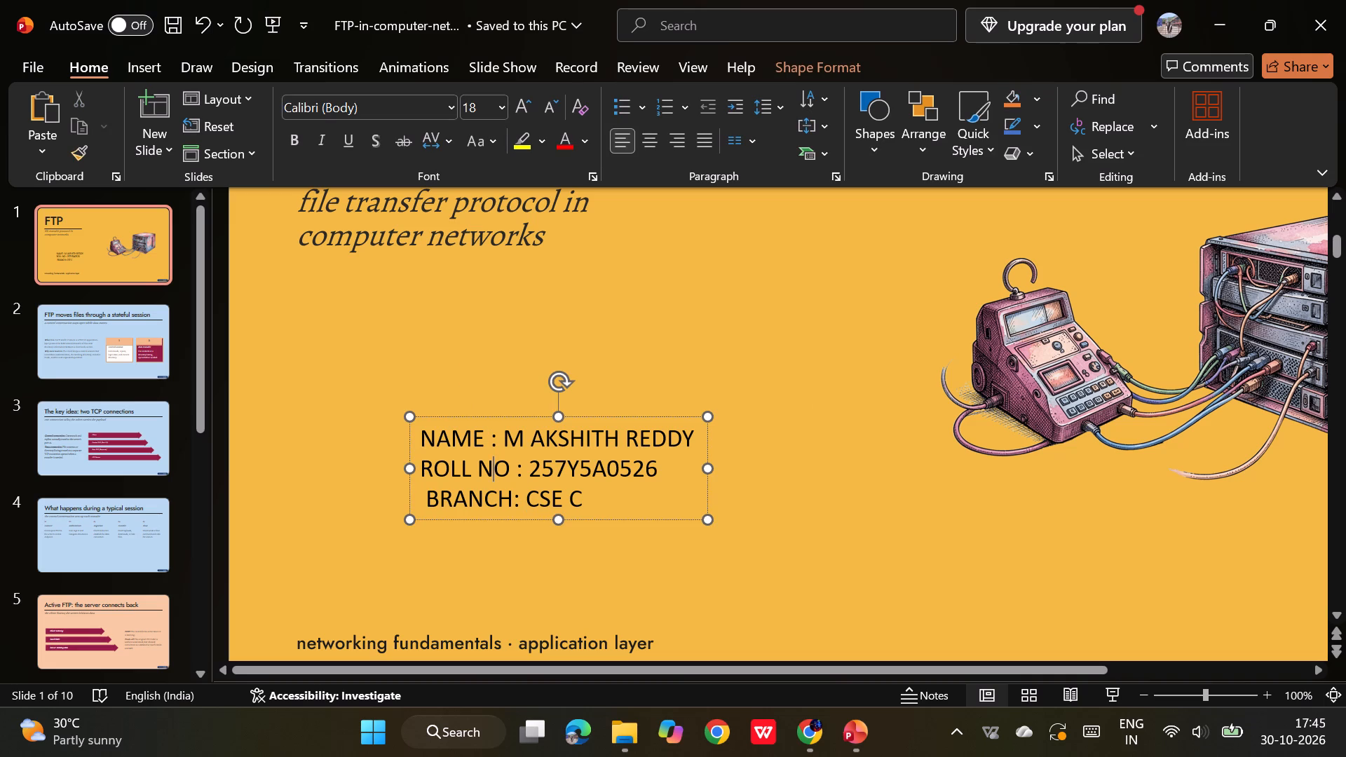
left_click_drag(439, 417, 305, 184)
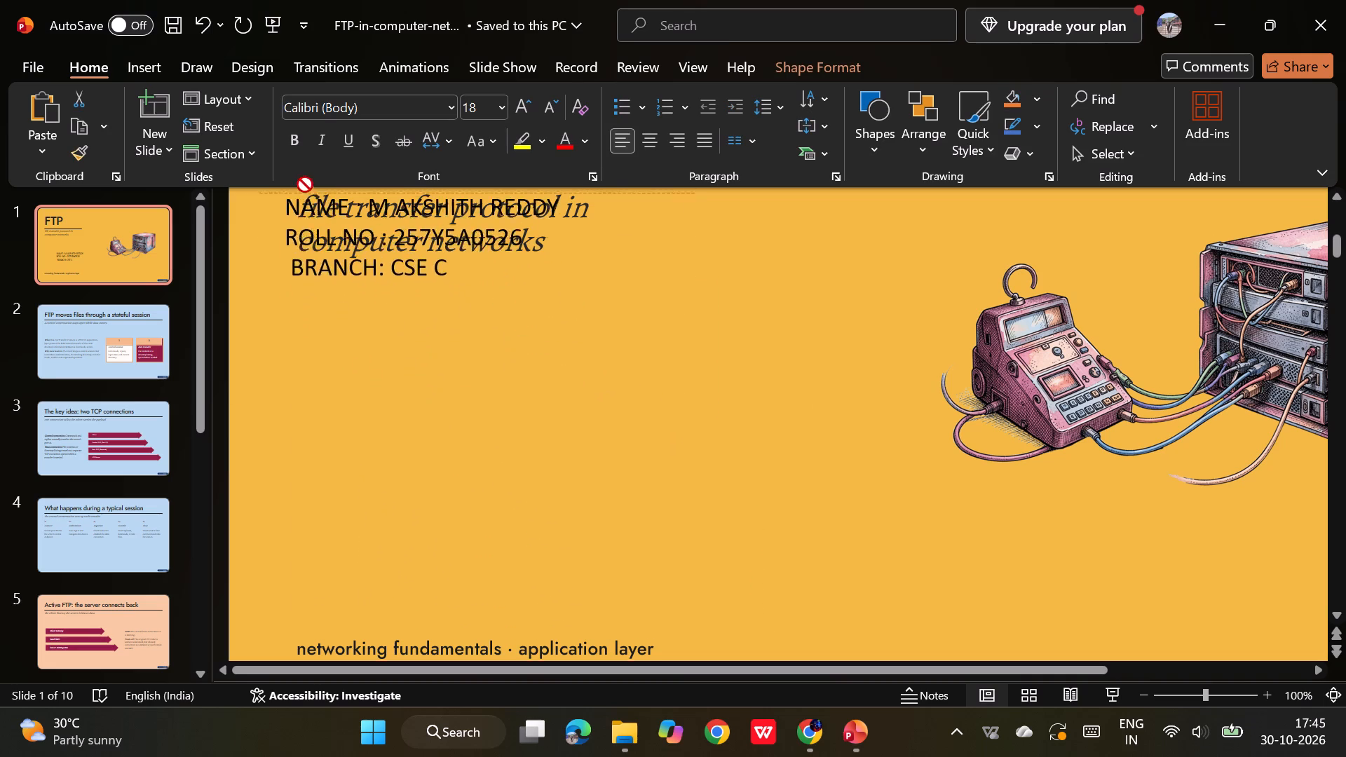
left_click_drag(305, 184, 321, 282)
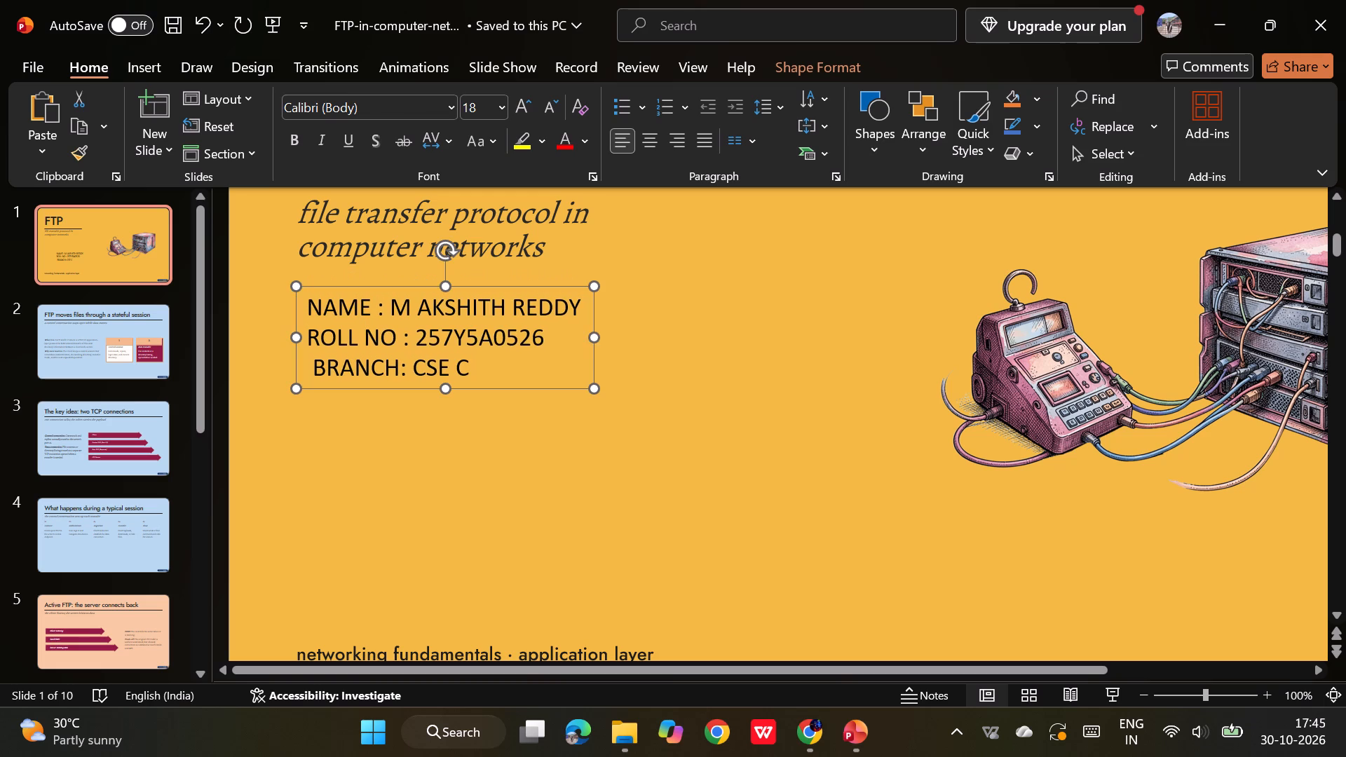
left_click(321, 282)
left_click(808, 297)
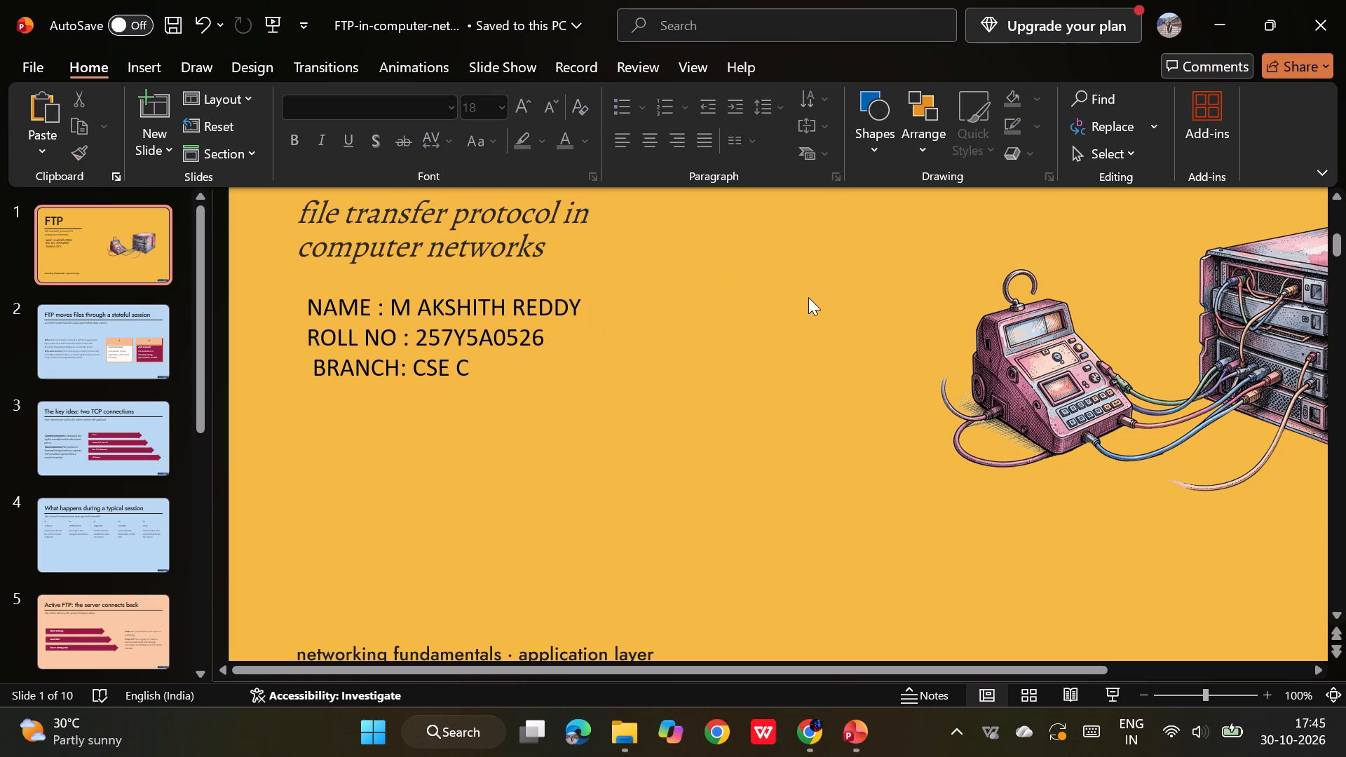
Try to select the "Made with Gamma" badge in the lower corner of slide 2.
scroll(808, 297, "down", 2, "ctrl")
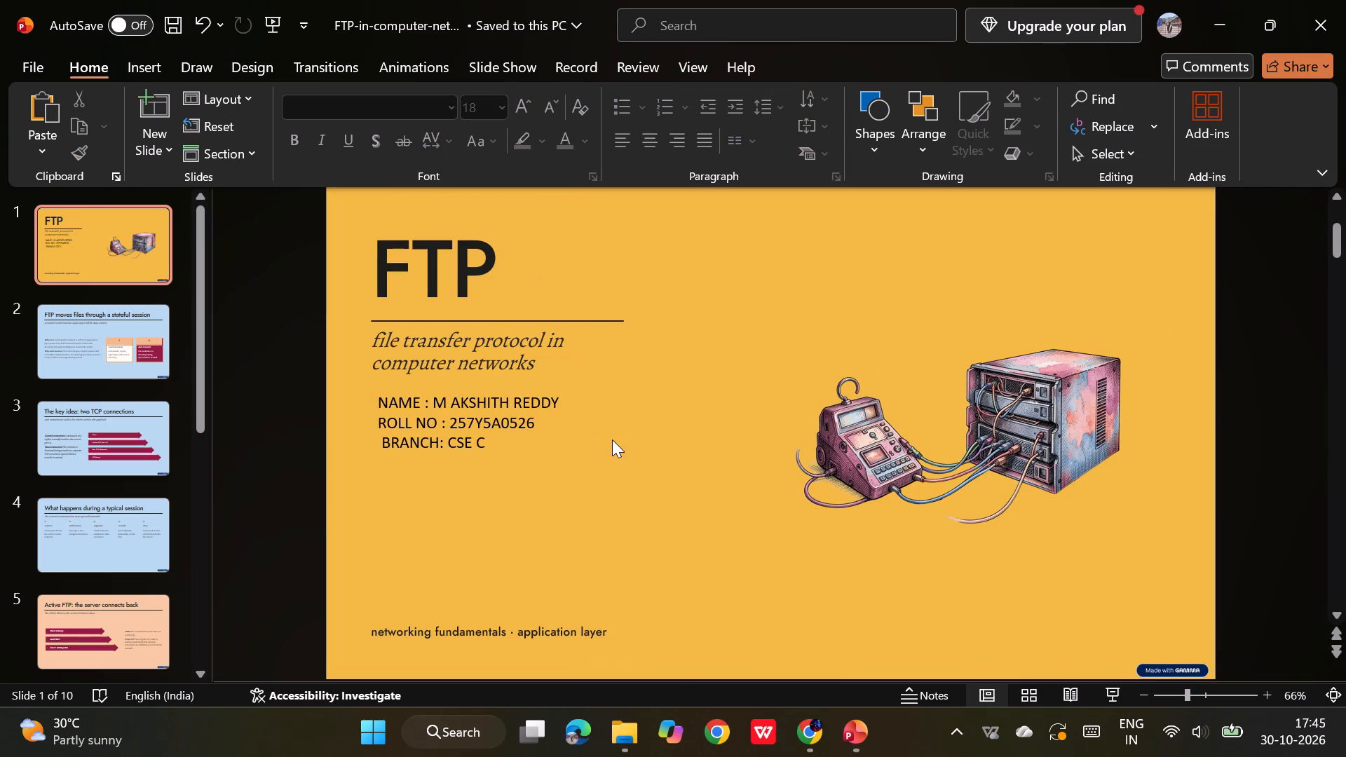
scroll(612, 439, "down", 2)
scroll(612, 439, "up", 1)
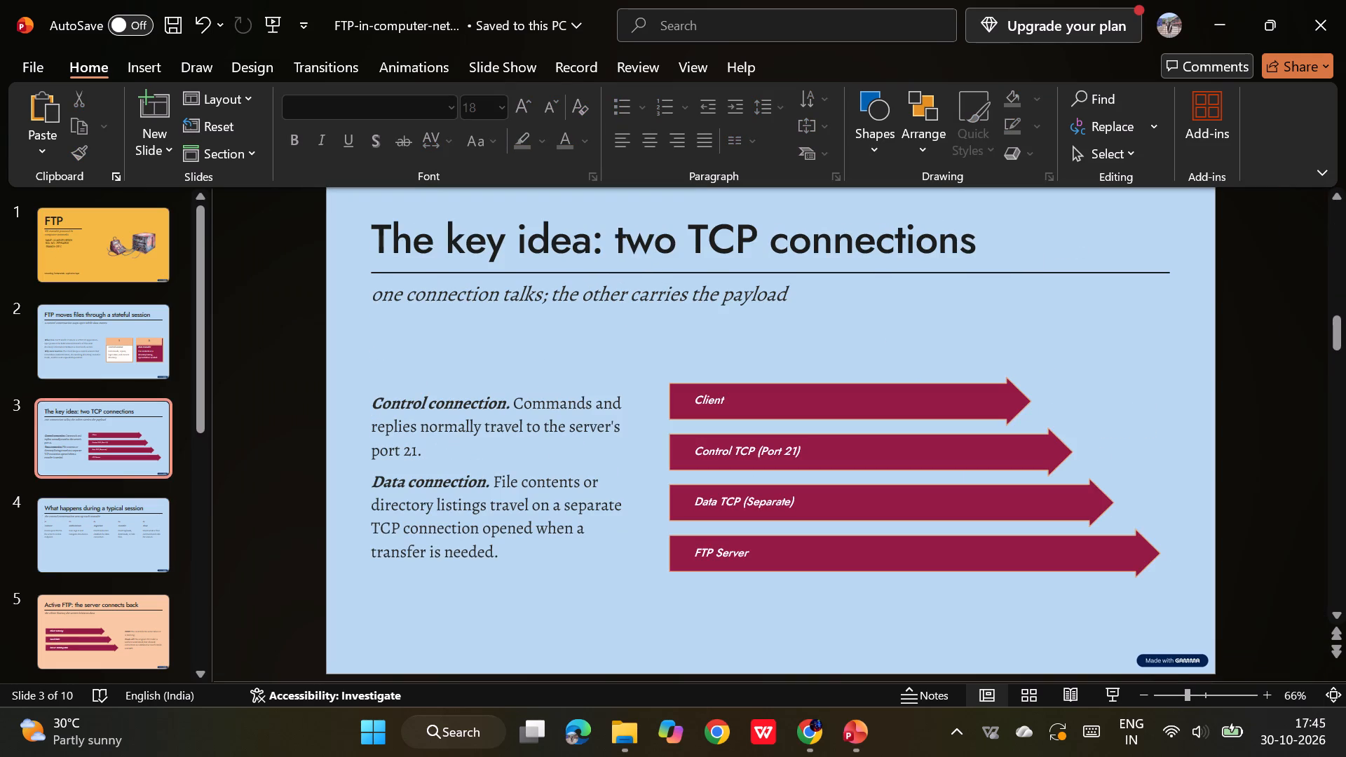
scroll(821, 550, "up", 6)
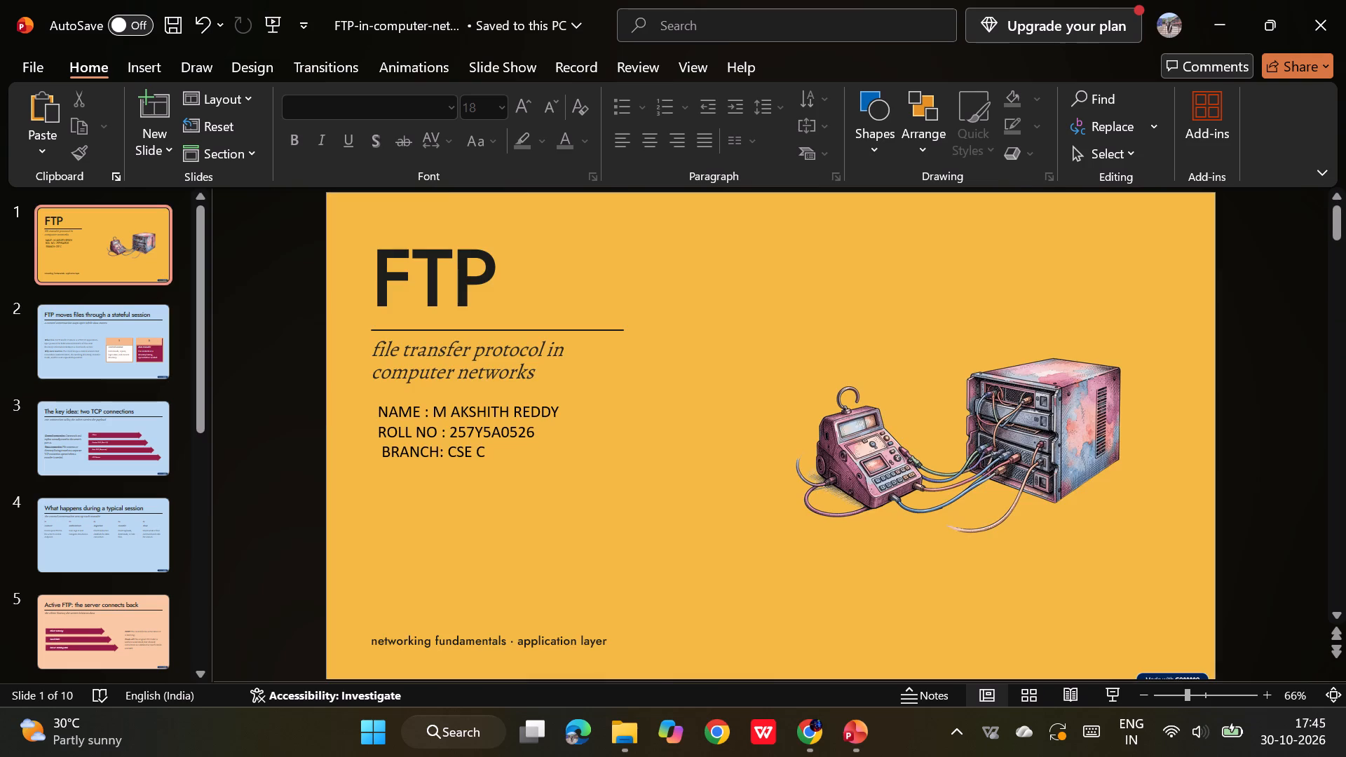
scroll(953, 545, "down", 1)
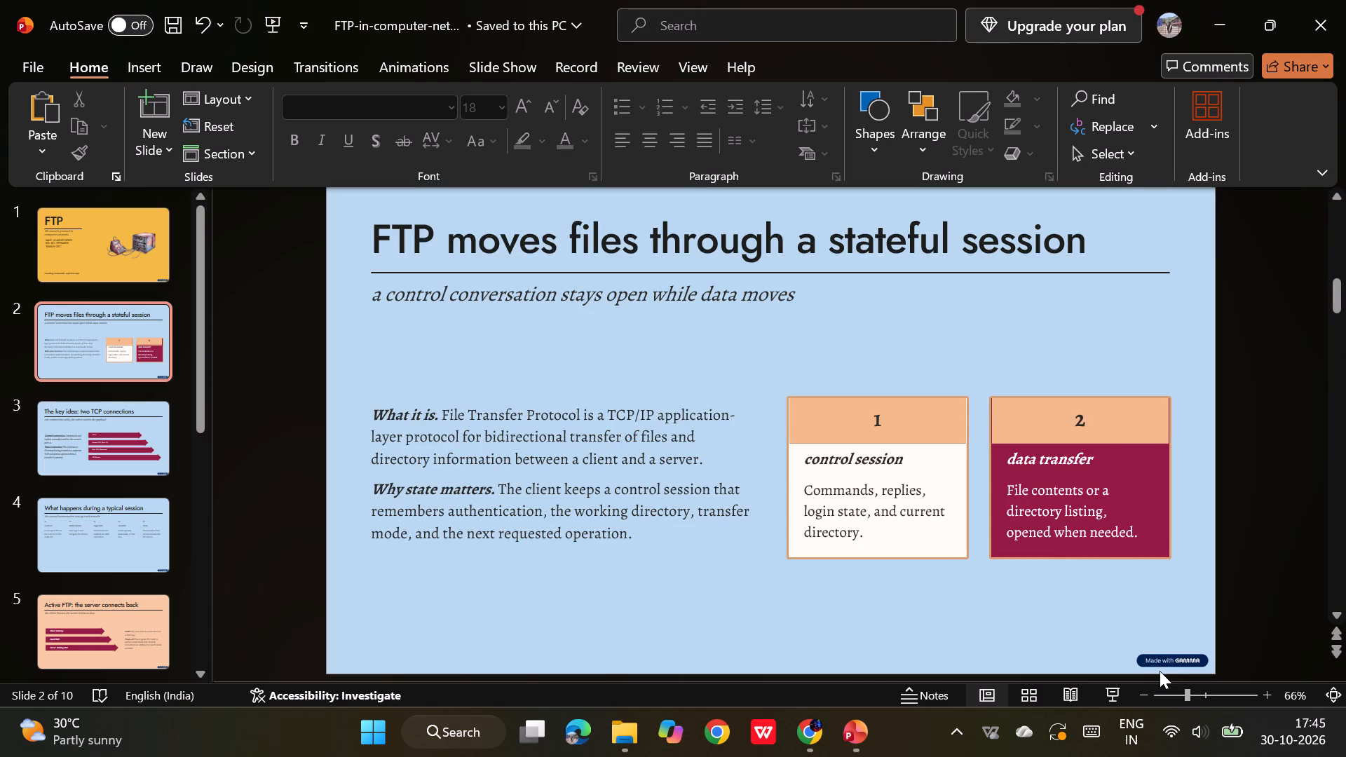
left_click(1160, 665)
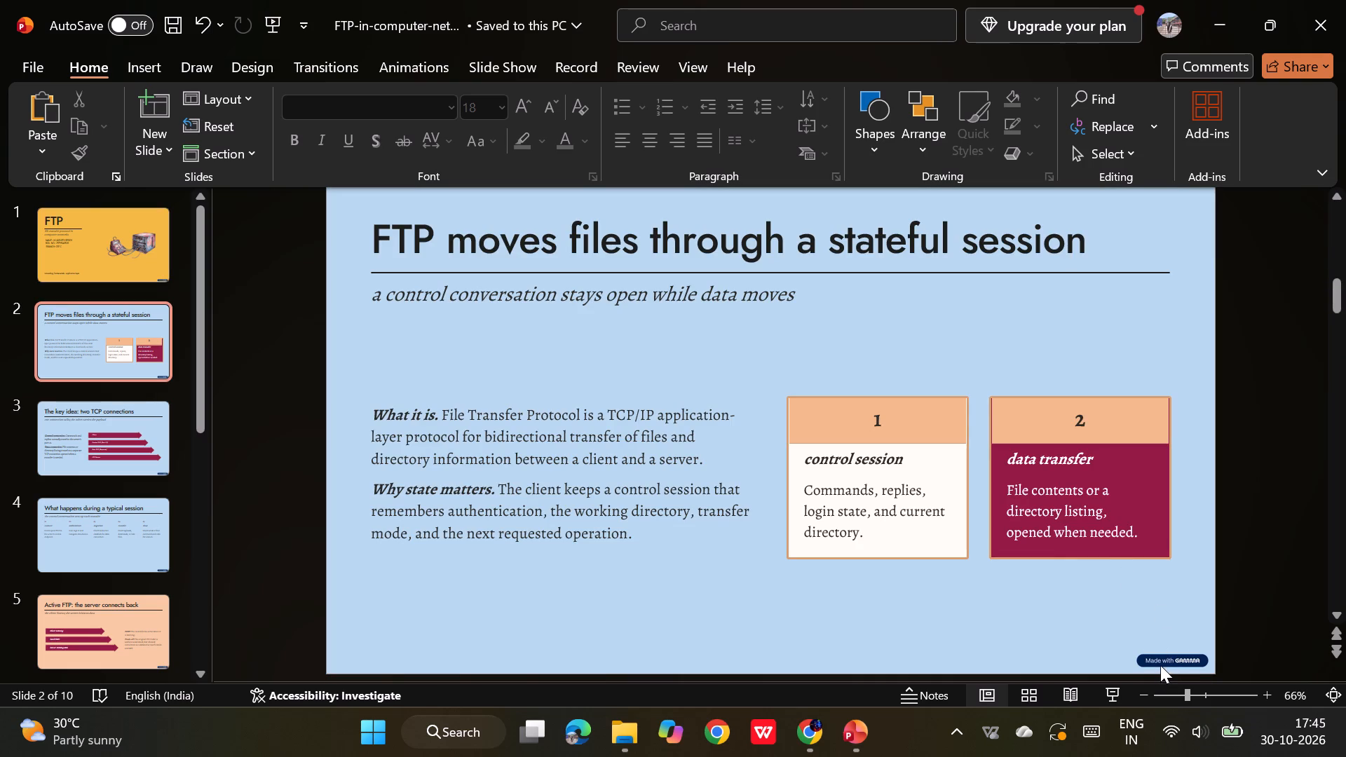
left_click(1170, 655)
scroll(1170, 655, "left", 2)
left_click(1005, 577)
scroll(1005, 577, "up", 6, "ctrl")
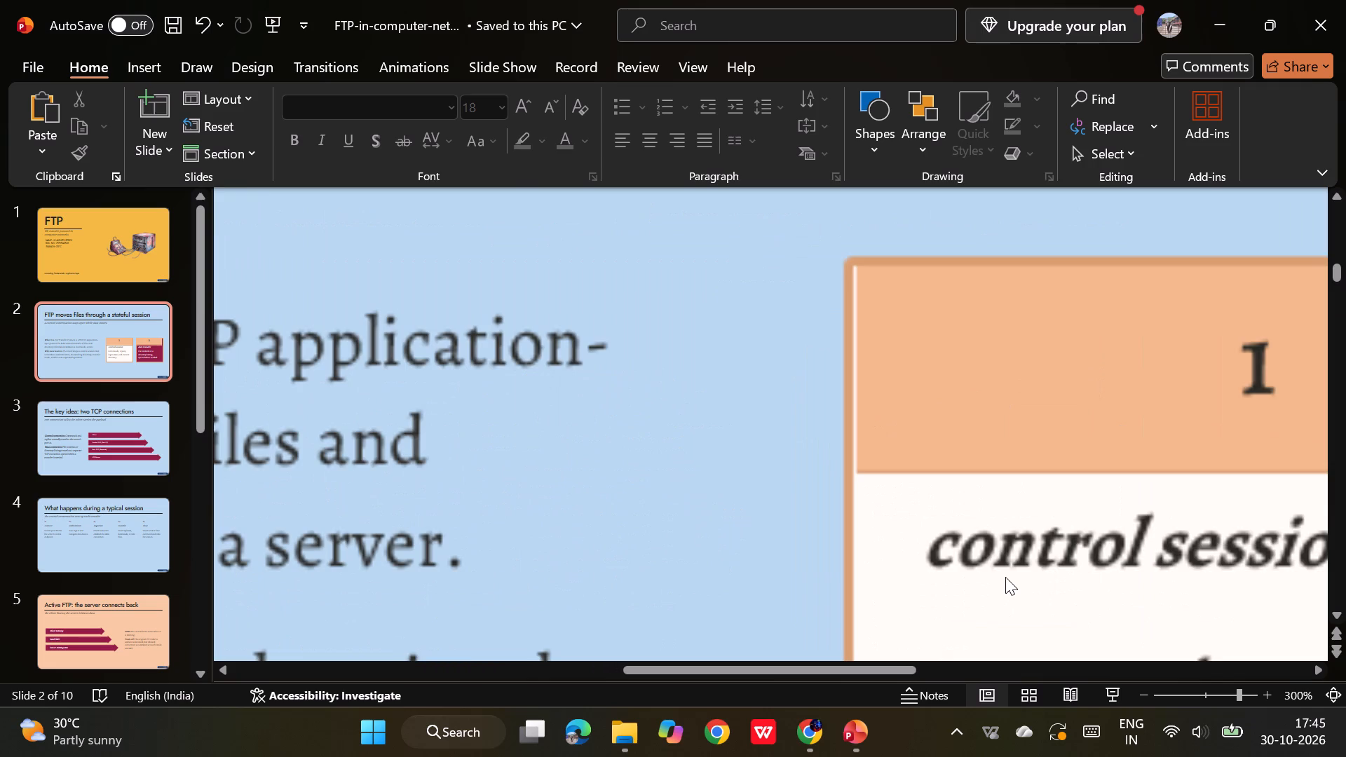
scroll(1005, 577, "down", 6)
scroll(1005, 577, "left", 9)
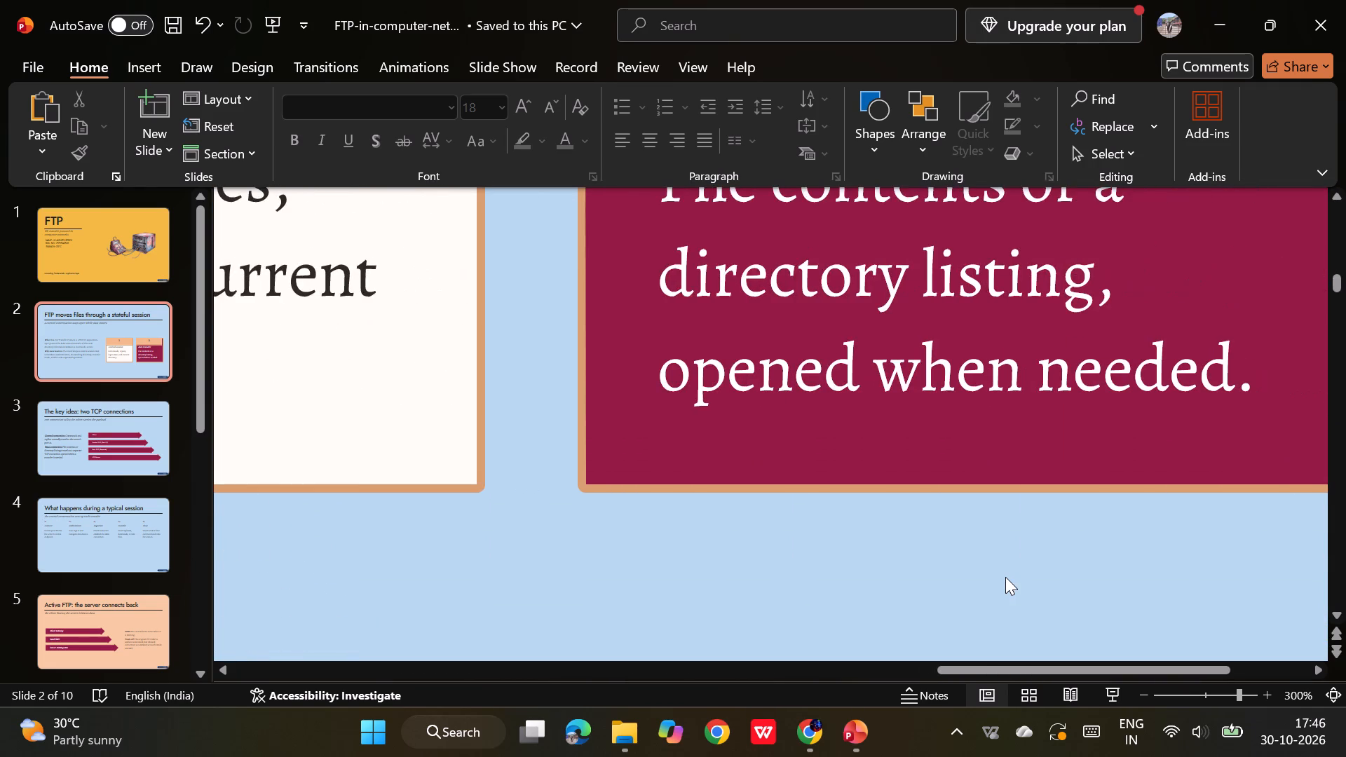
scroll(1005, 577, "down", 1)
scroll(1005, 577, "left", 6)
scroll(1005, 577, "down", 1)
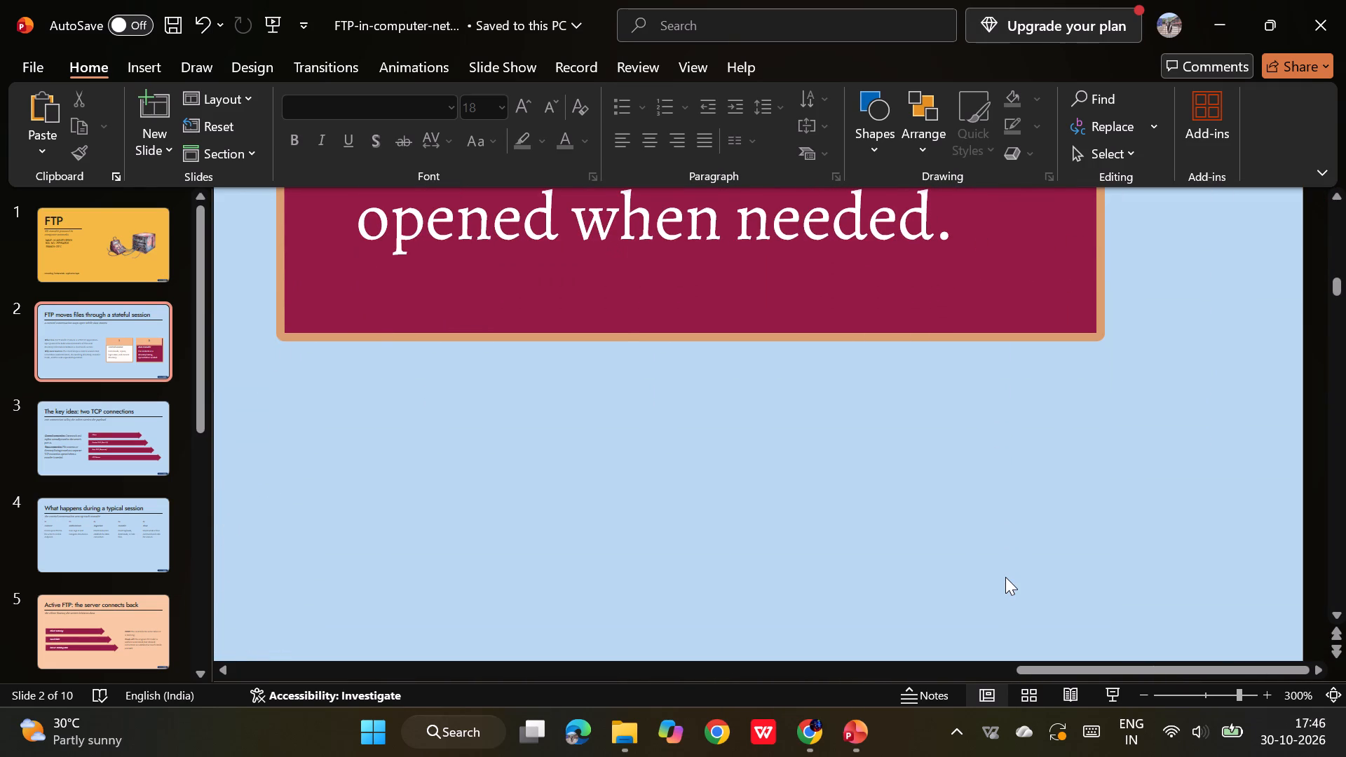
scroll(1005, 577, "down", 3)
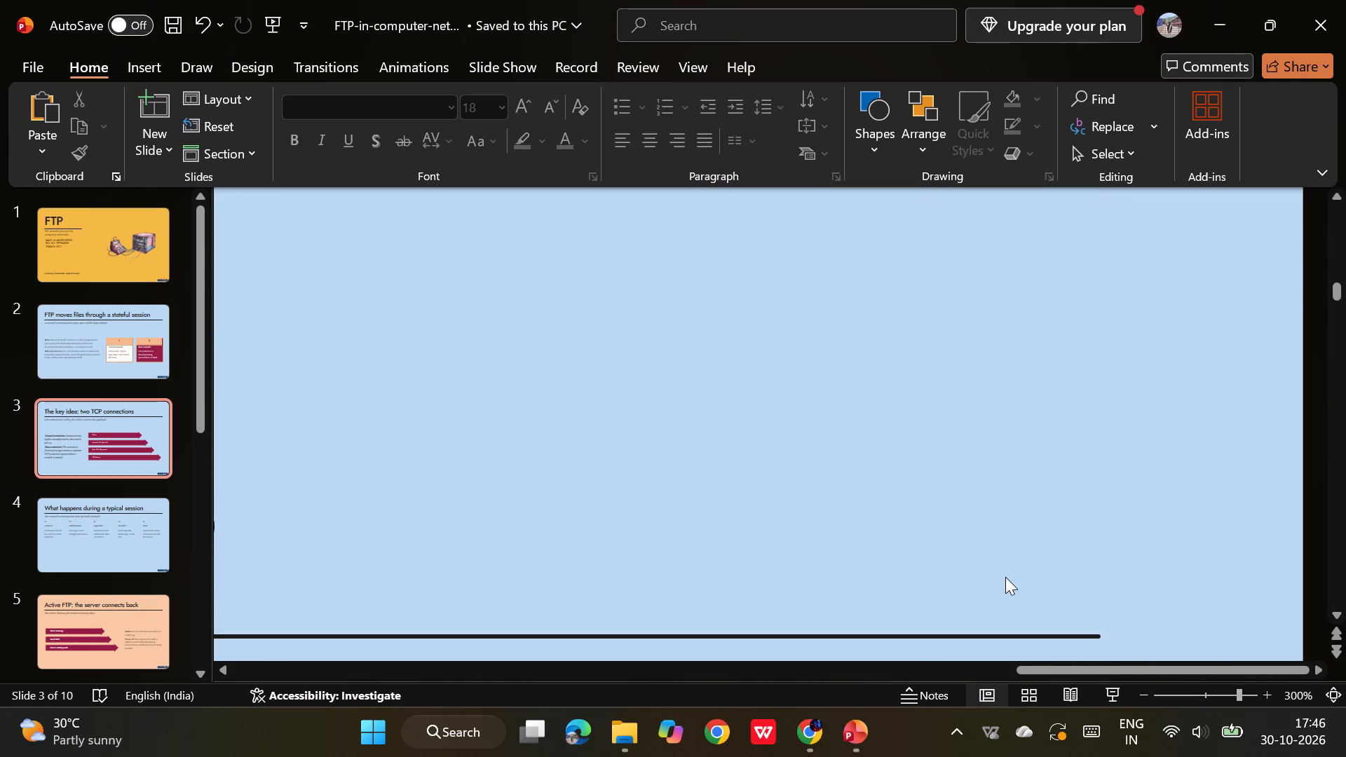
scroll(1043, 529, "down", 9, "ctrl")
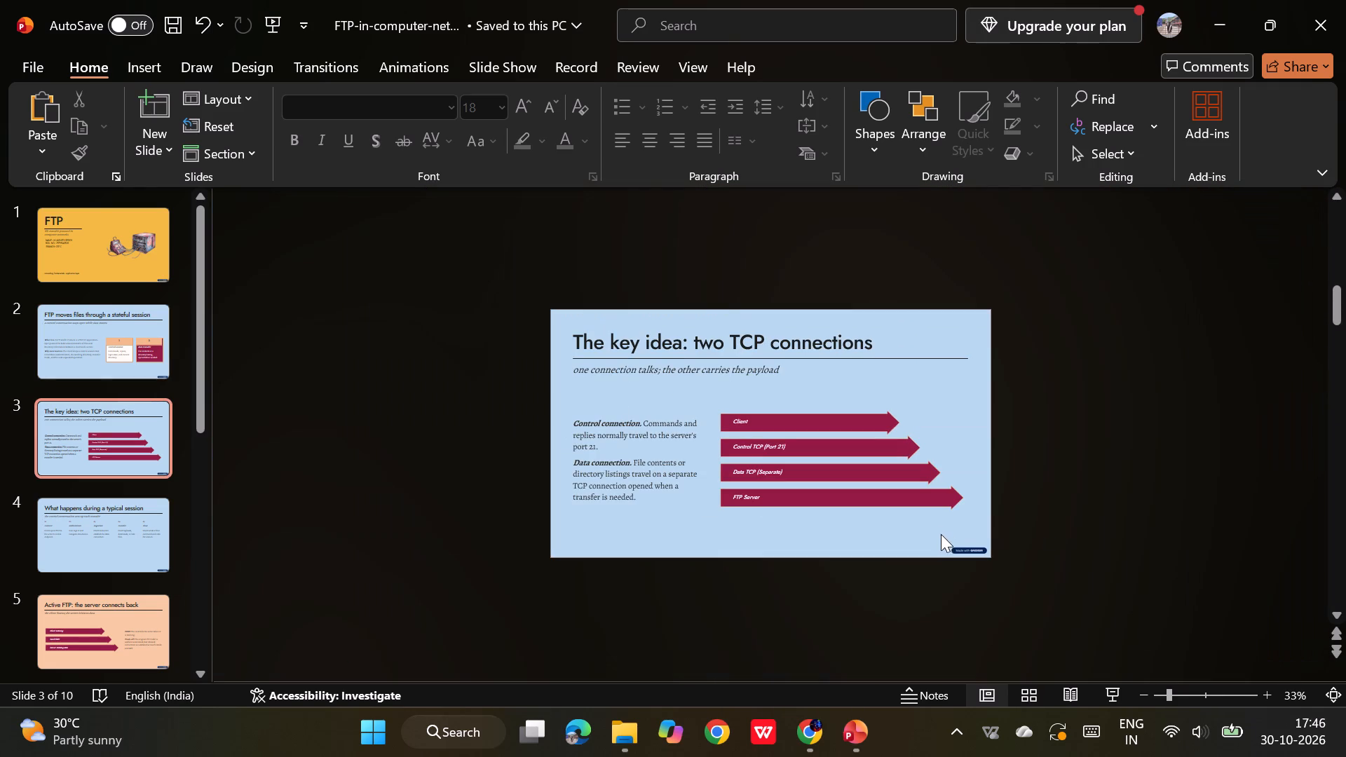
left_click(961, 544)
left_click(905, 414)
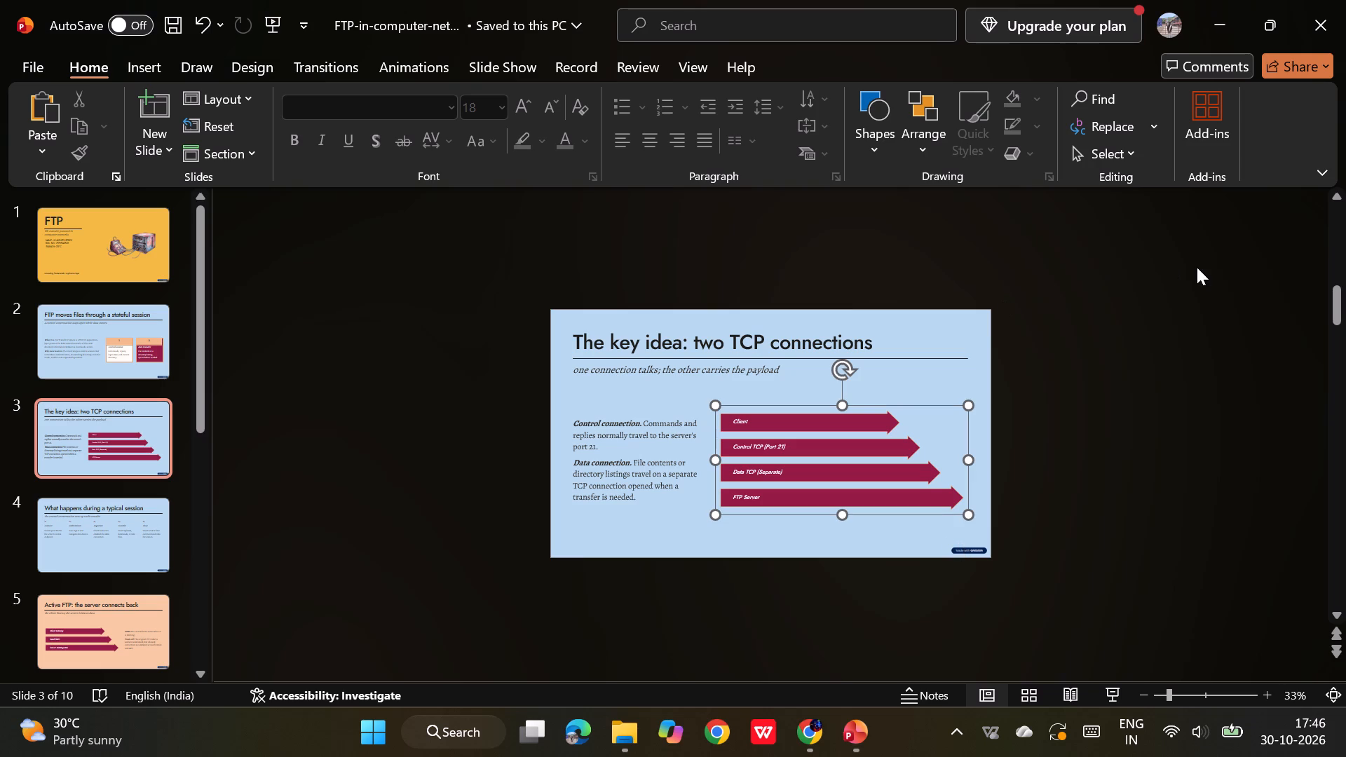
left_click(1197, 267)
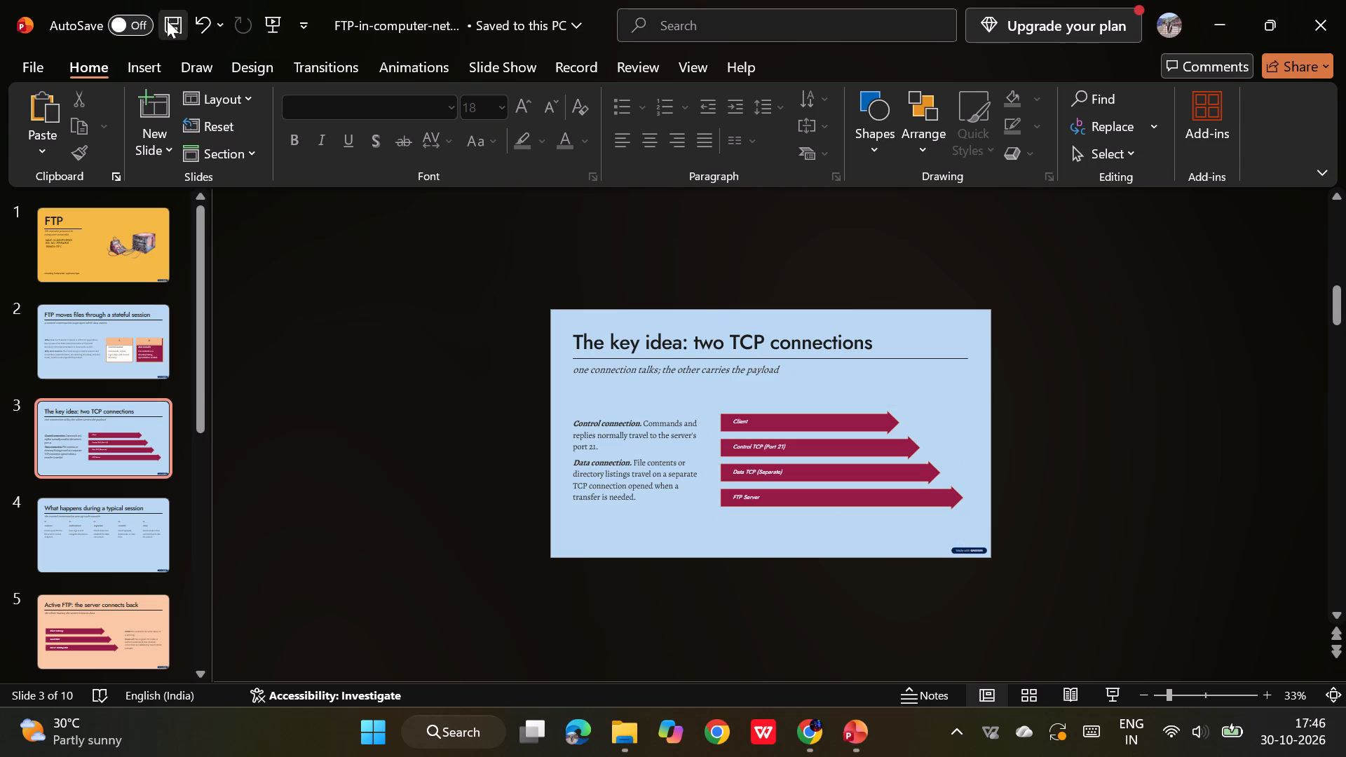
Run the slide show from the beginning to check the title slide and the slide overview, and return to editing.
left_click(276, 23)
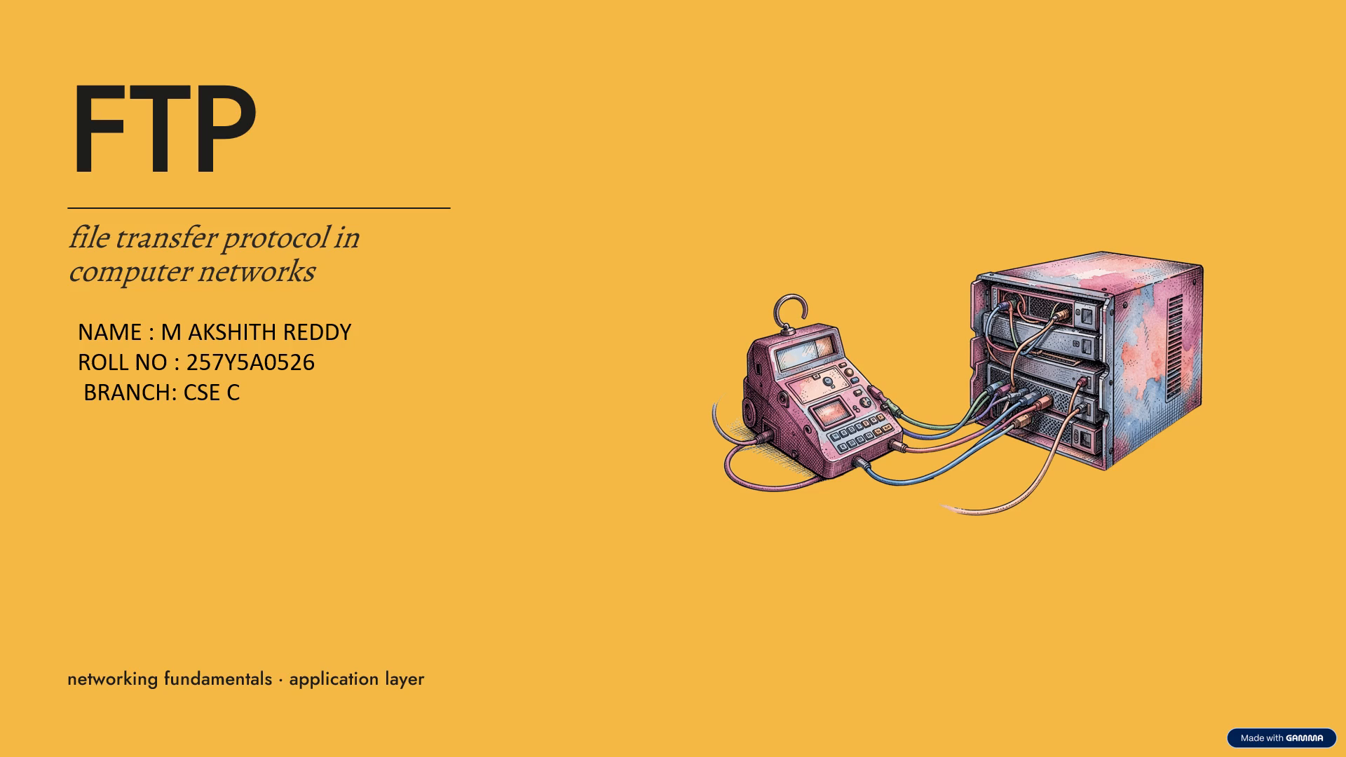
scroll(276, 23, "down", 6, "ctrl")
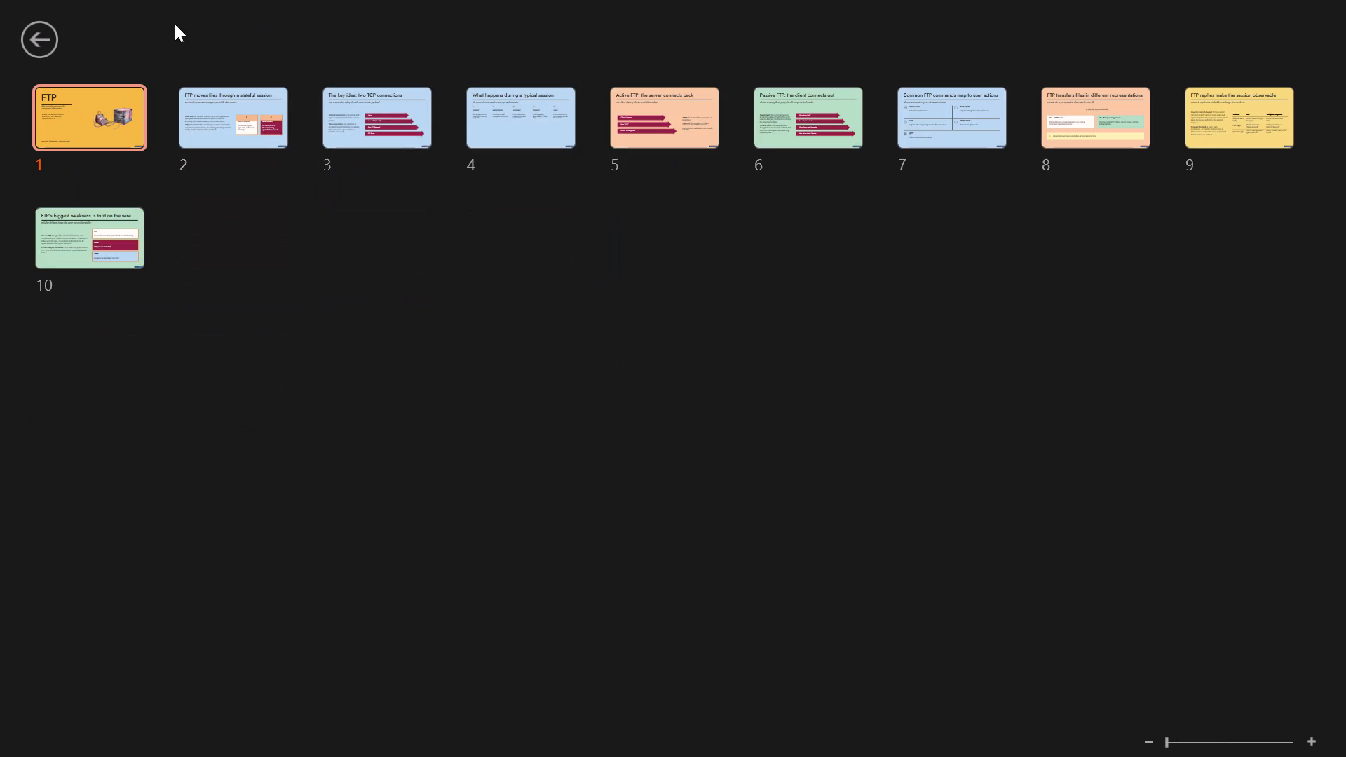
left_click(27, 50)
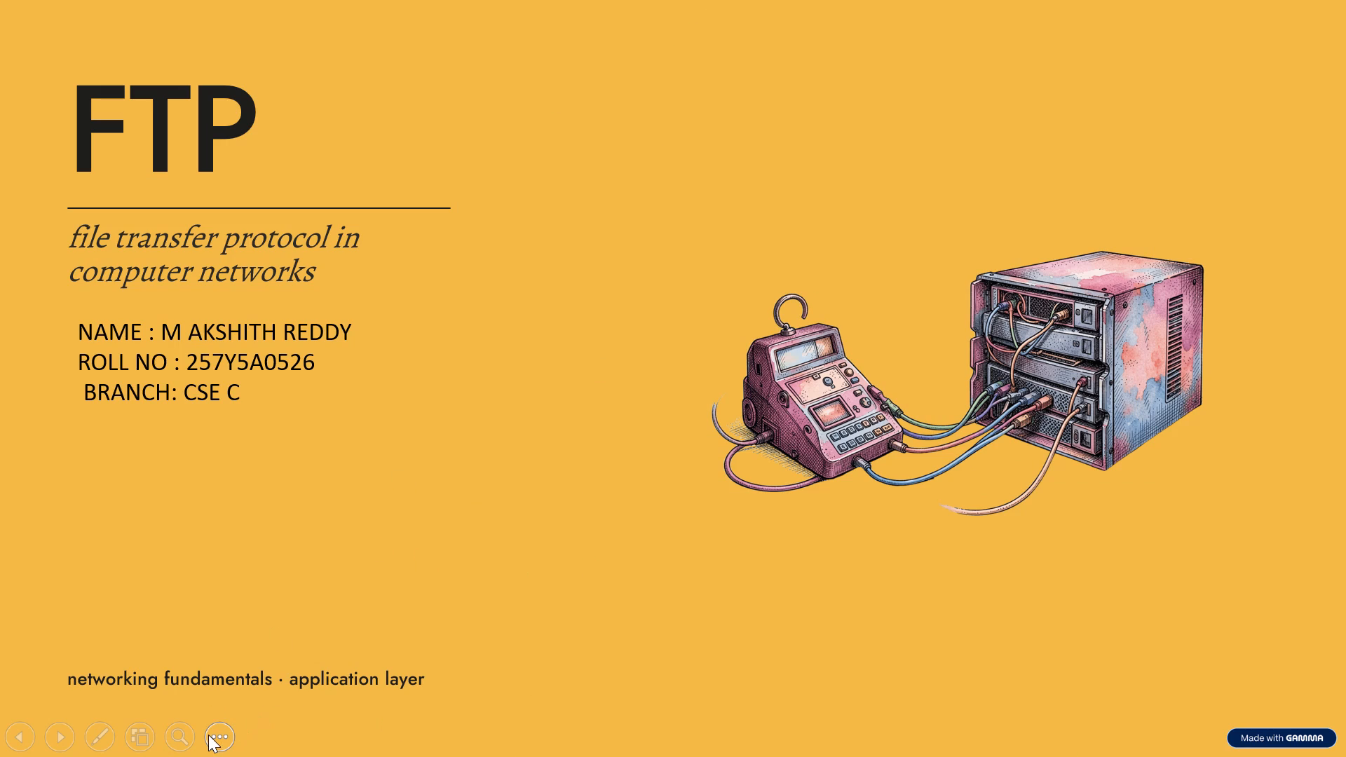
scroll(325, 585, "up", 3)
scroll(325, 585, "down", 7, "ctrl")
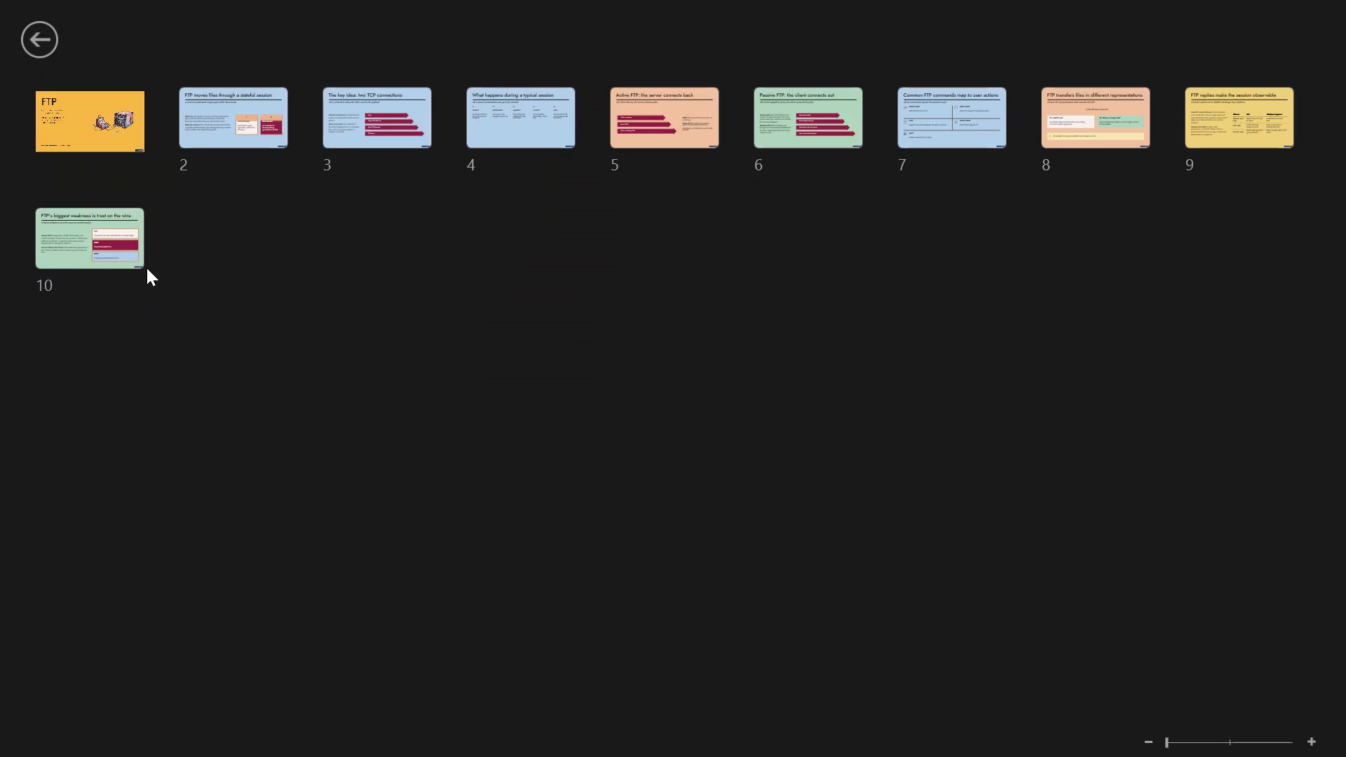
left_click(278, 407)
double_click(278, 407)
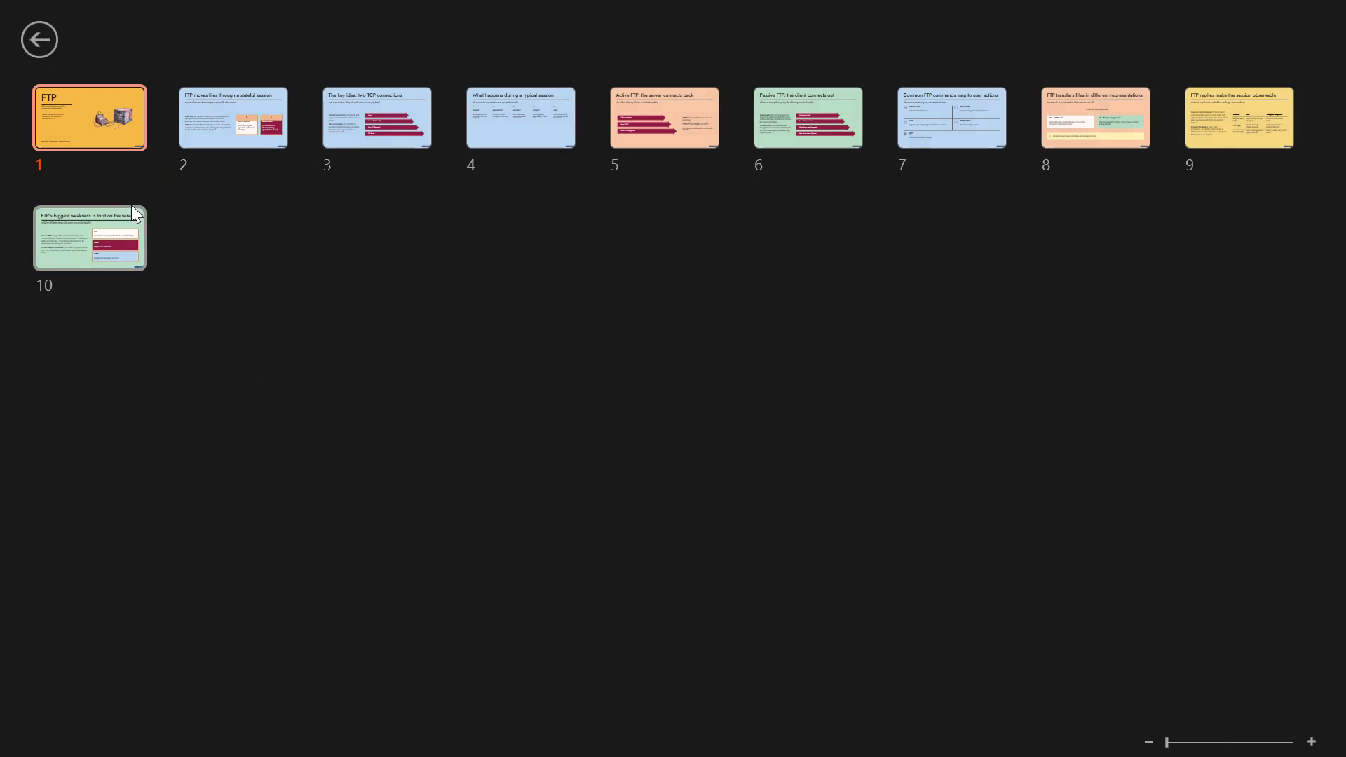
left_click(34, 42)
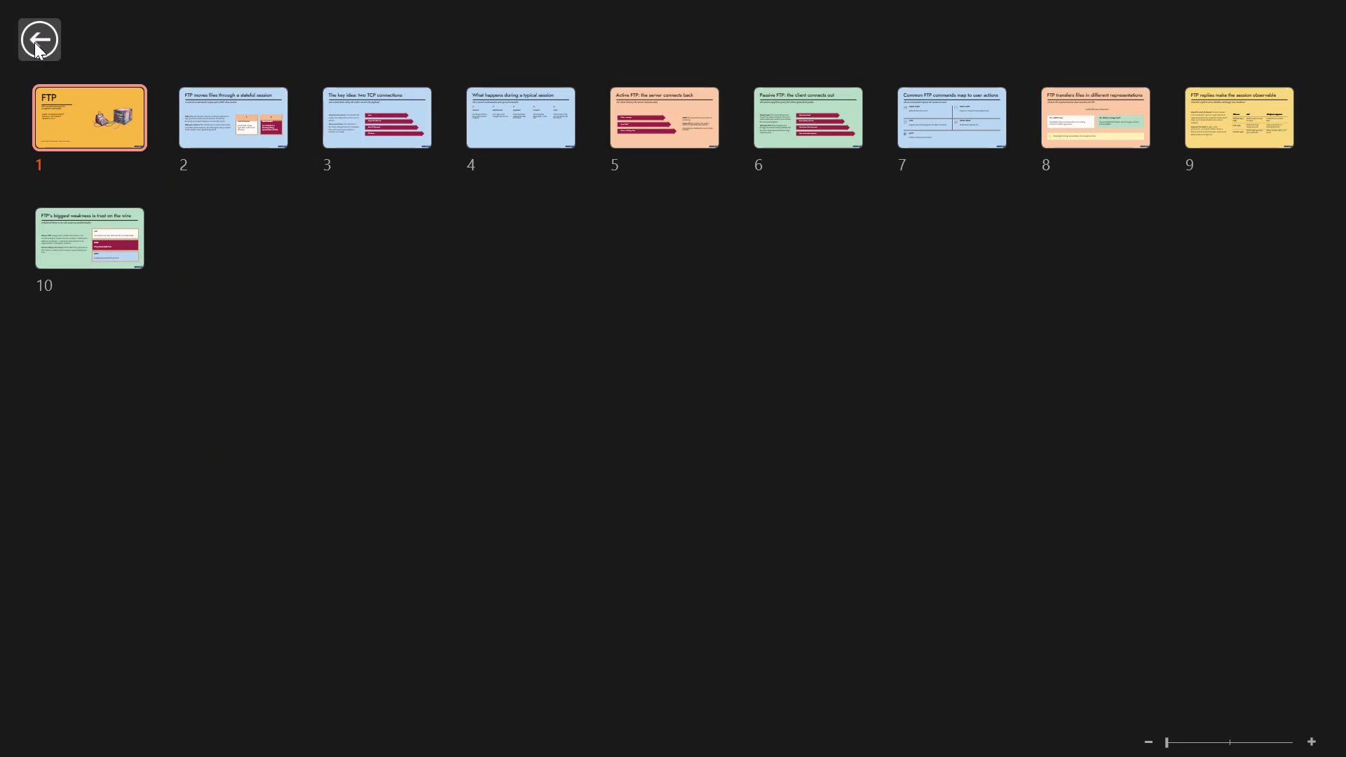
left_click(34, 42)
left_click(34, 42)
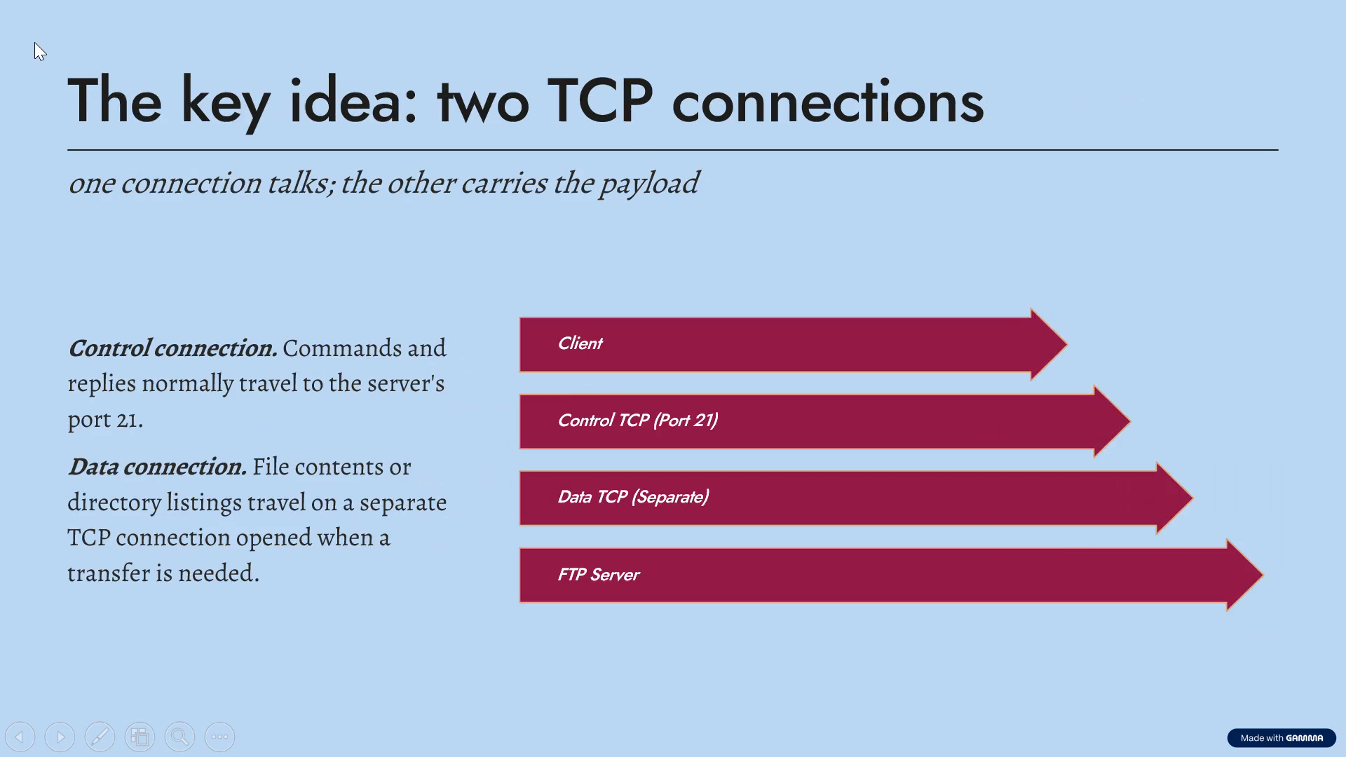
triple_click(34, 42)
triple_click(34, 42)
triple_click(34, 42)
left_click(34, 42)
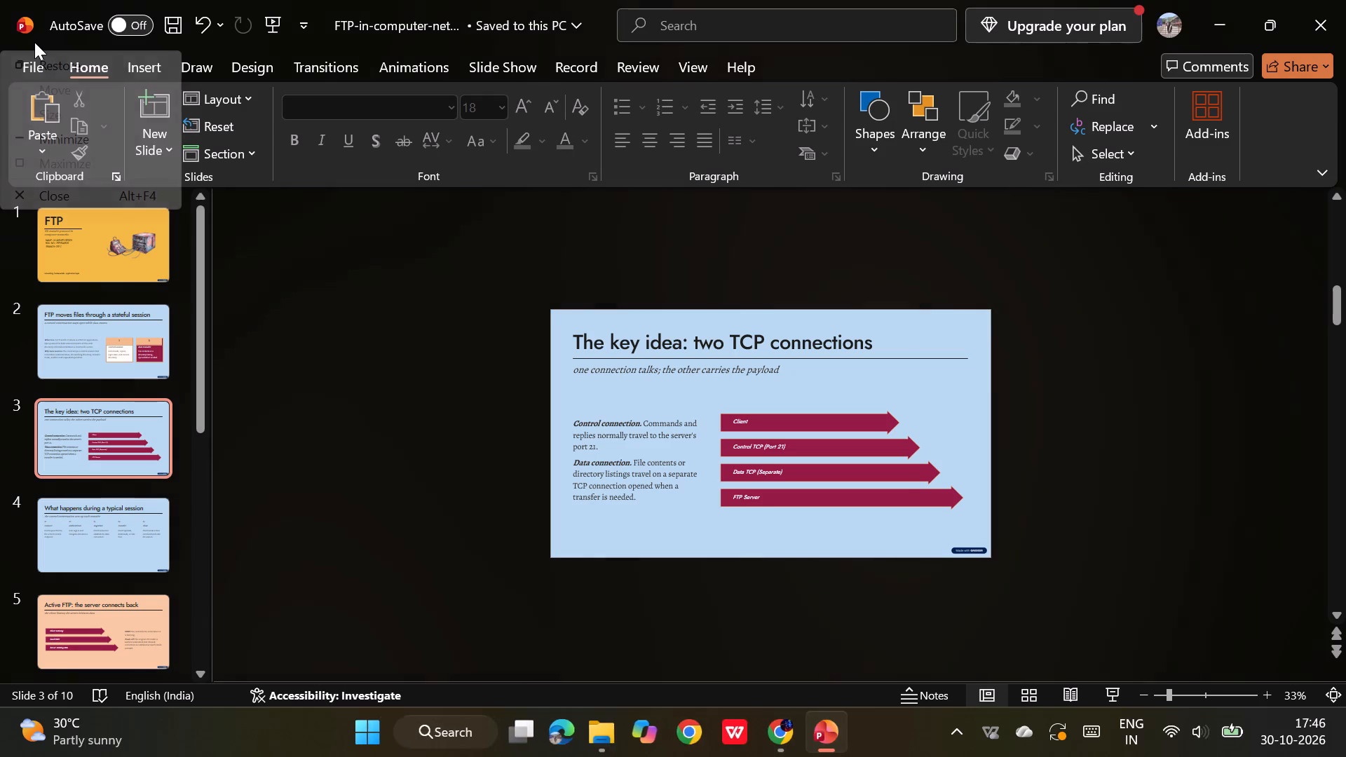
left_click(360, 293)
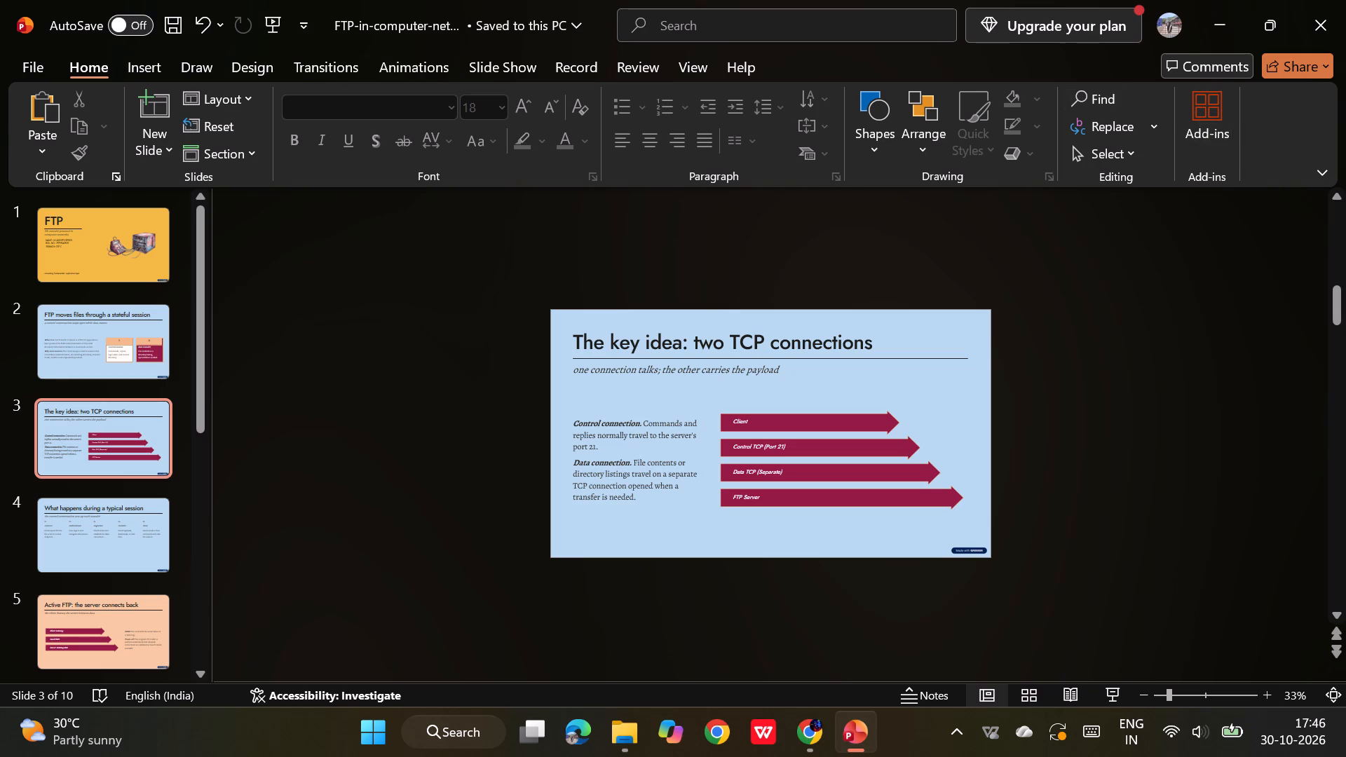
Preview the slide show starting from slide 3, "The key idea: two TCP connections".
left_click(1113, 691)
left_click(1113, 691)
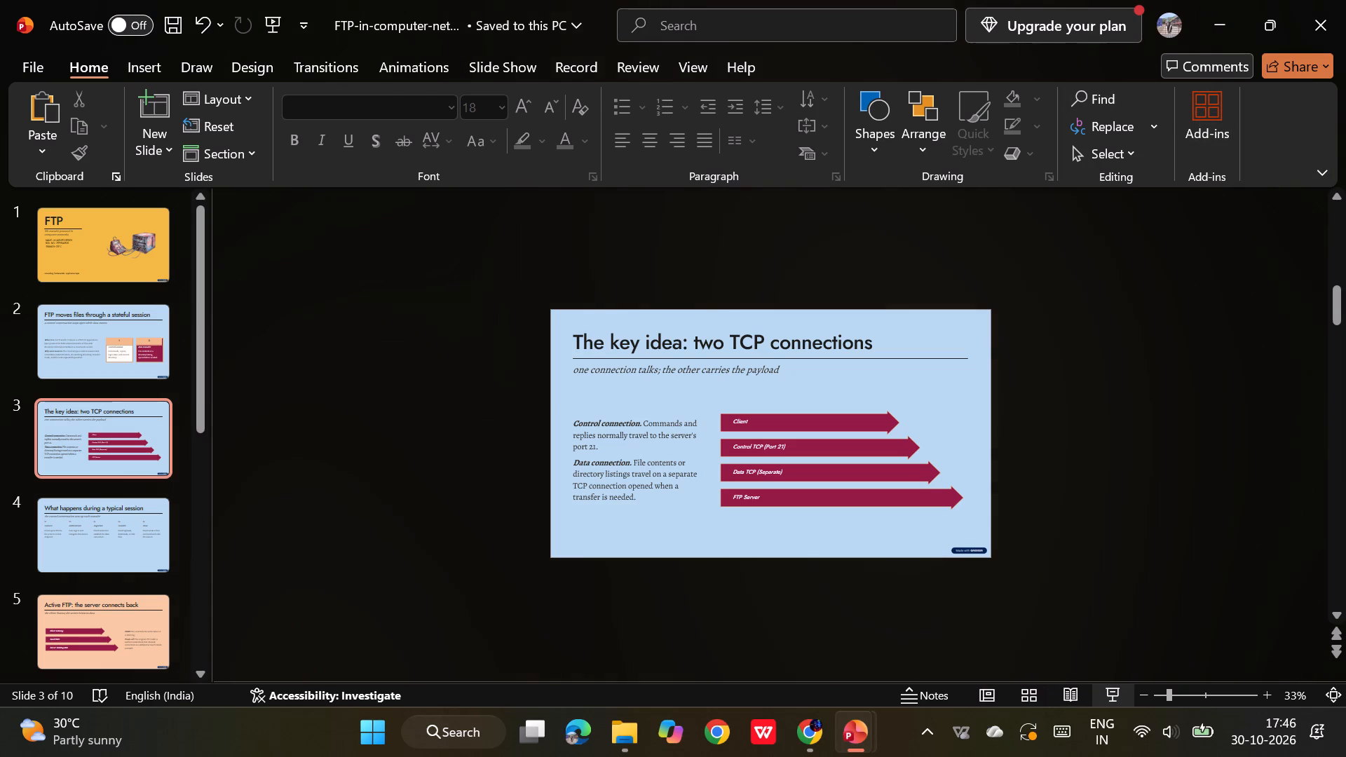
triple_click(1113, 691)
triple_click(1113, 691)
double_click(1113, 691)
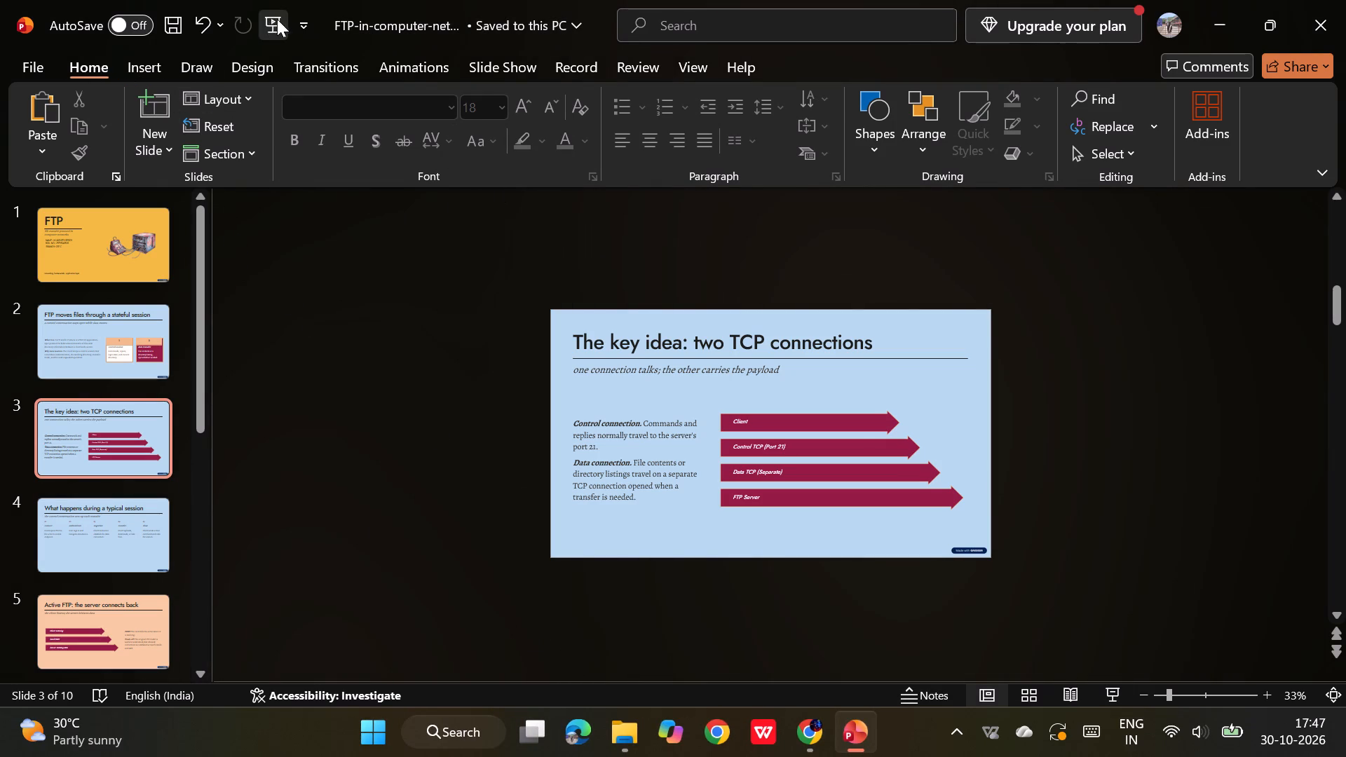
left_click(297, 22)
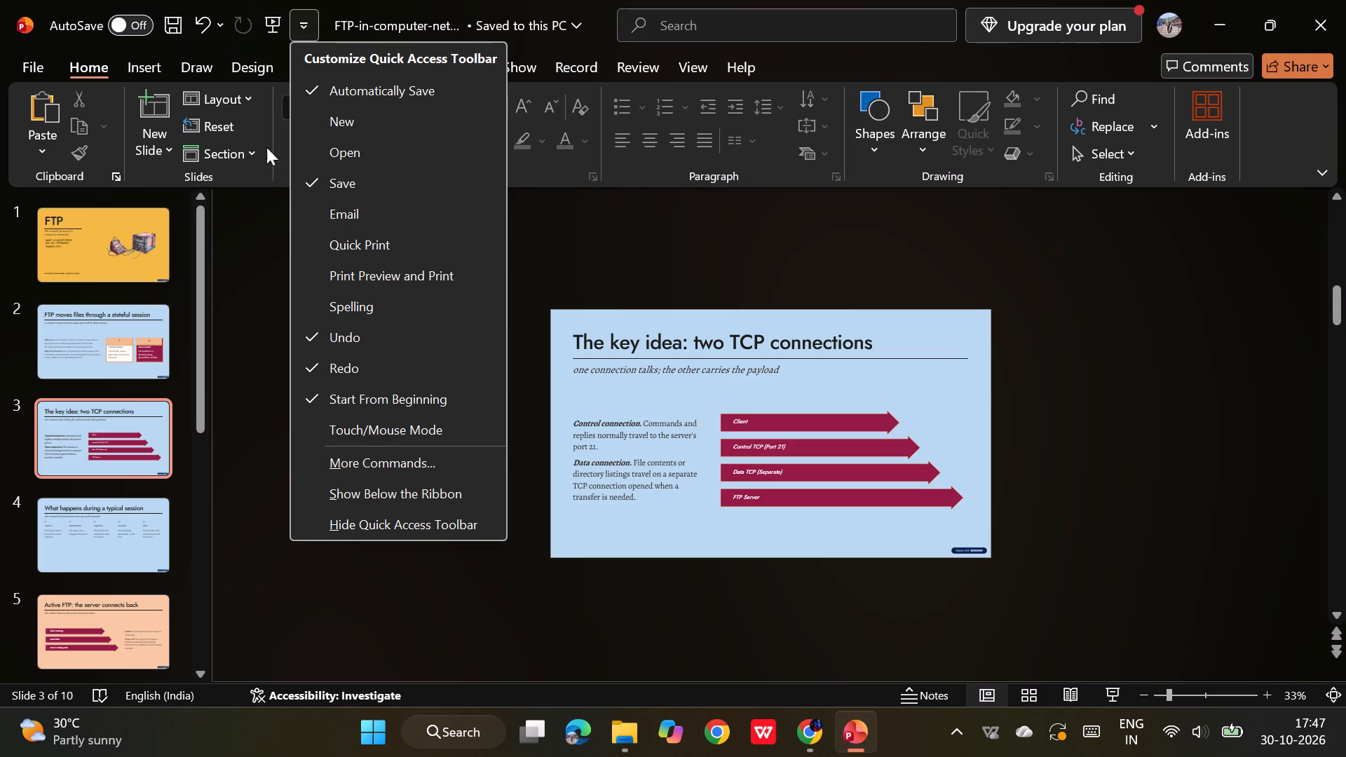
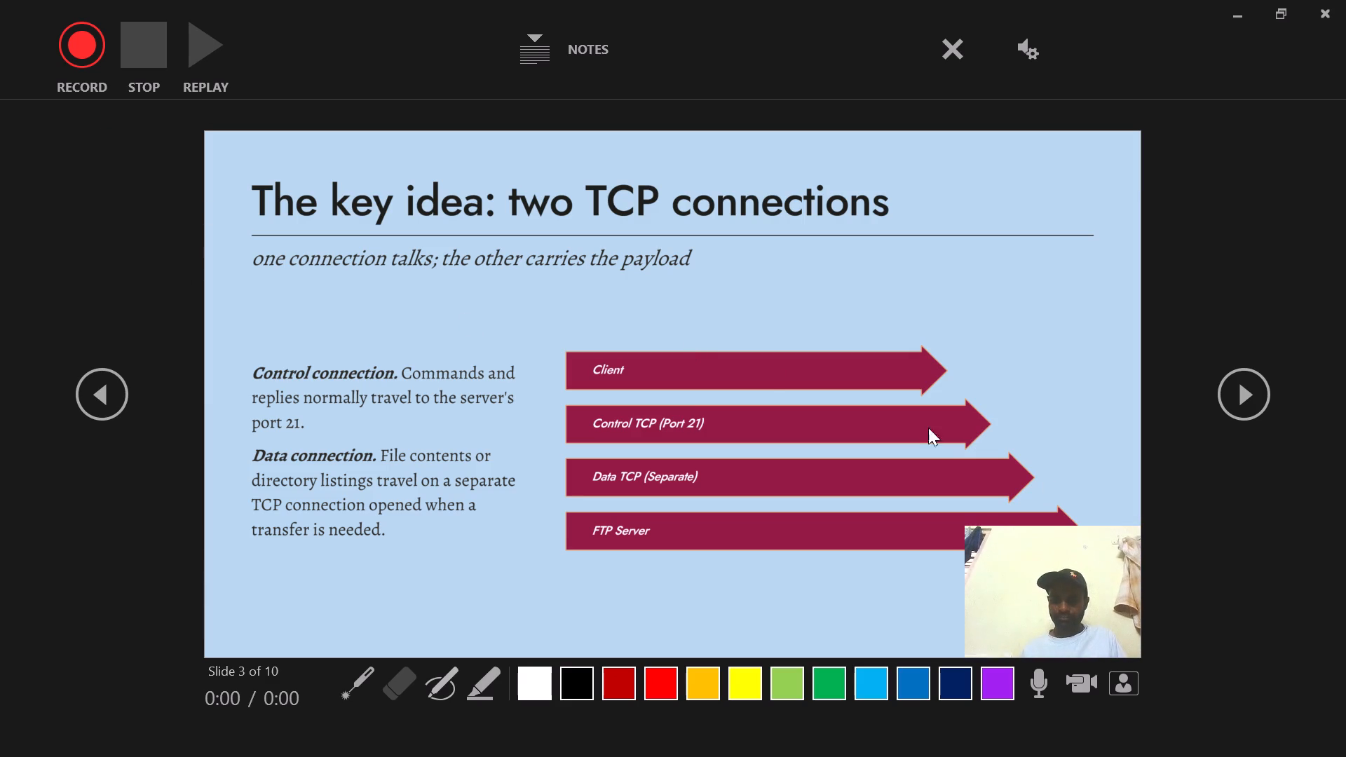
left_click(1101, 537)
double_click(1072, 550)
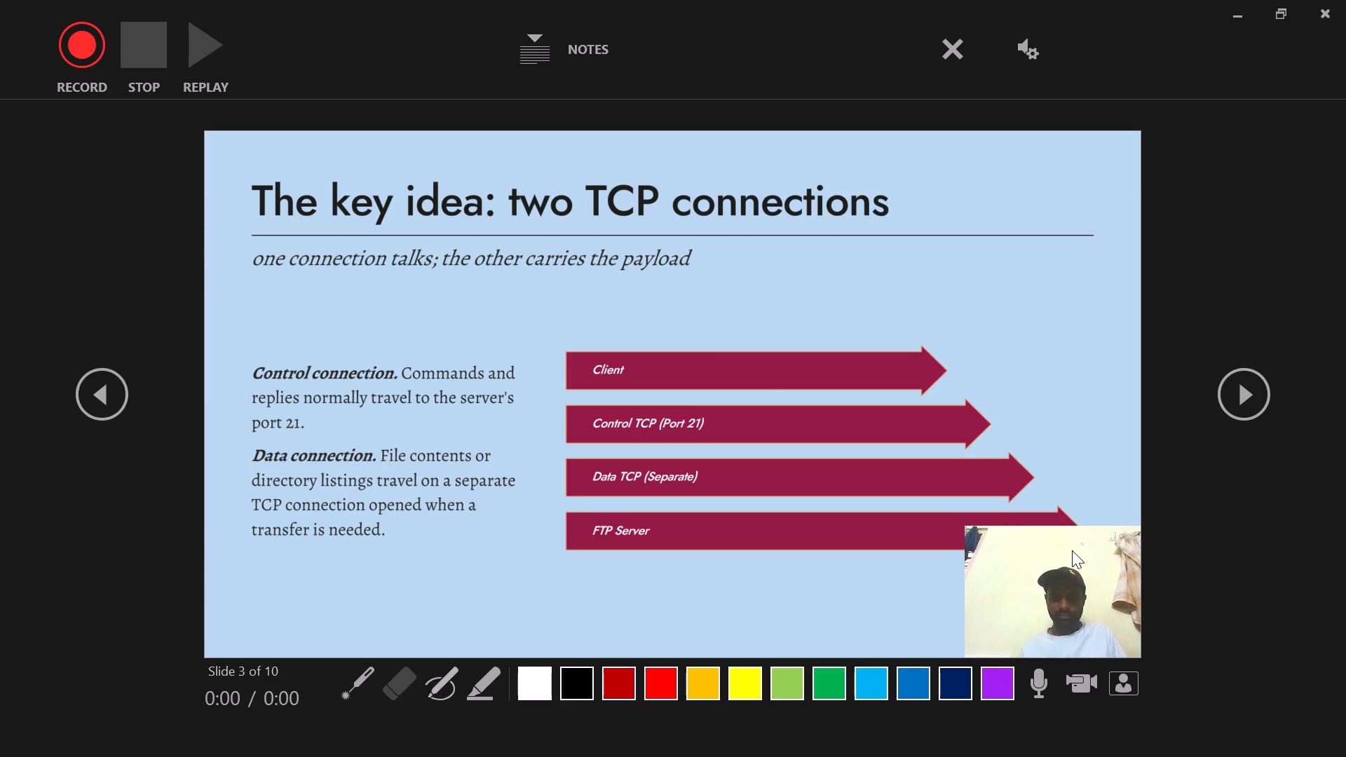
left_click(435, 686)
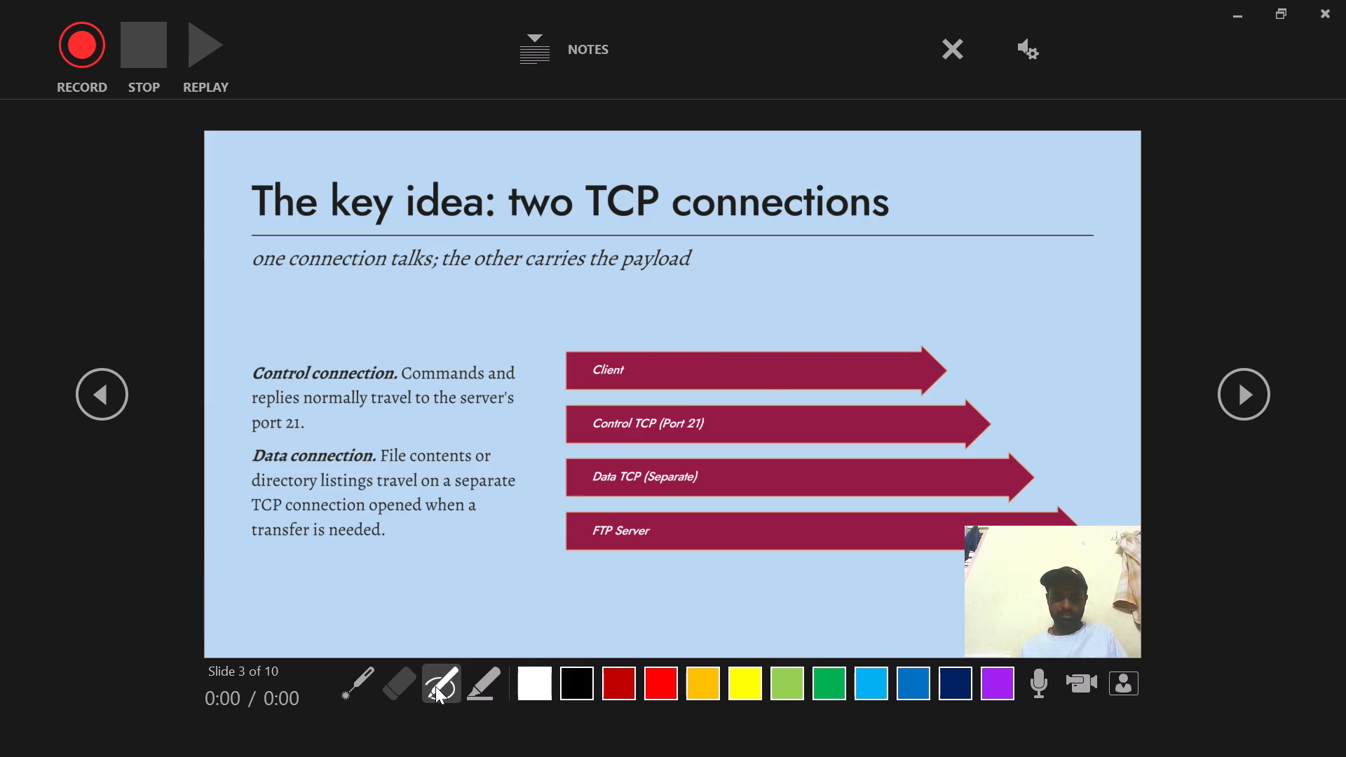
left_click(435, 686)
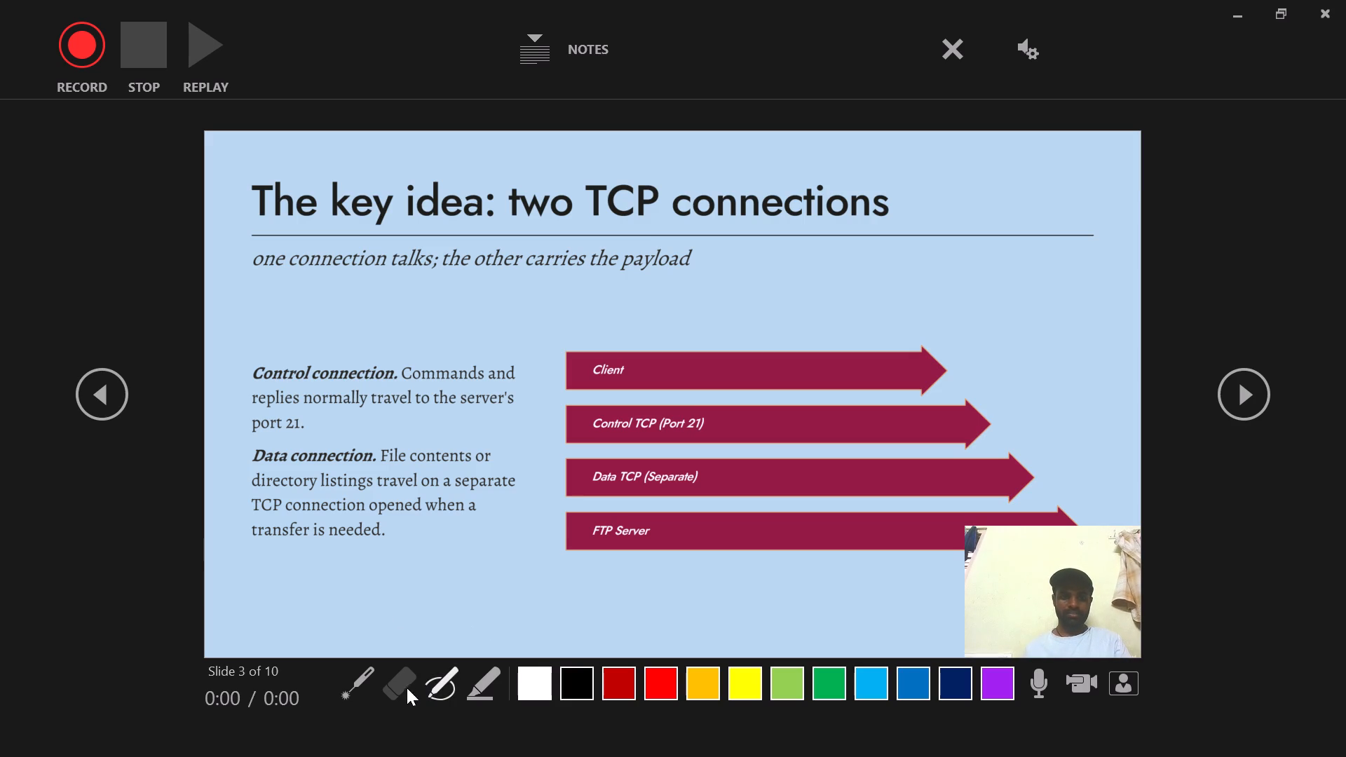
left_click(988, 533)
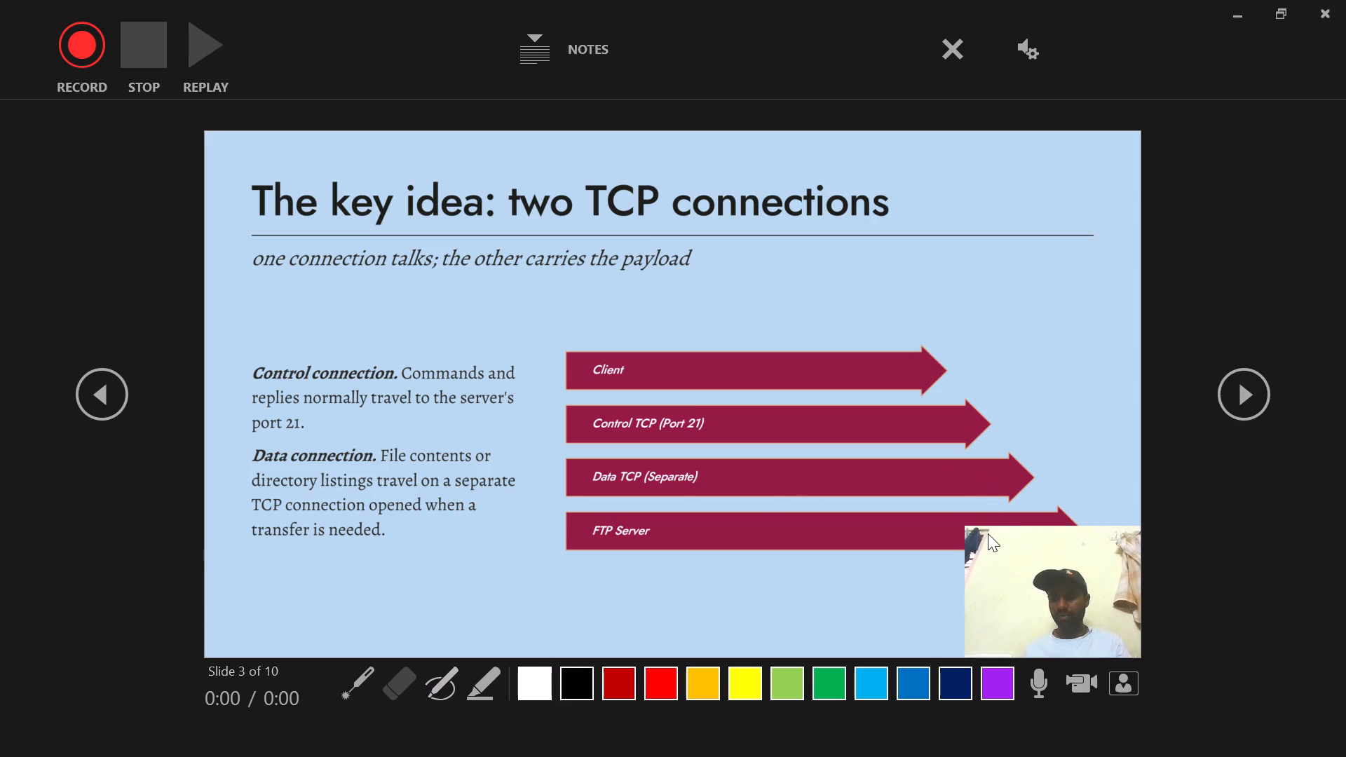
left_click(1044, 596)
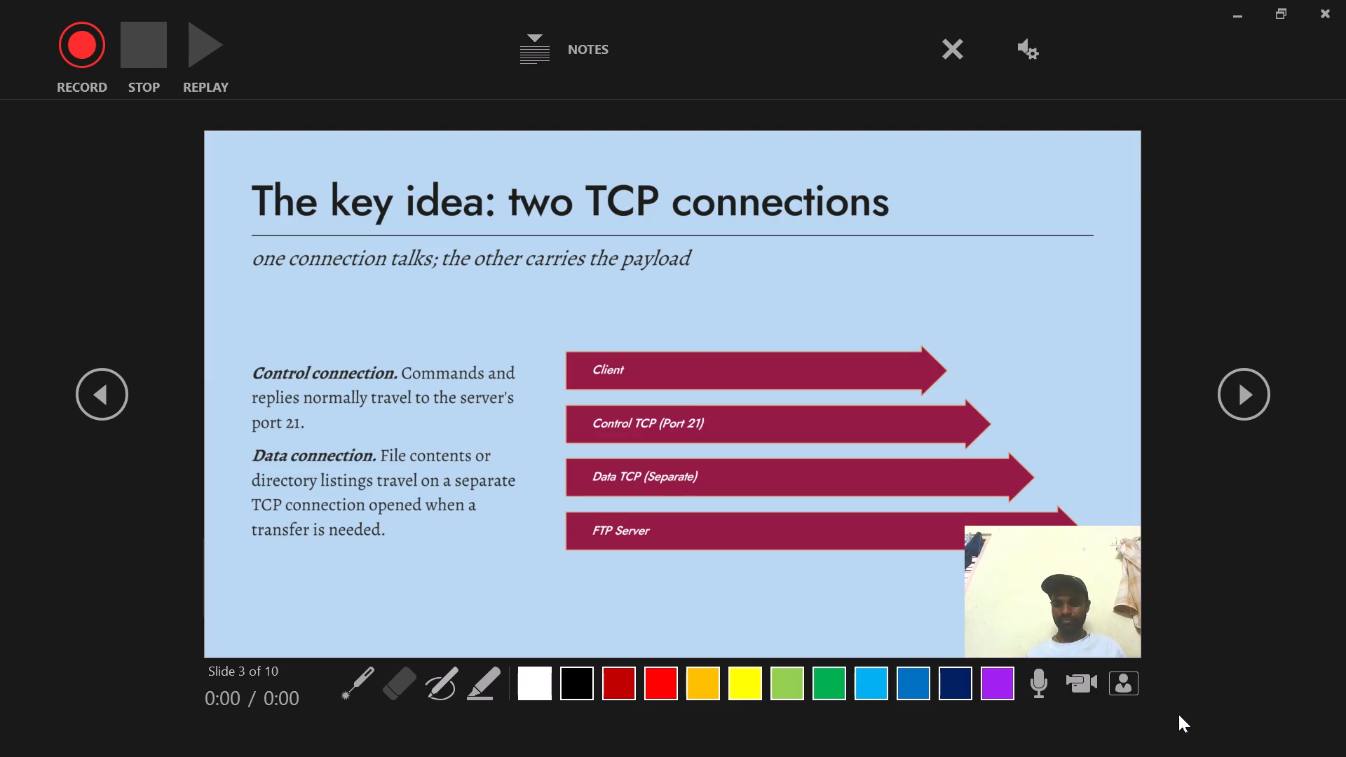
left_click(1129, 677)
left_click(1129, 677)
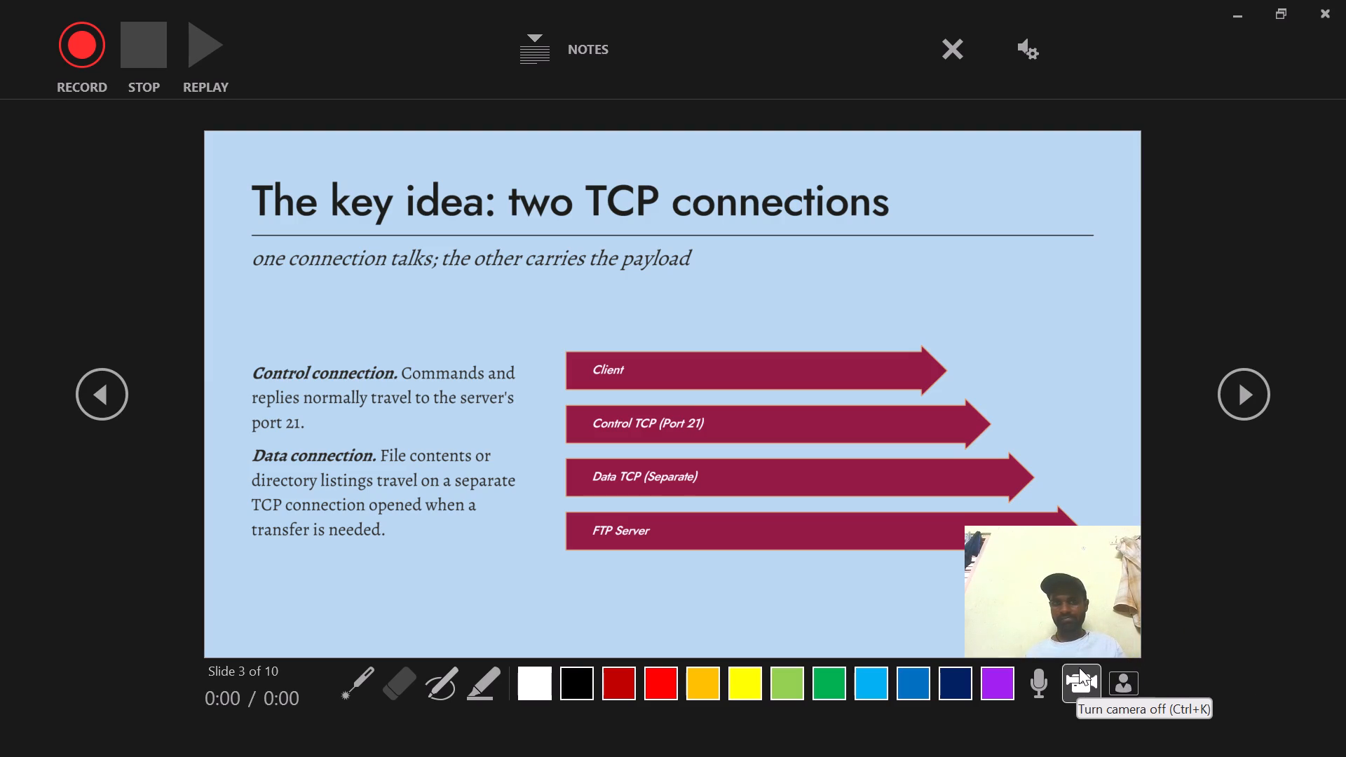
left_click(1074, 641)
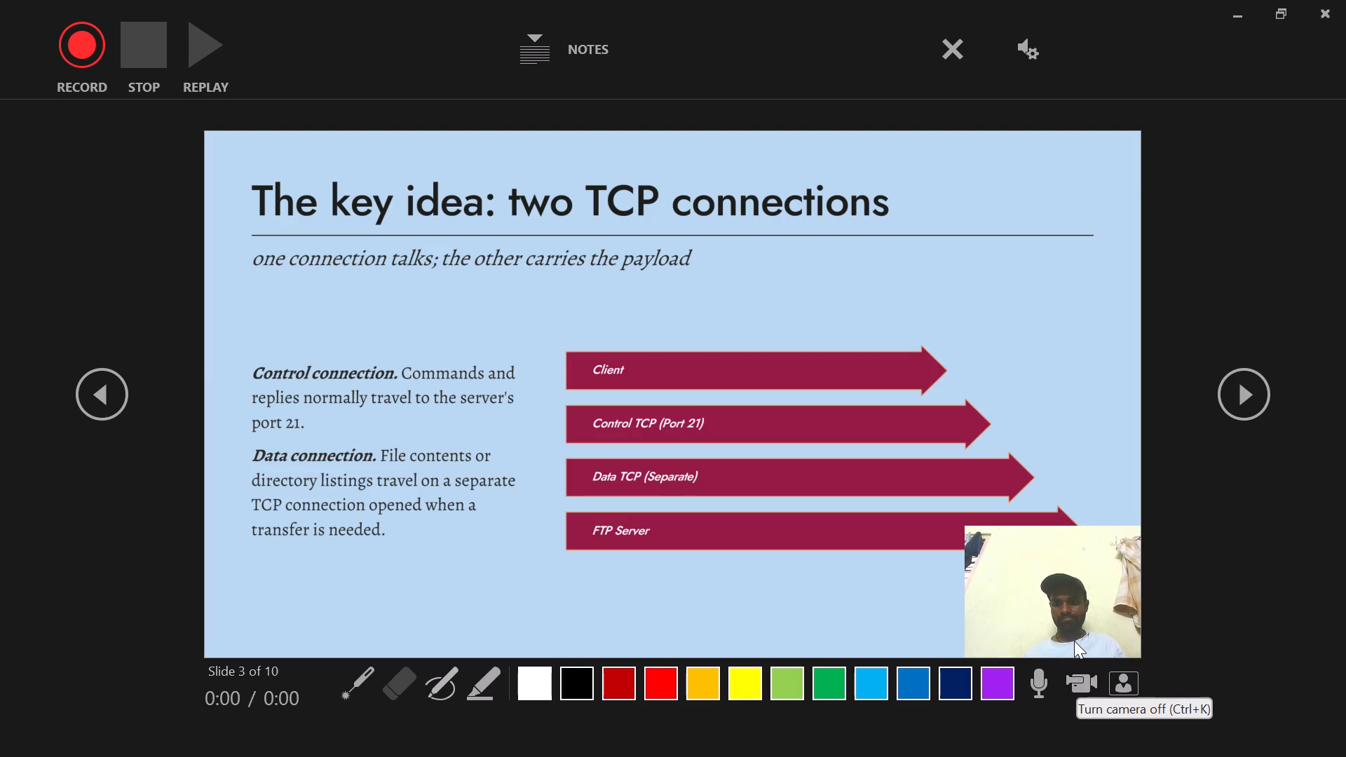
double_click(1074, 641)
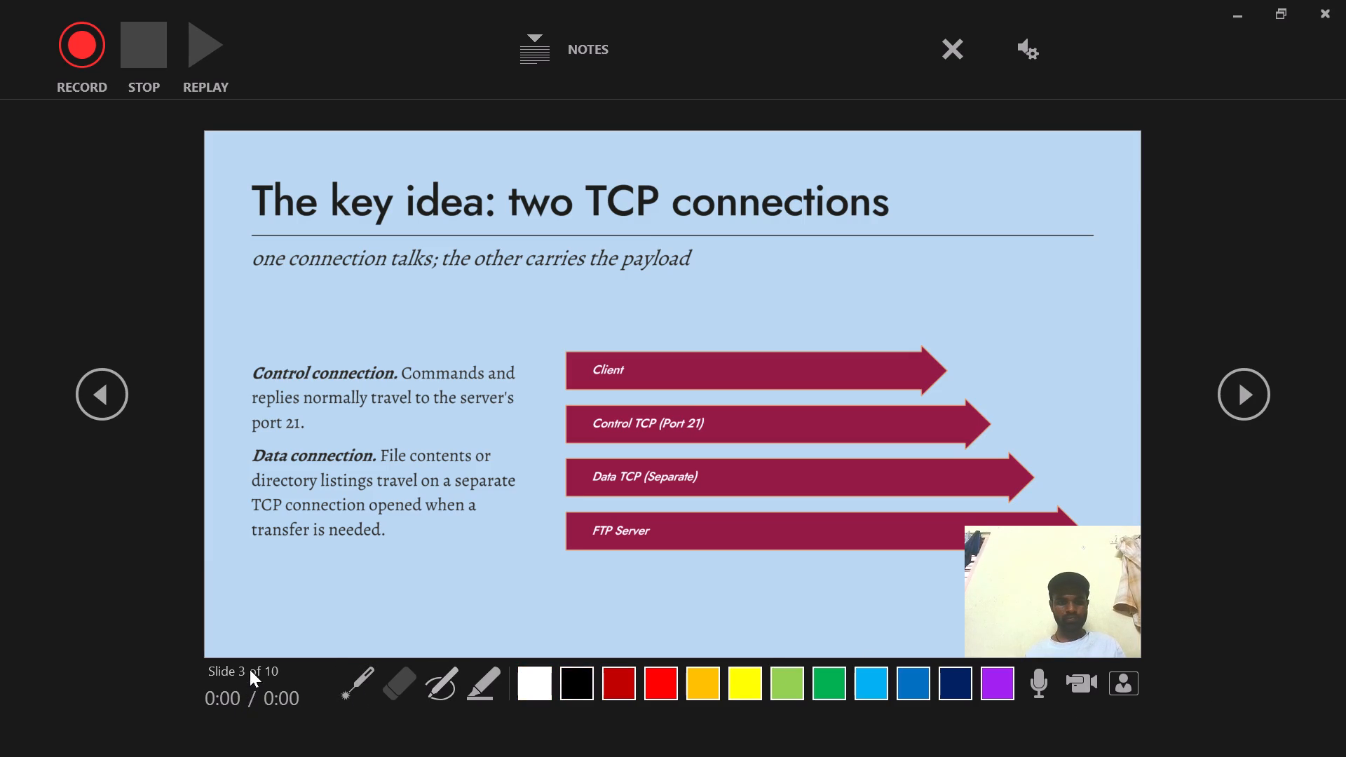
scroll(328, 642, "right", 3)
Go back from slide 3 to the FTP title slide in the slide show recording view.
left_click(107, 397)
left_click(107, 397)
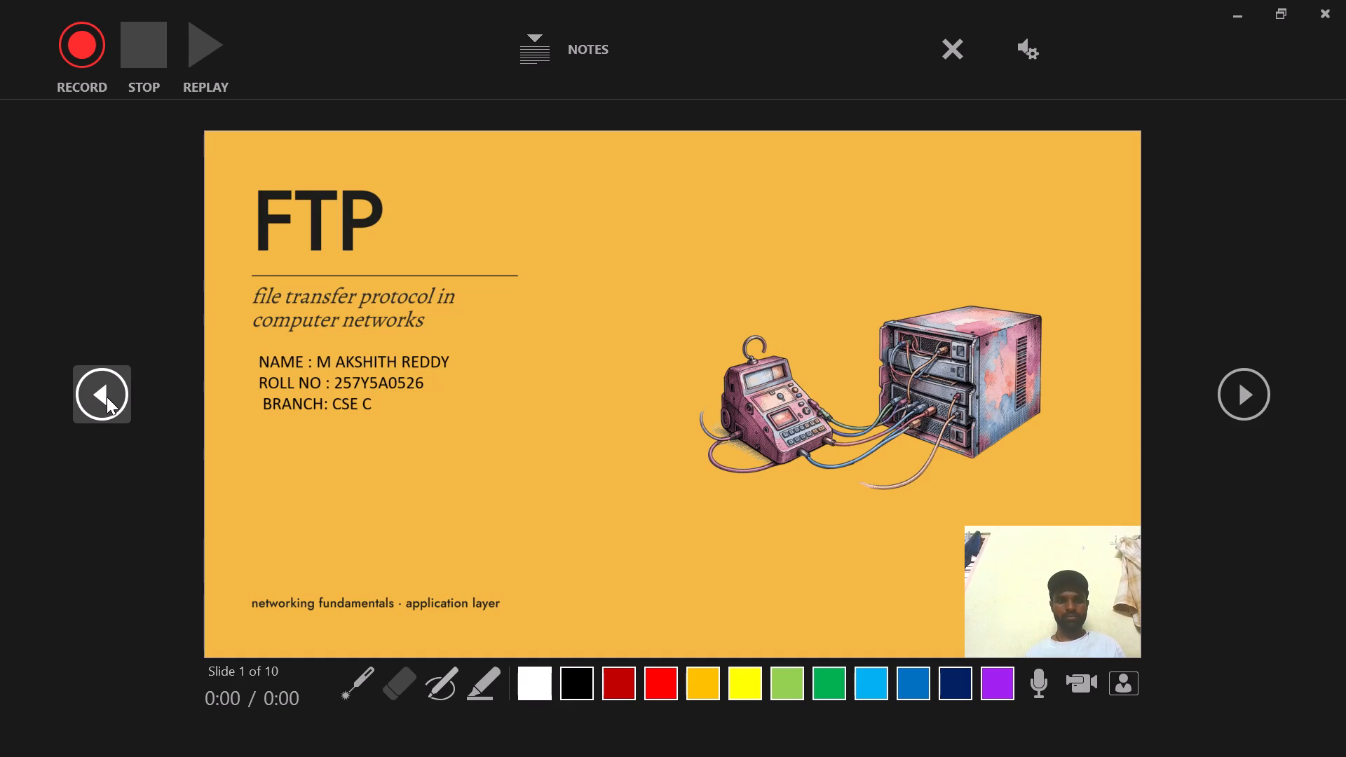
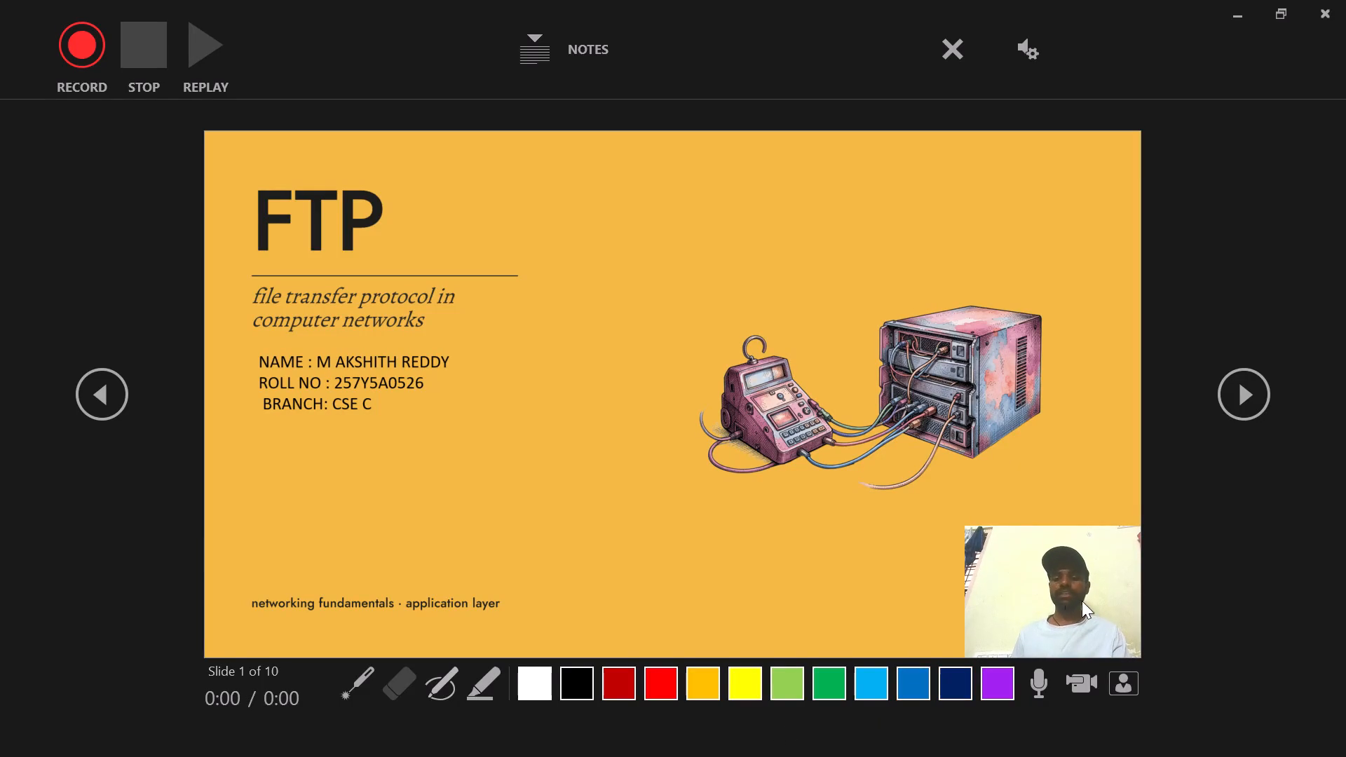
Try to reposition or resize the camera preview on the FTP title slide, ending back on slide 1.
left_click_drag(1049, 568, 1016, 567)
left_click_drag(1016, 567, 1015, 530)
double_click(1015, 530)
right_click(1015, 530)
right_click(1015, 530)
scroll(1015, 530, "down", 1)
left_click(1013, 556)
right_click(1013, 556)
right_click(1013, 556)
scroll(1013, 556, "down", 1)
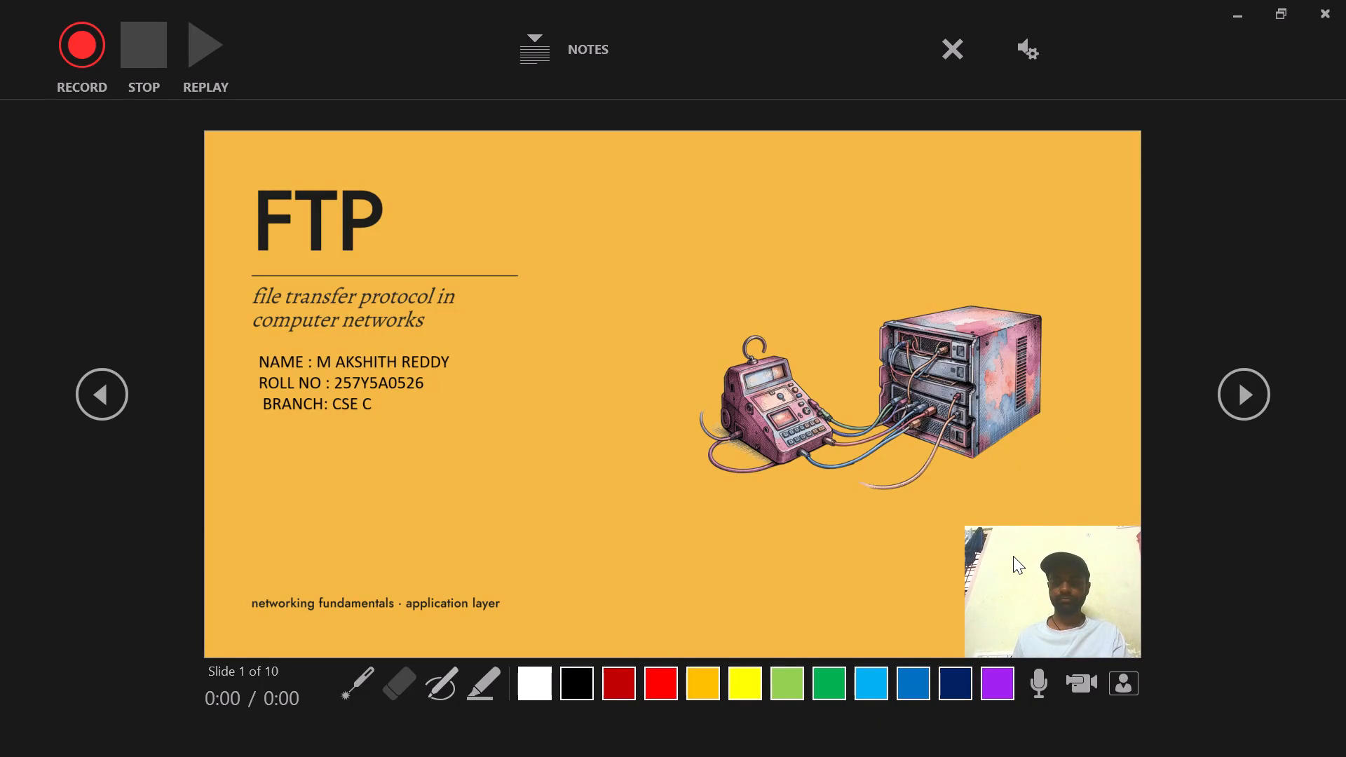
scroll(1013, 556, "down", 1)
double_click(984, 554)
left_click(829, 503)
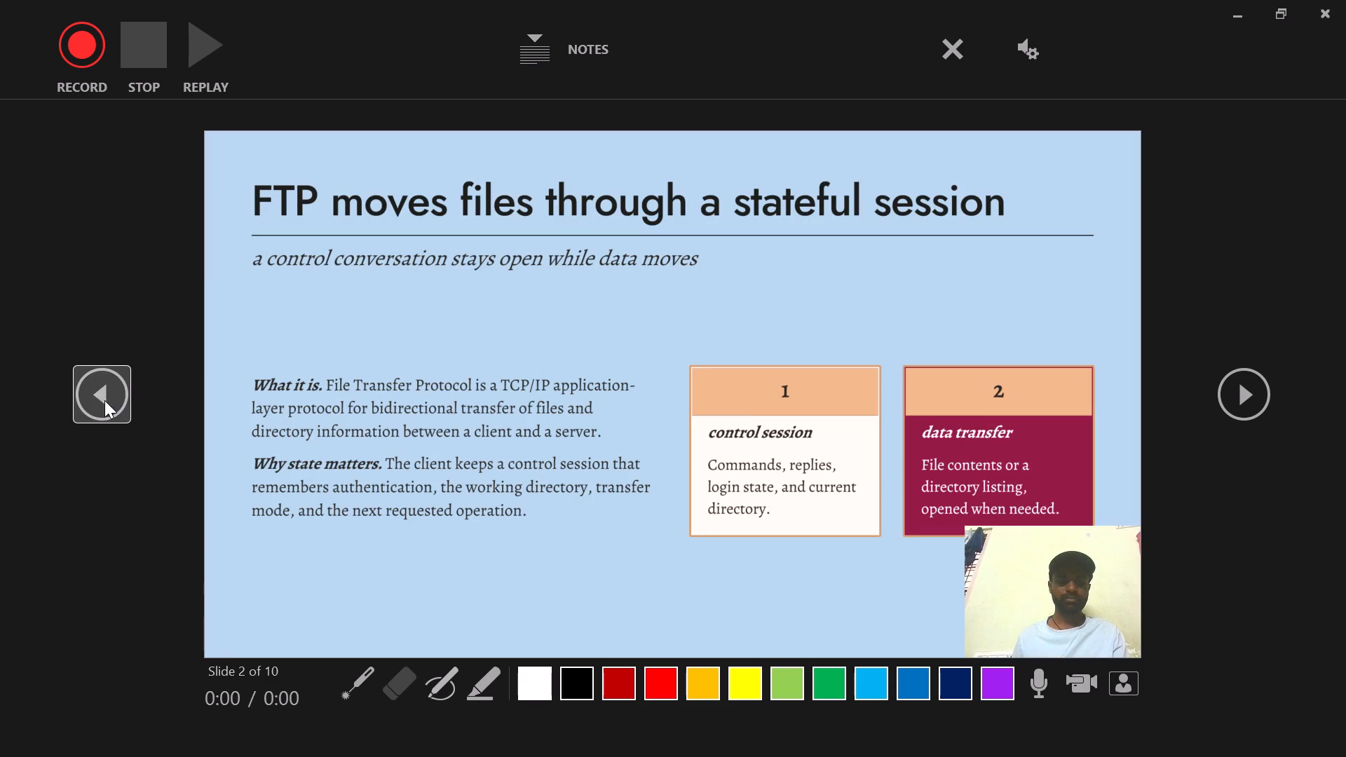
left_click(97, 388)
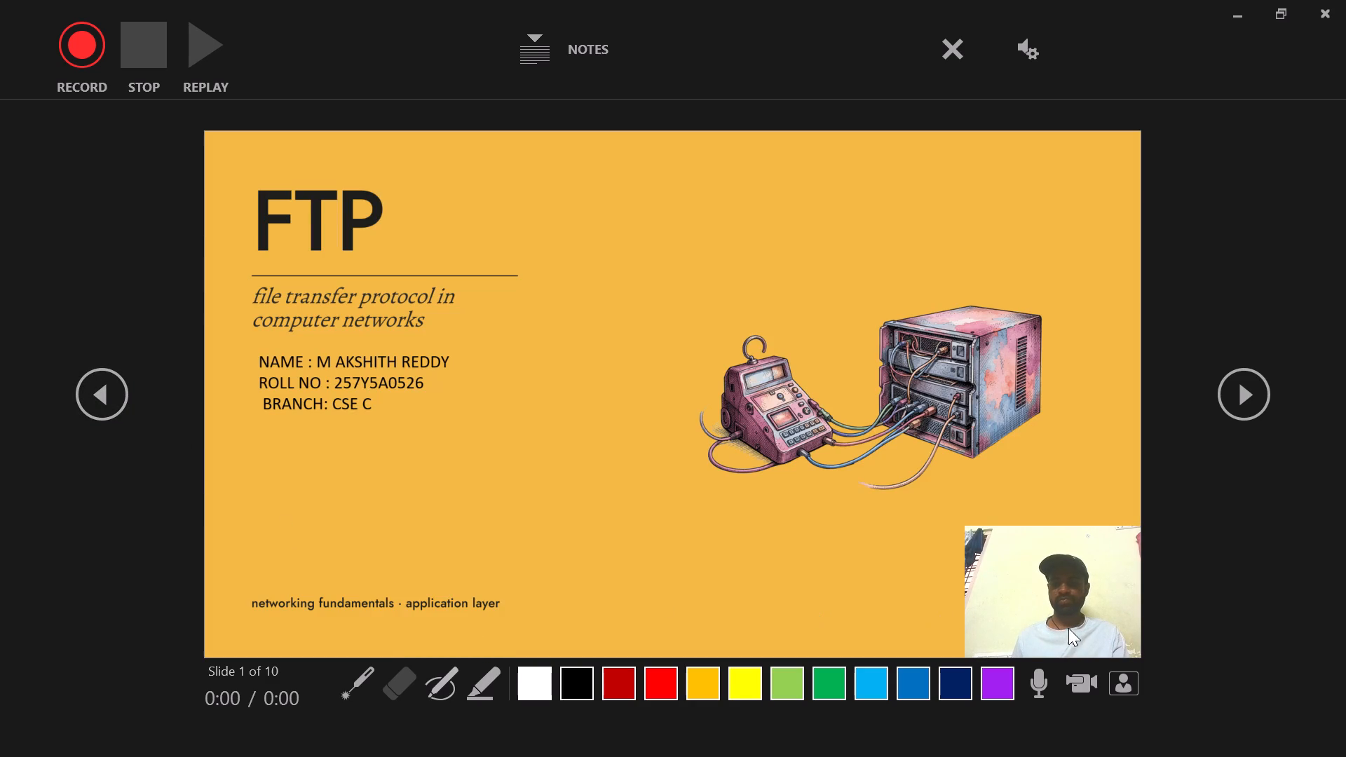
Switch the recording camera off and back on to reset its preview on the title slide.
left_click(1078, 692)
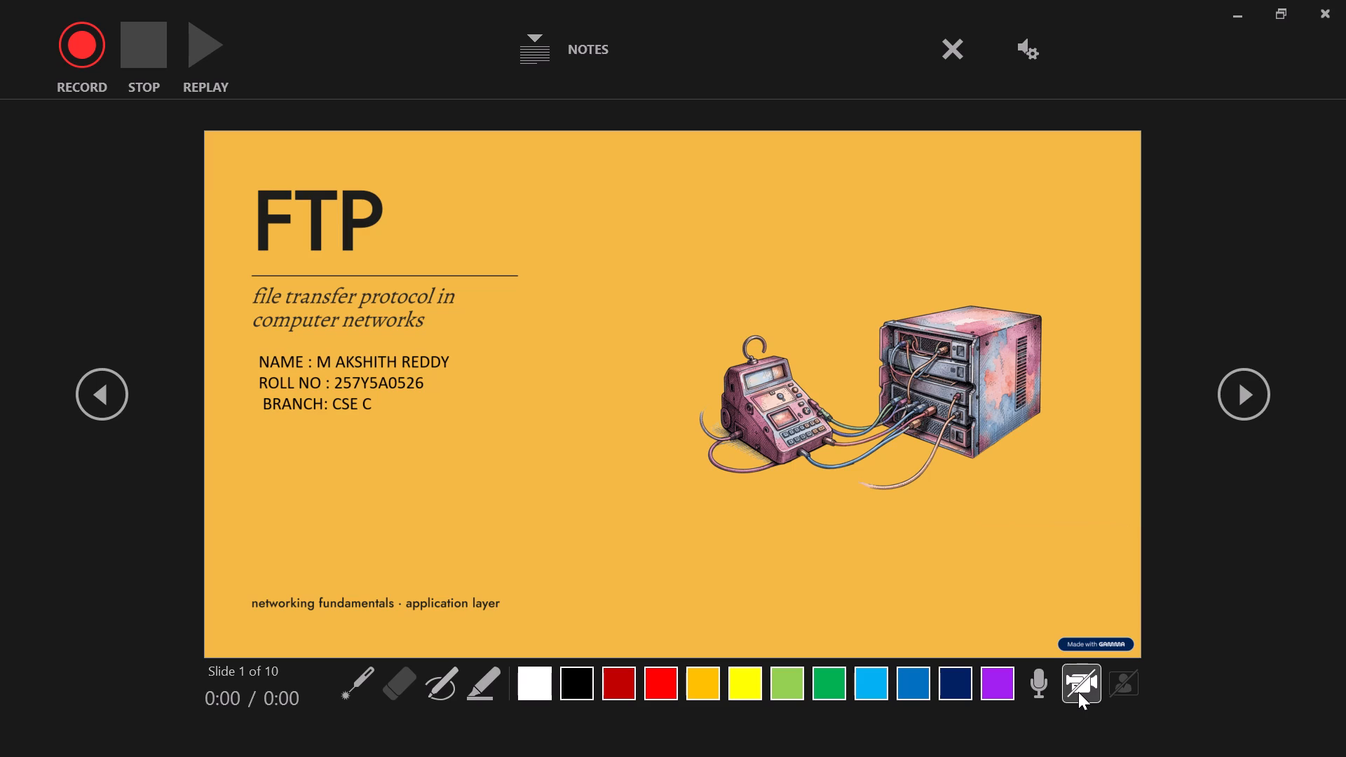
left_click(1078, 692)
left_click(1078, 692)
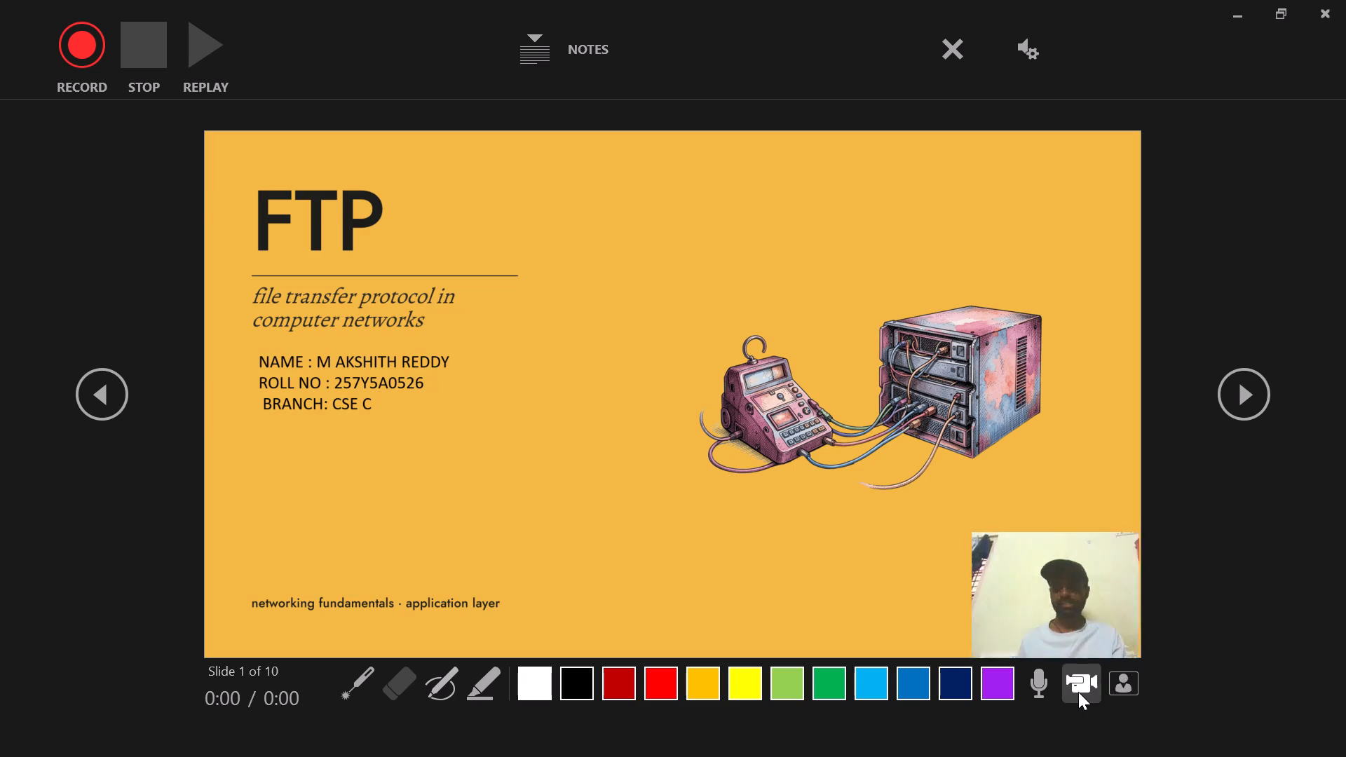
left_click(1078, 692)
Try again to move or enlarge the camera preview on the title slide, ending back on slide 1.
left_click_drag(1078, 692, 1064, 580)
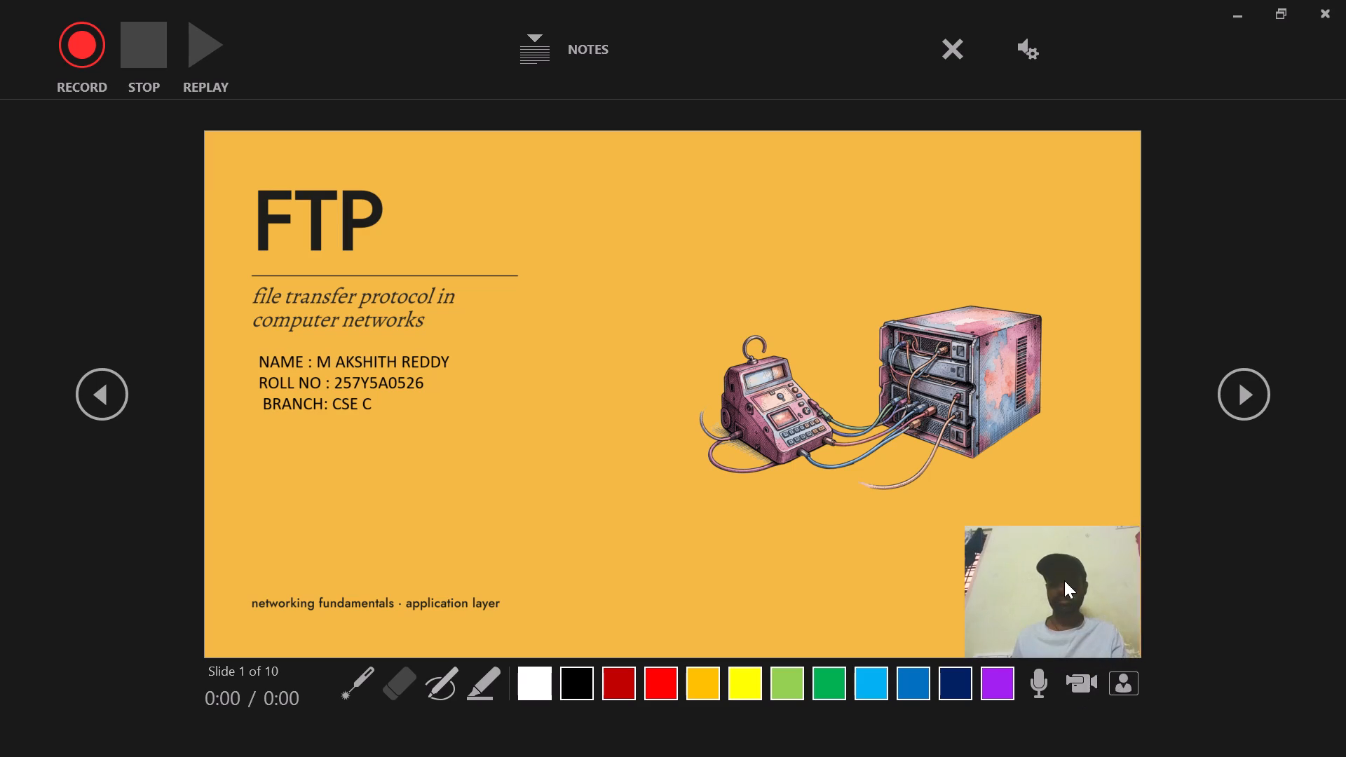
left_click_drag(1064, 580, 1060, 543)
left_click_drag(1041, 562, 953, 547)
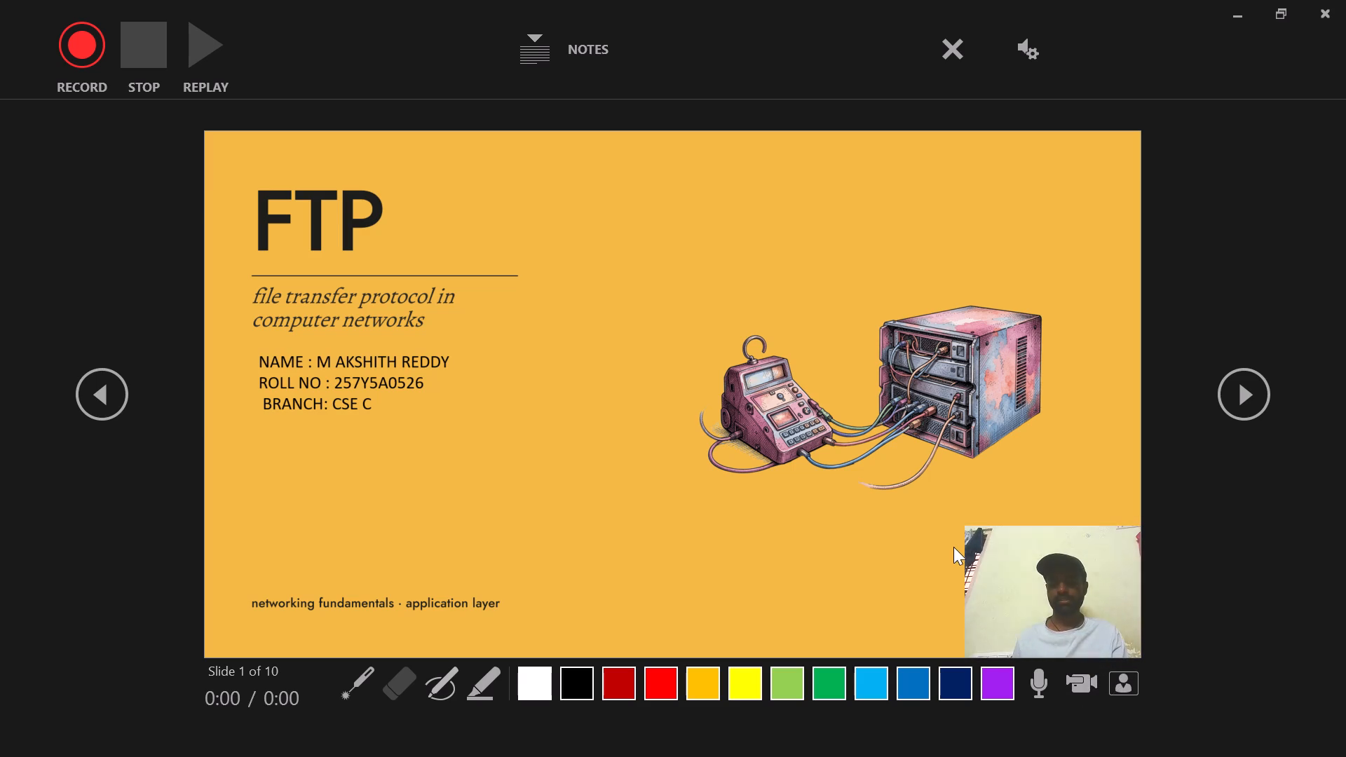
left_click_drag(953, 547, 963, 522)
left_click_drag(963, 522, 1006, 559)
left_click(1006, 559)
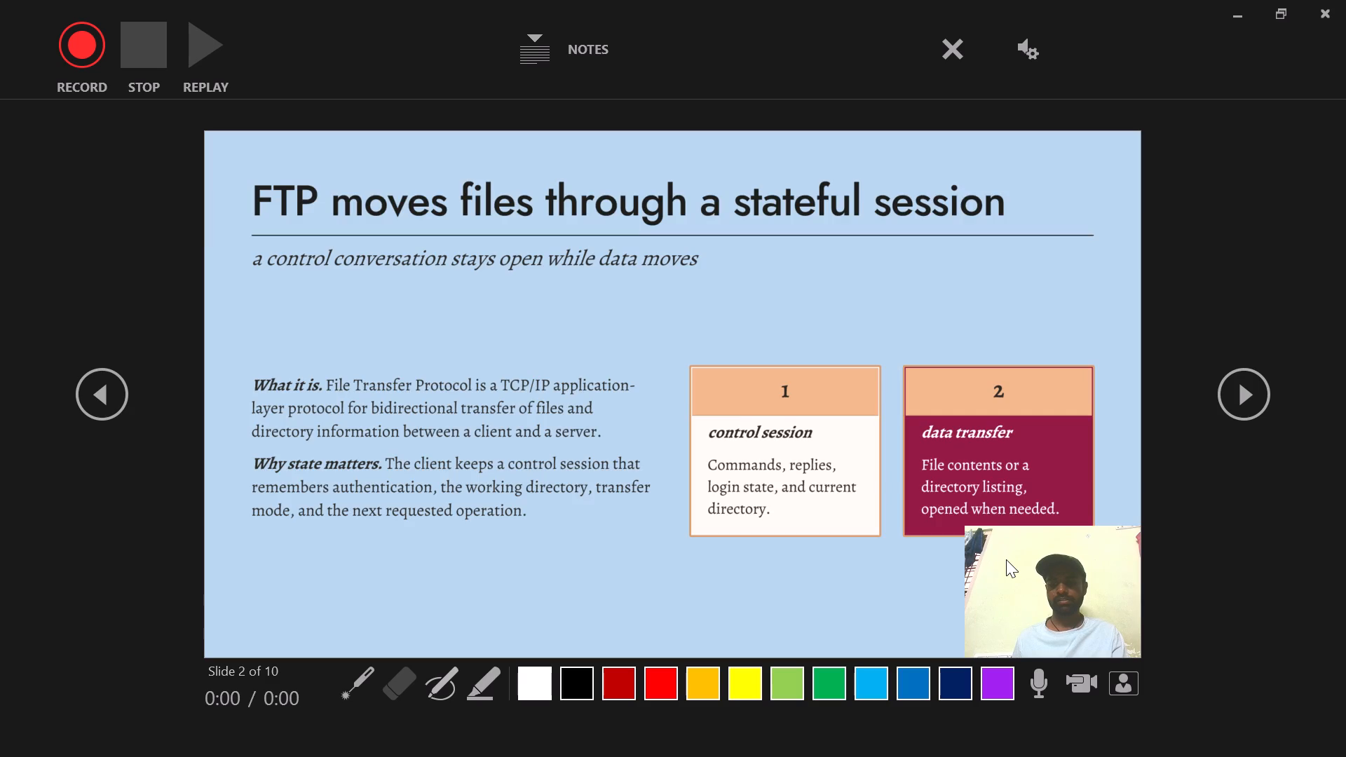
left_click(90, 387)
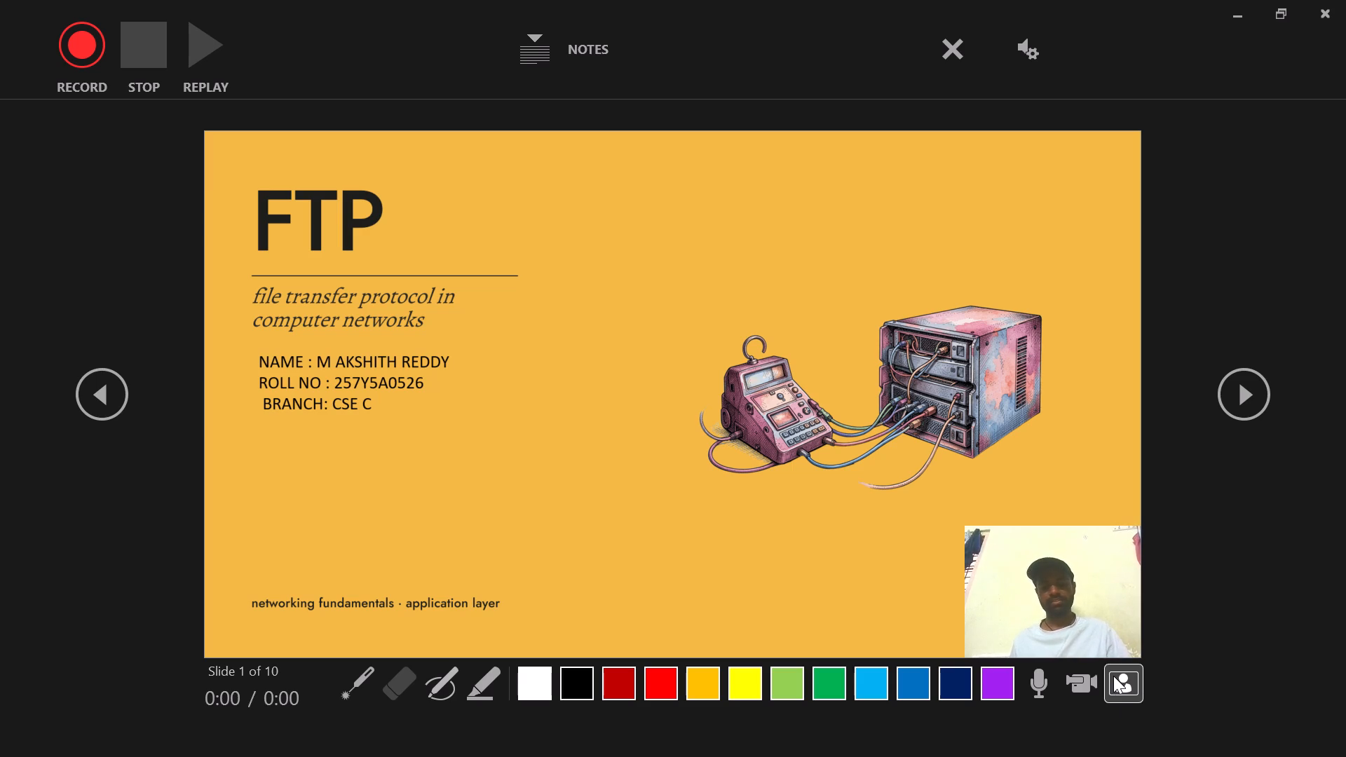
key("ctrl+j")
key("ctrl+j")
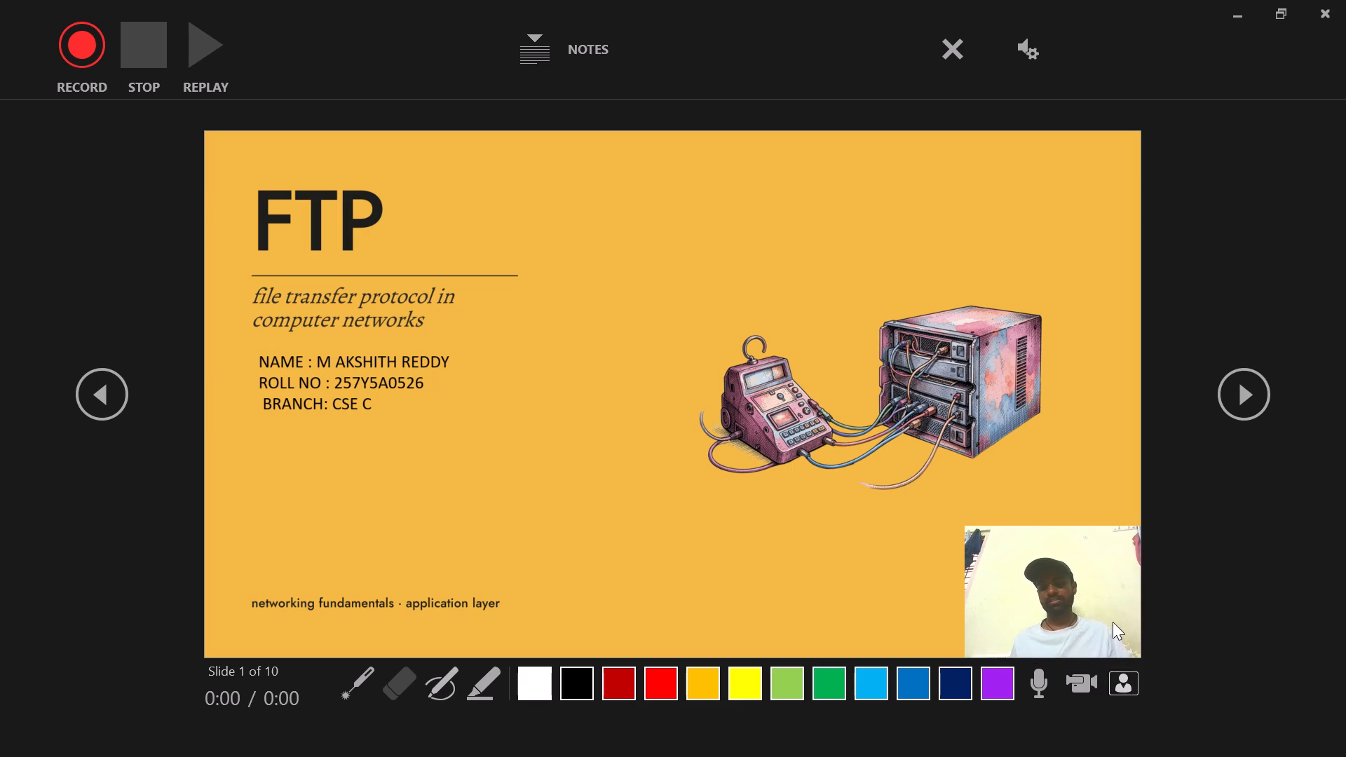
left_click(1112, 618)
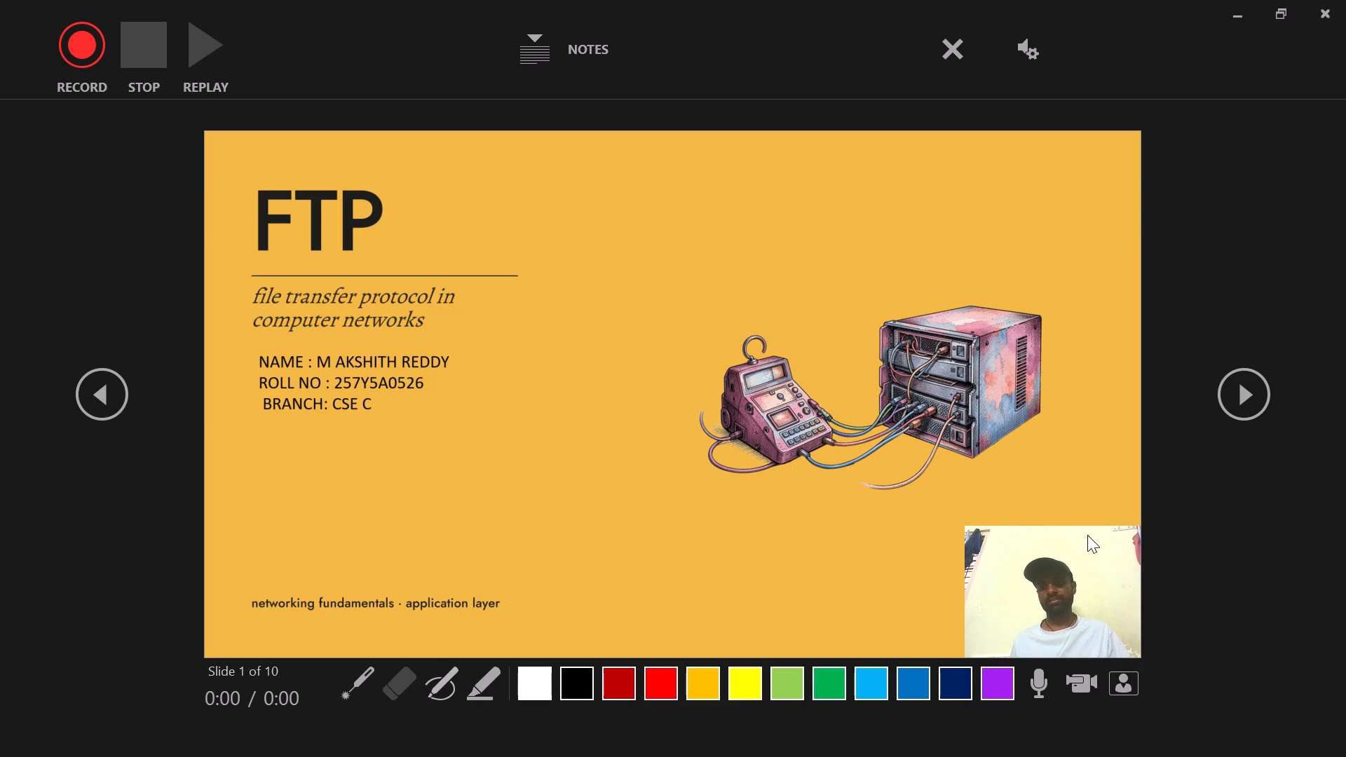
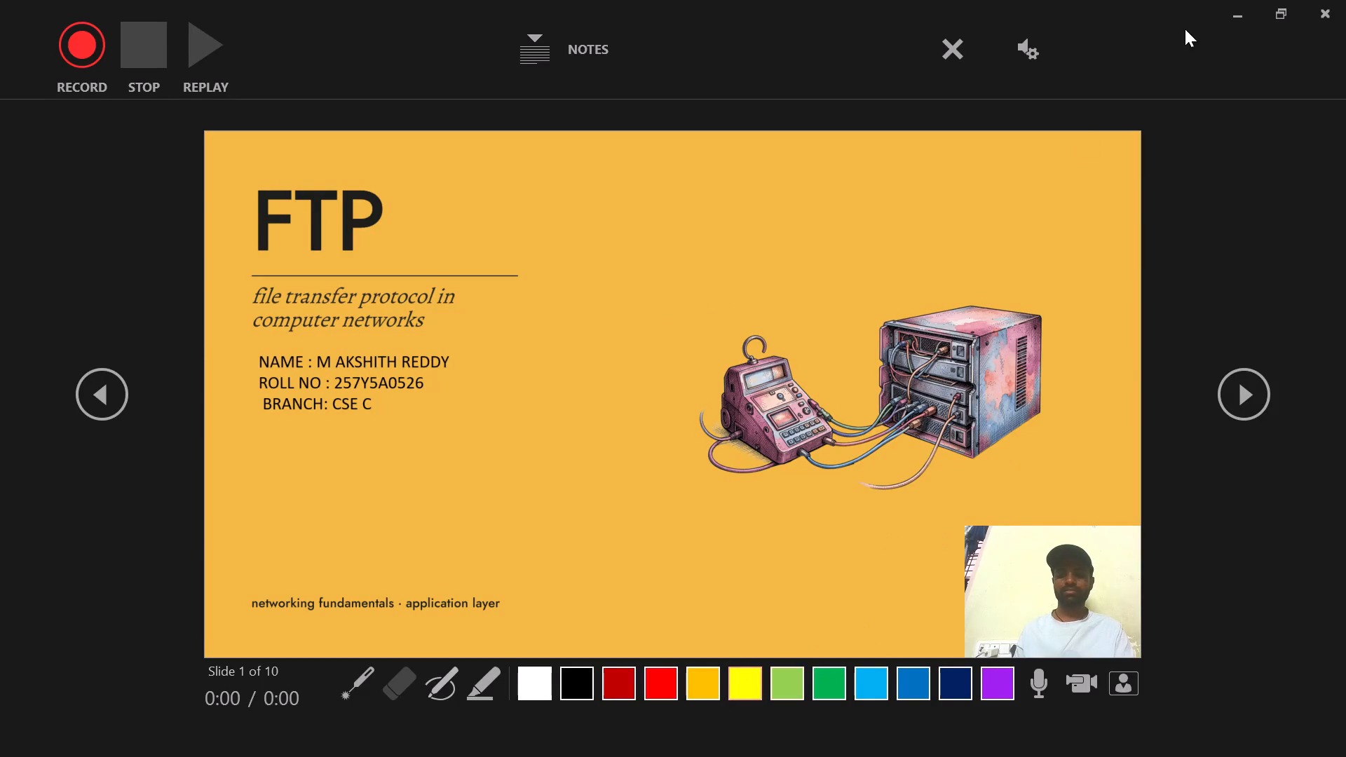
Close the recording view and the presentation, and clear the Downloads folder window from the desktop.
left_click(1322, 11)
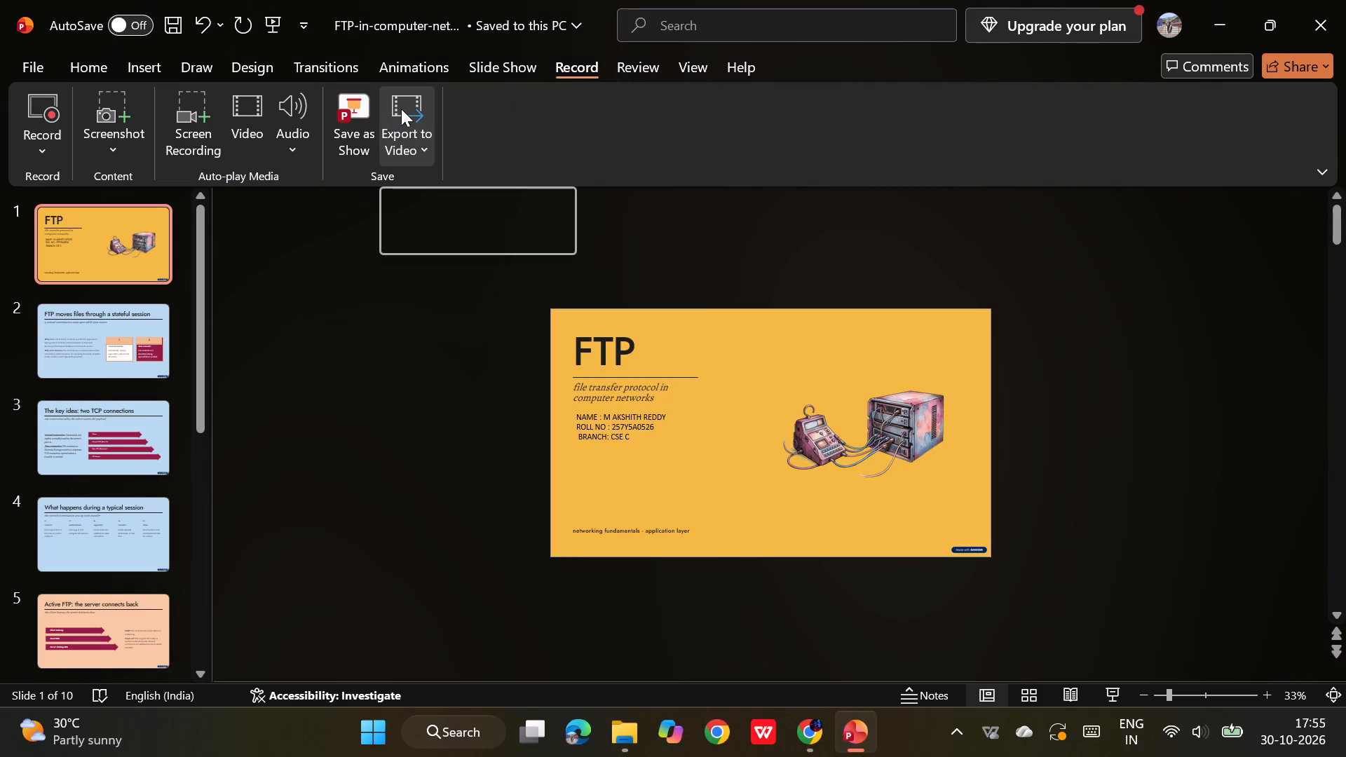
left_click(1324, 6)
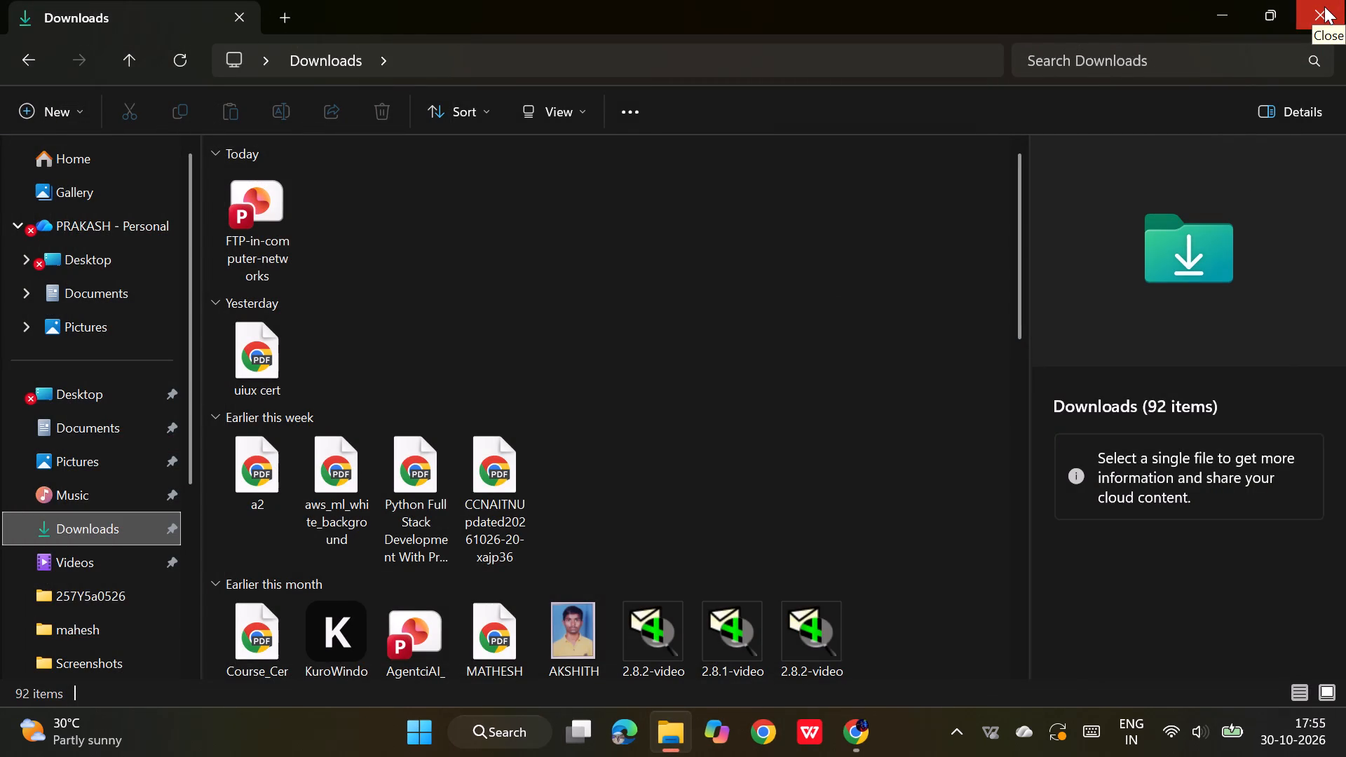
left_click(1230, 12)
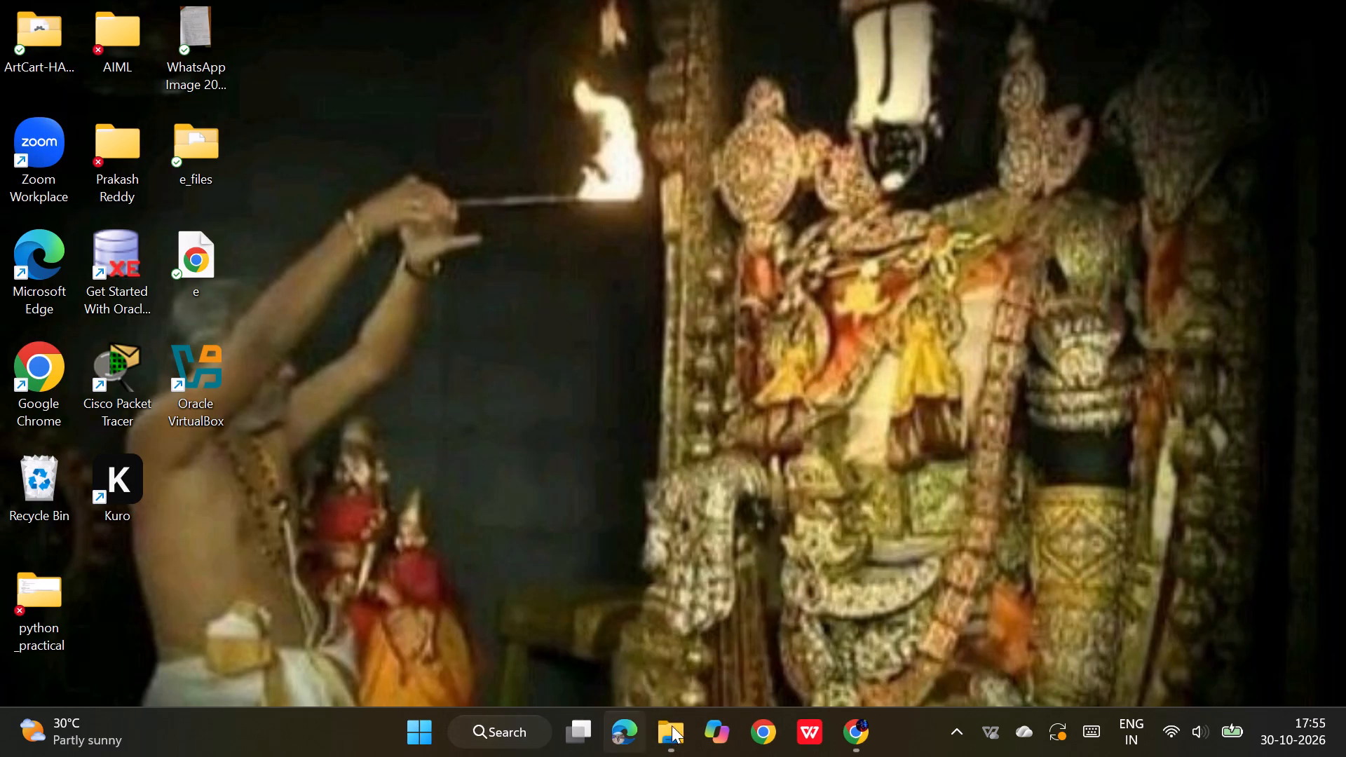
Switch to WPS Office, dismiss its sign-in welcome, and open the recent file FTP-in-computer-networks.pptx.
left_click(789, 722)
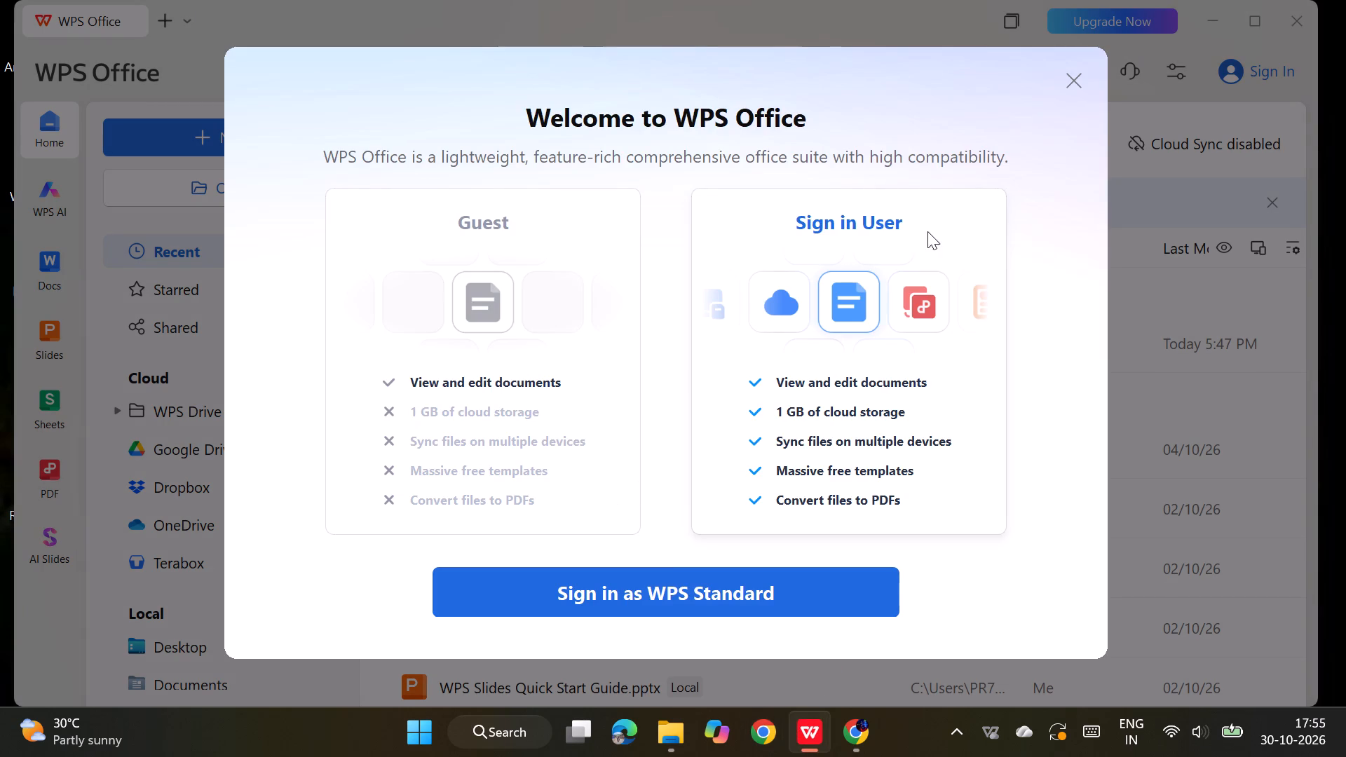
left_click_drag(1091, 69, 1071, 73)
left_click(1071, 73)
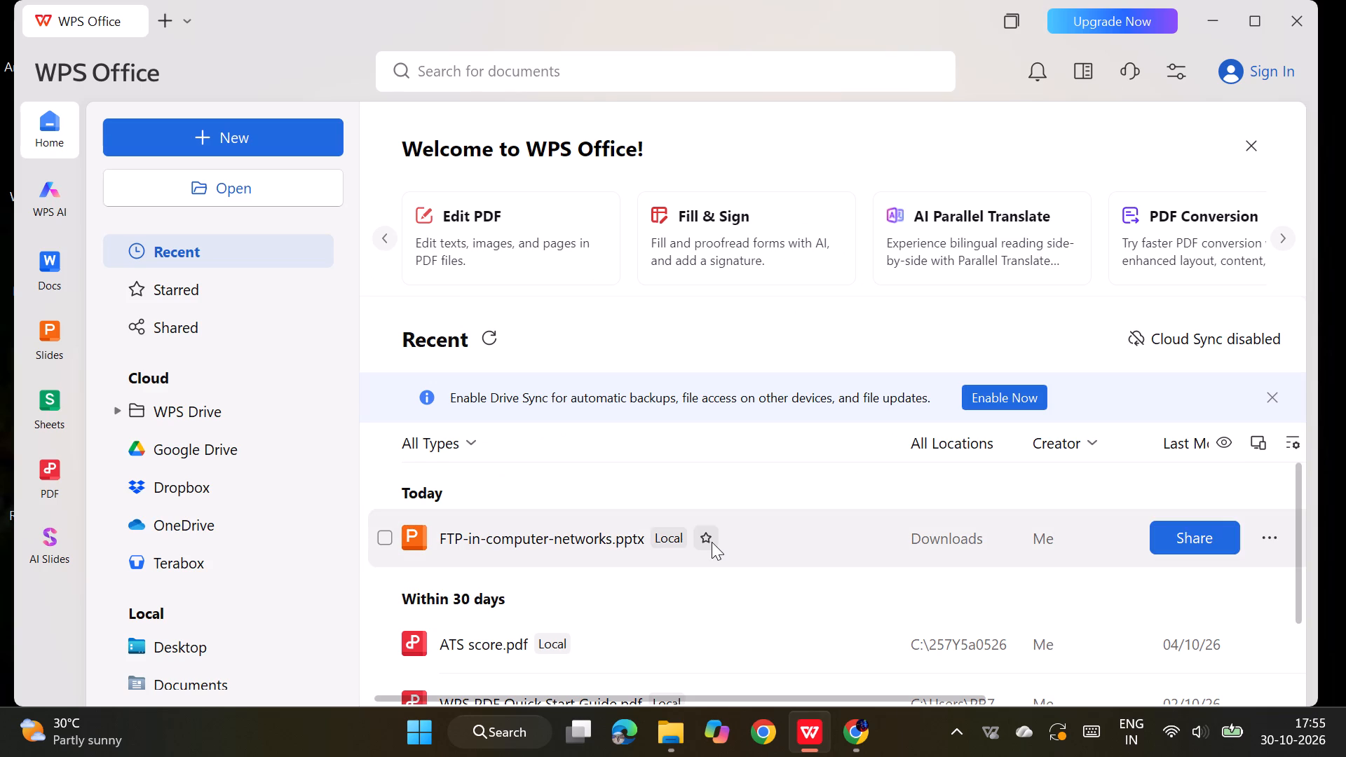
double_click(712, 542)
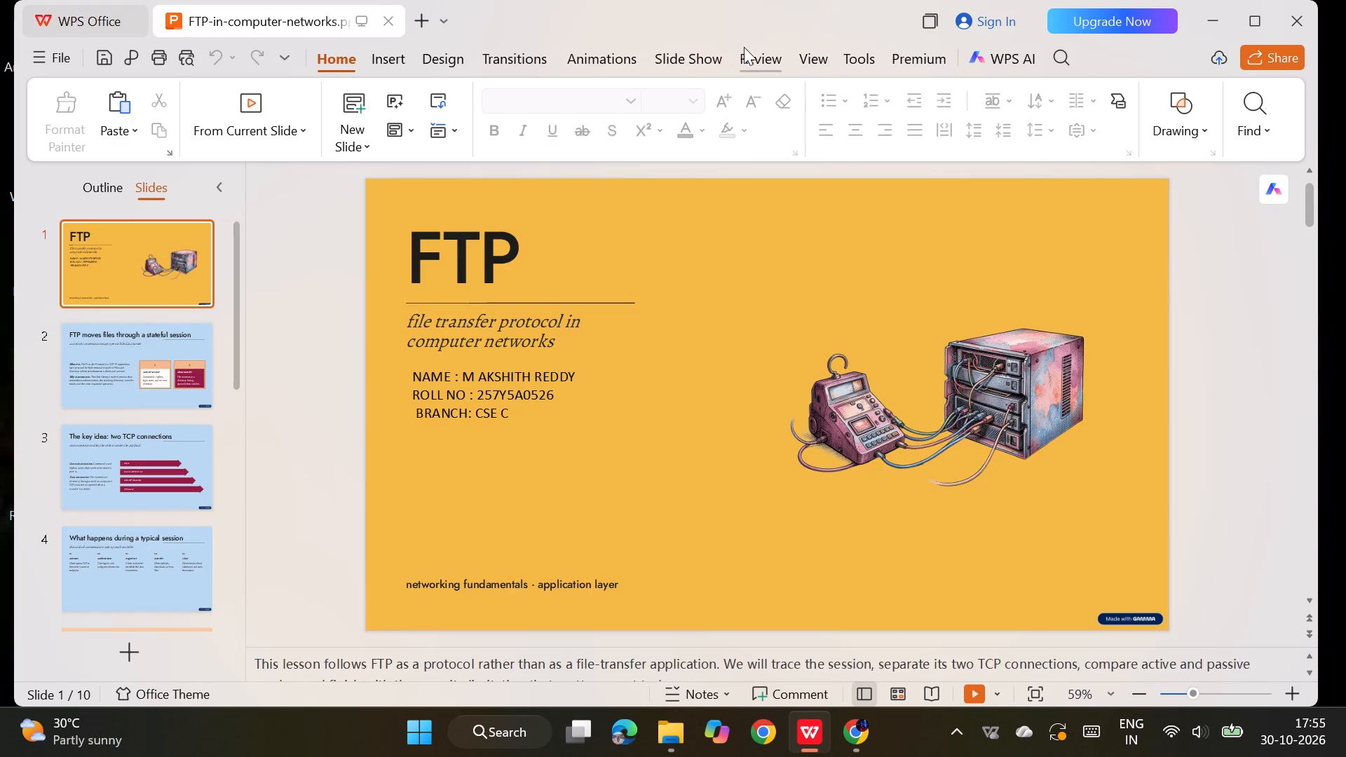
Launch the Screen Recorder from the slide show tools, sending its loading to the background and requesting it again.
left_click(405, 59)
left_click(424, 56)
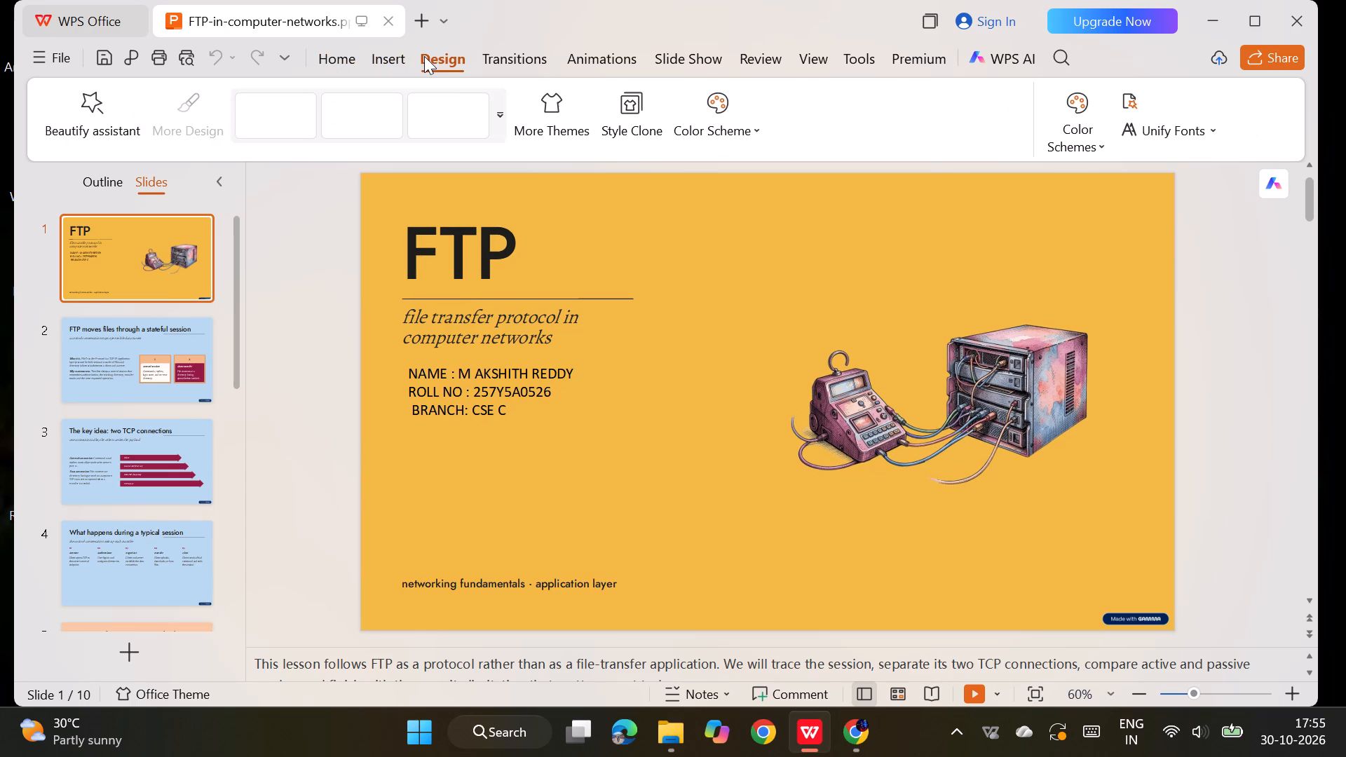
left_click(491, 57)
left_click(569, 61)
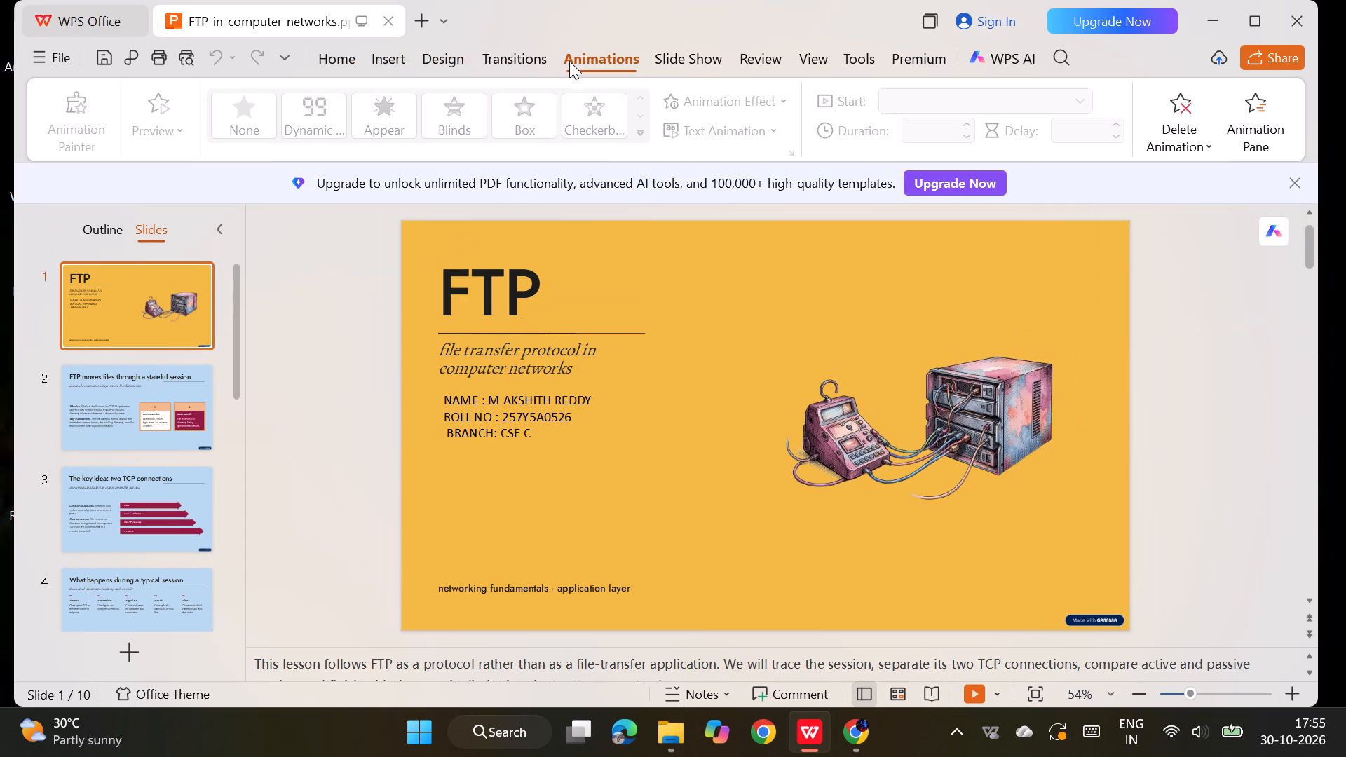
left_click(681, 55)
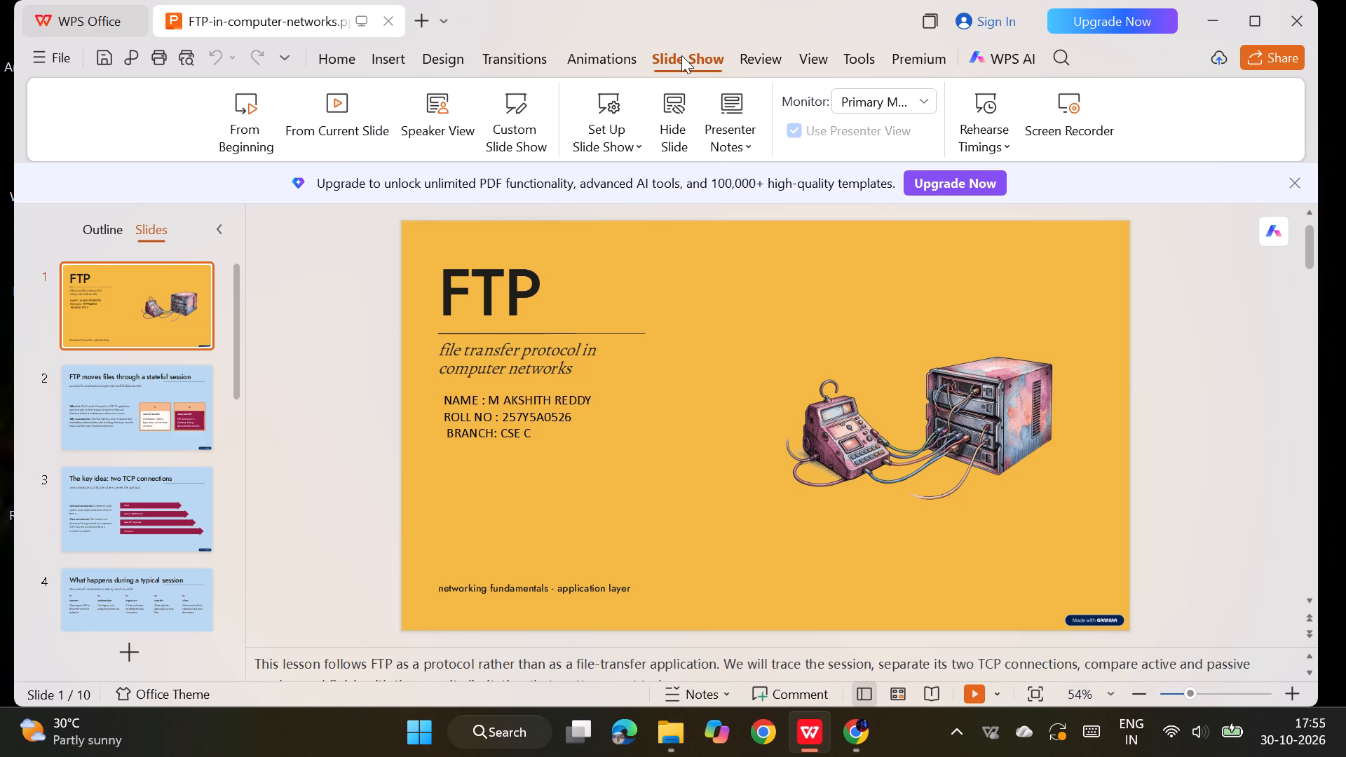
left_click(1066, 101)
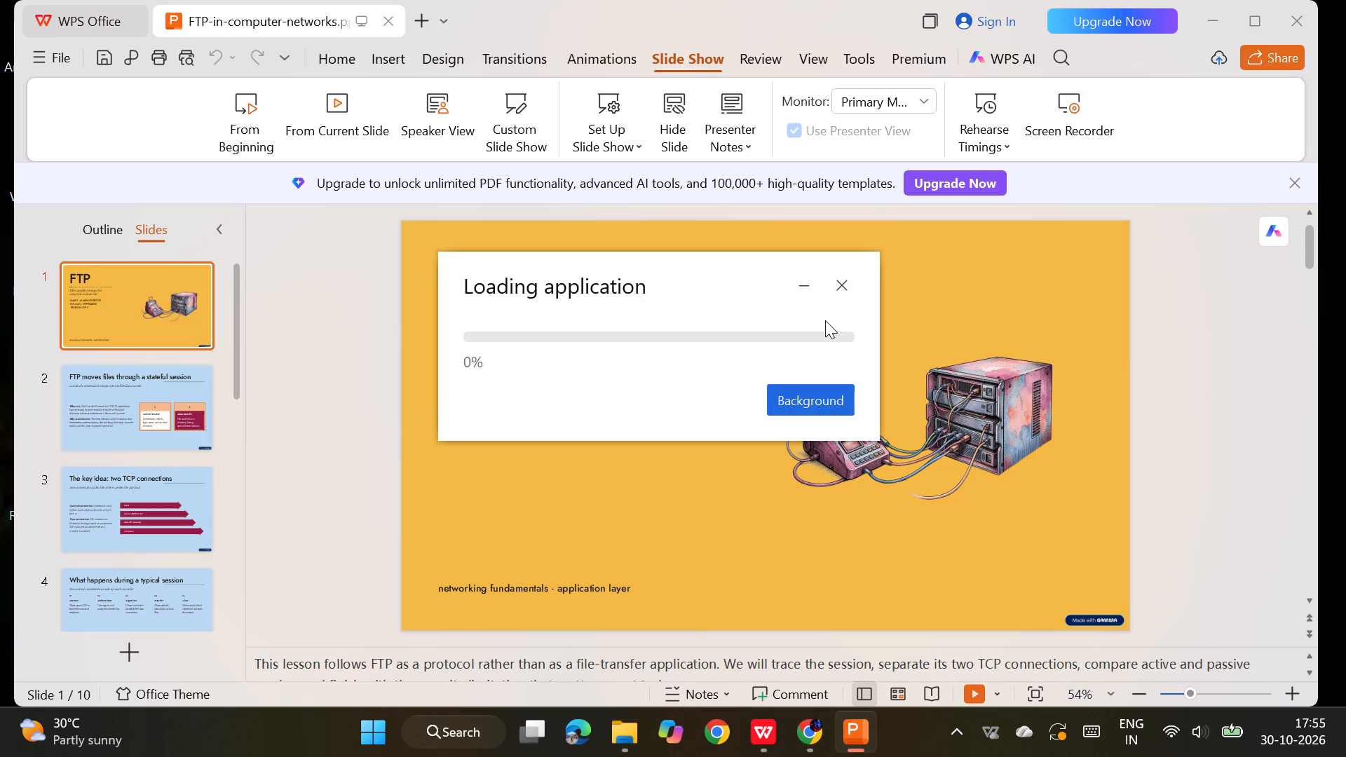
left_click(789, 393)
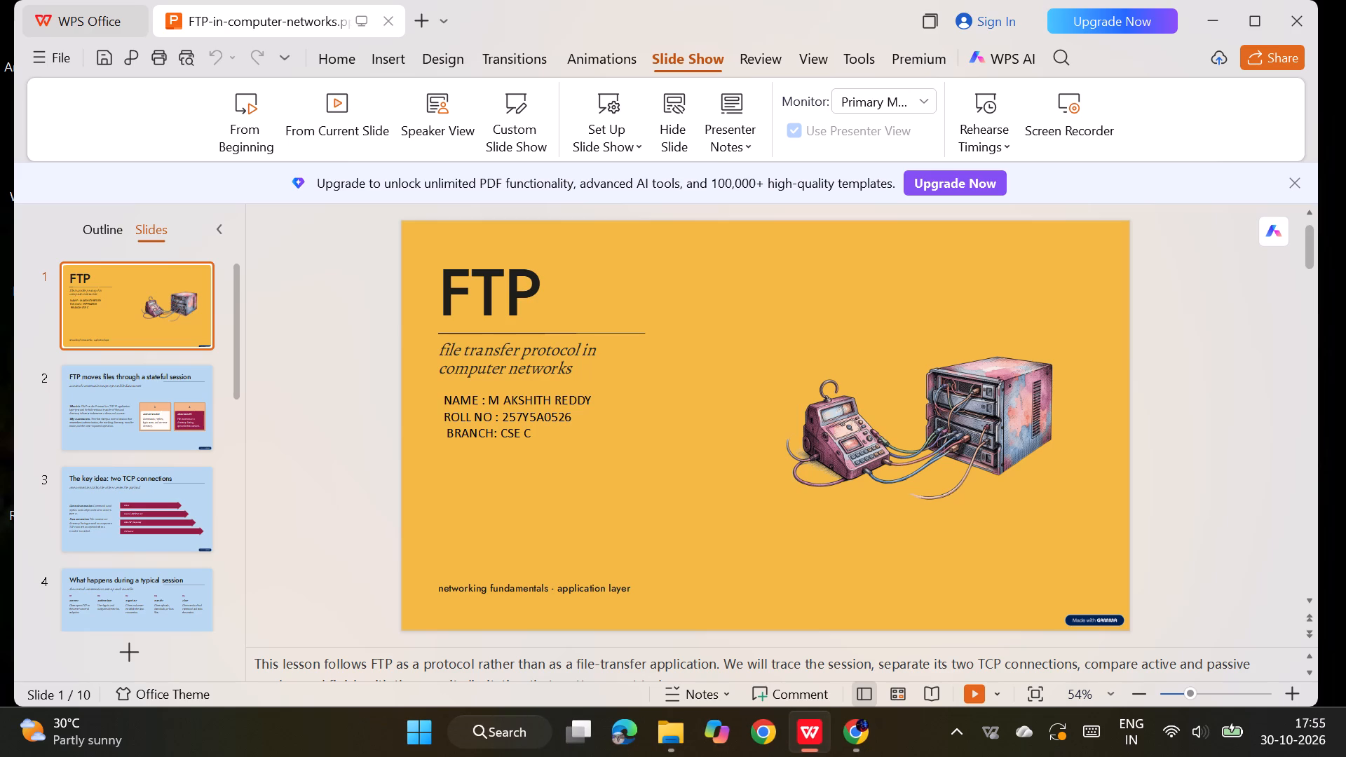
left_click(1068, 107)
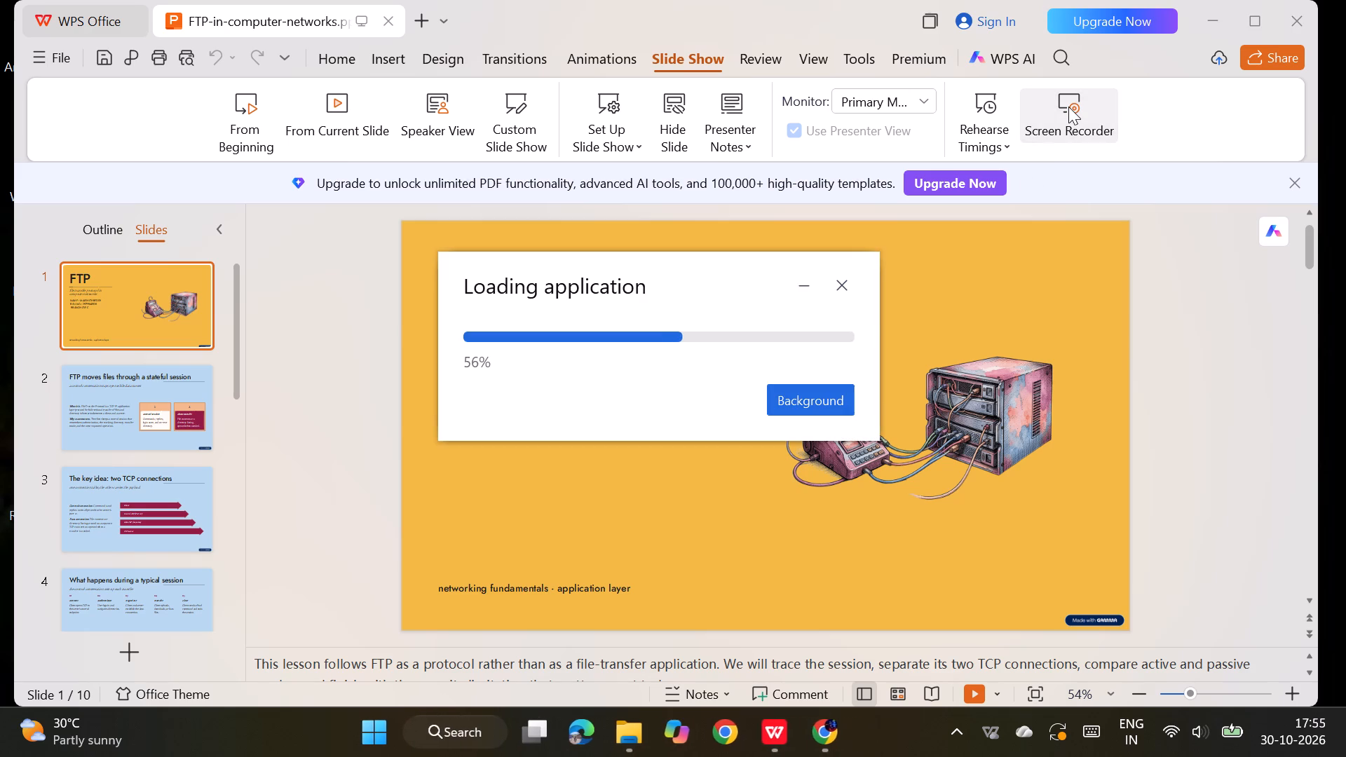
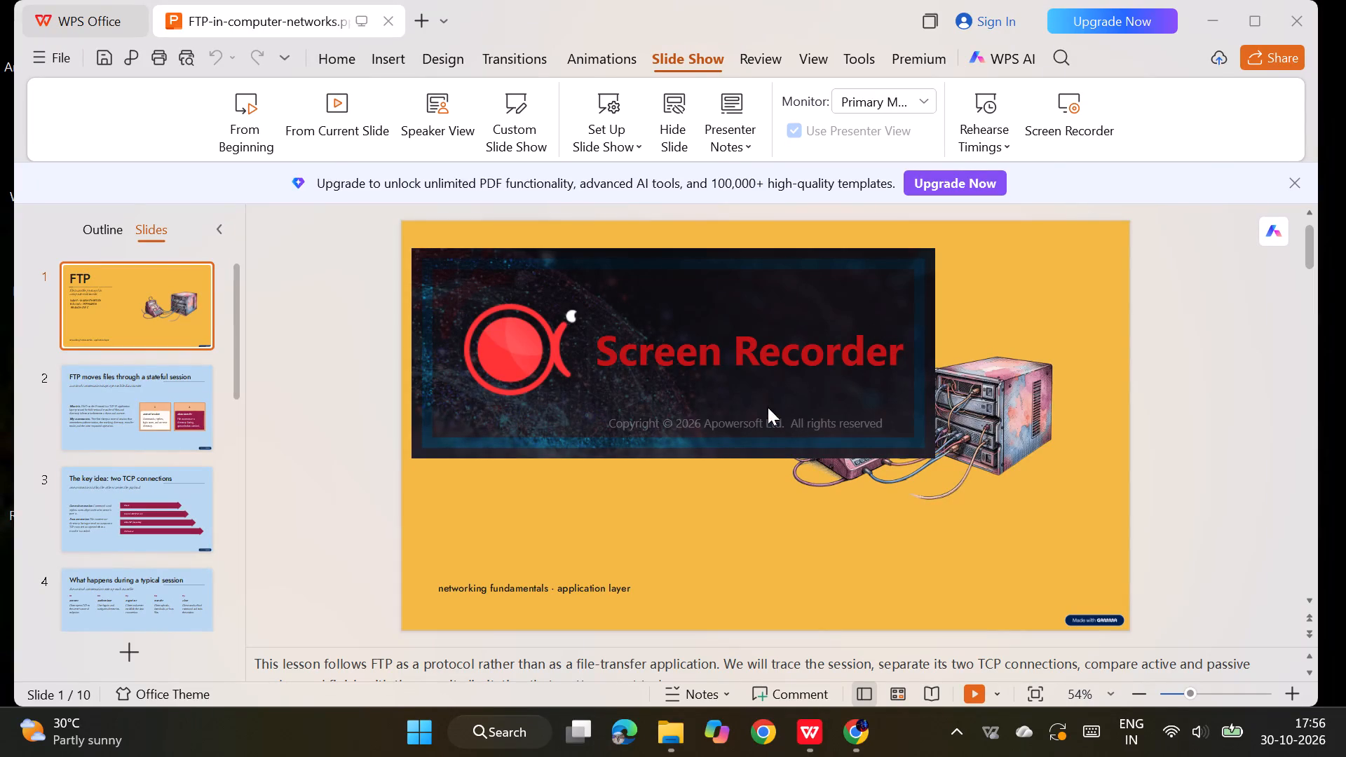
Close the FTP presentation and the WPS Office window.
left_click(778, 388)
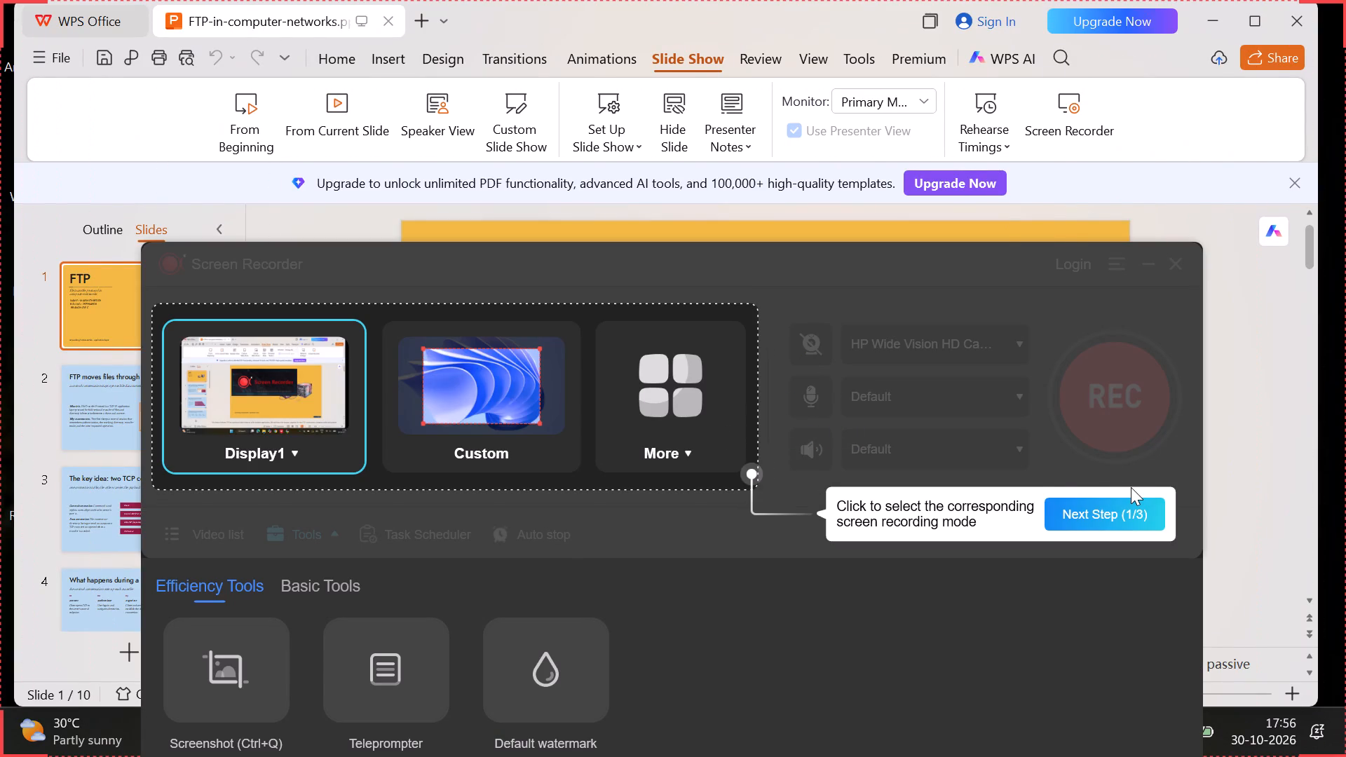
left_click(1296, 15)
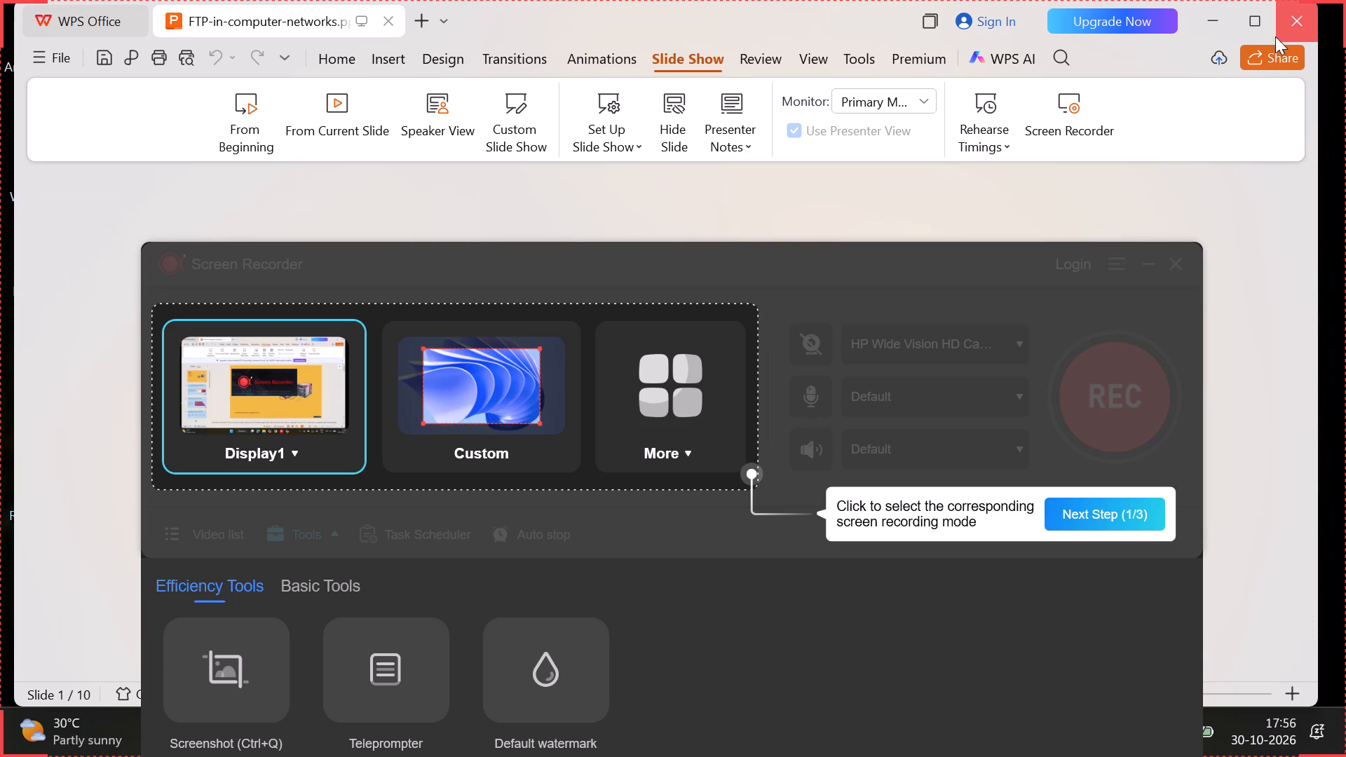
left_click(1280, 30)
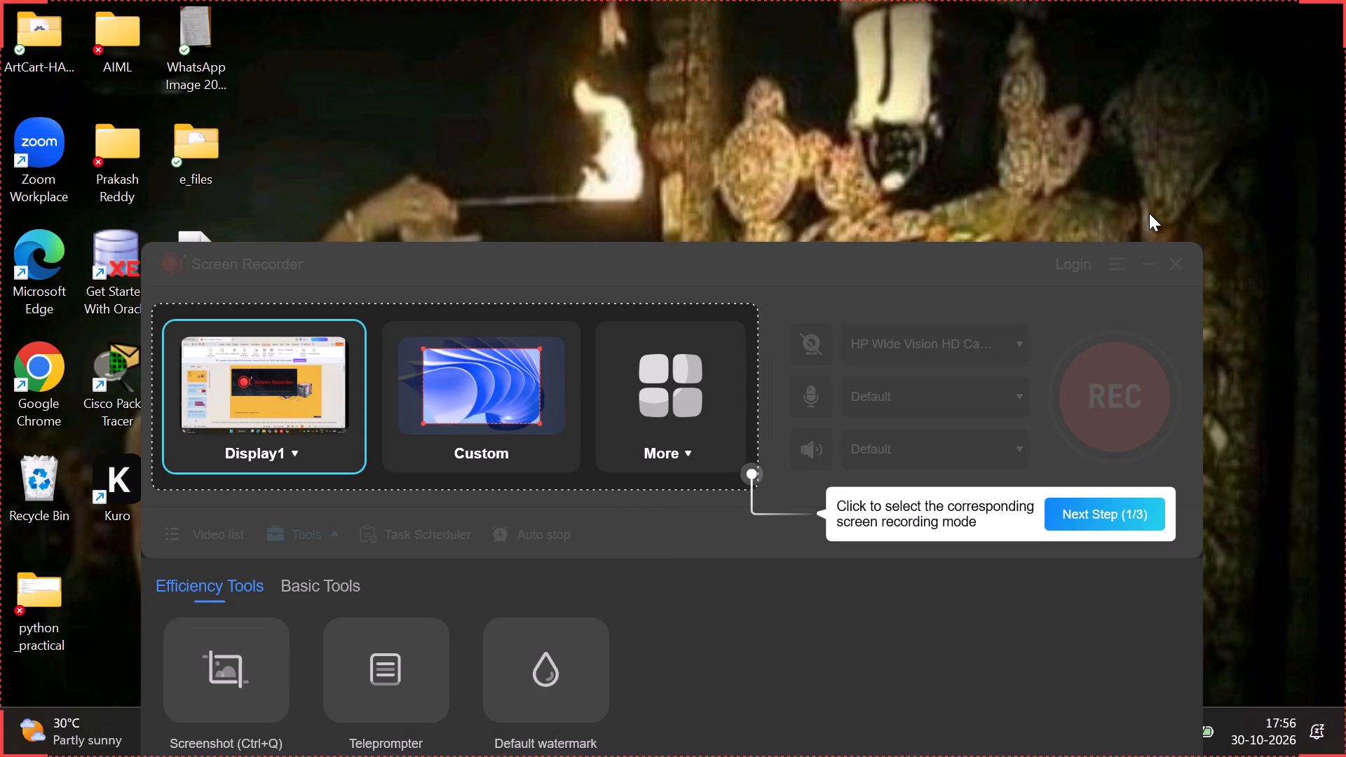
Step through the Screen Recorder's three introductory tips and close the recorder without recording.
left_click(1149, 213)
left_click(1177, 267)
left_click(1082, 517)
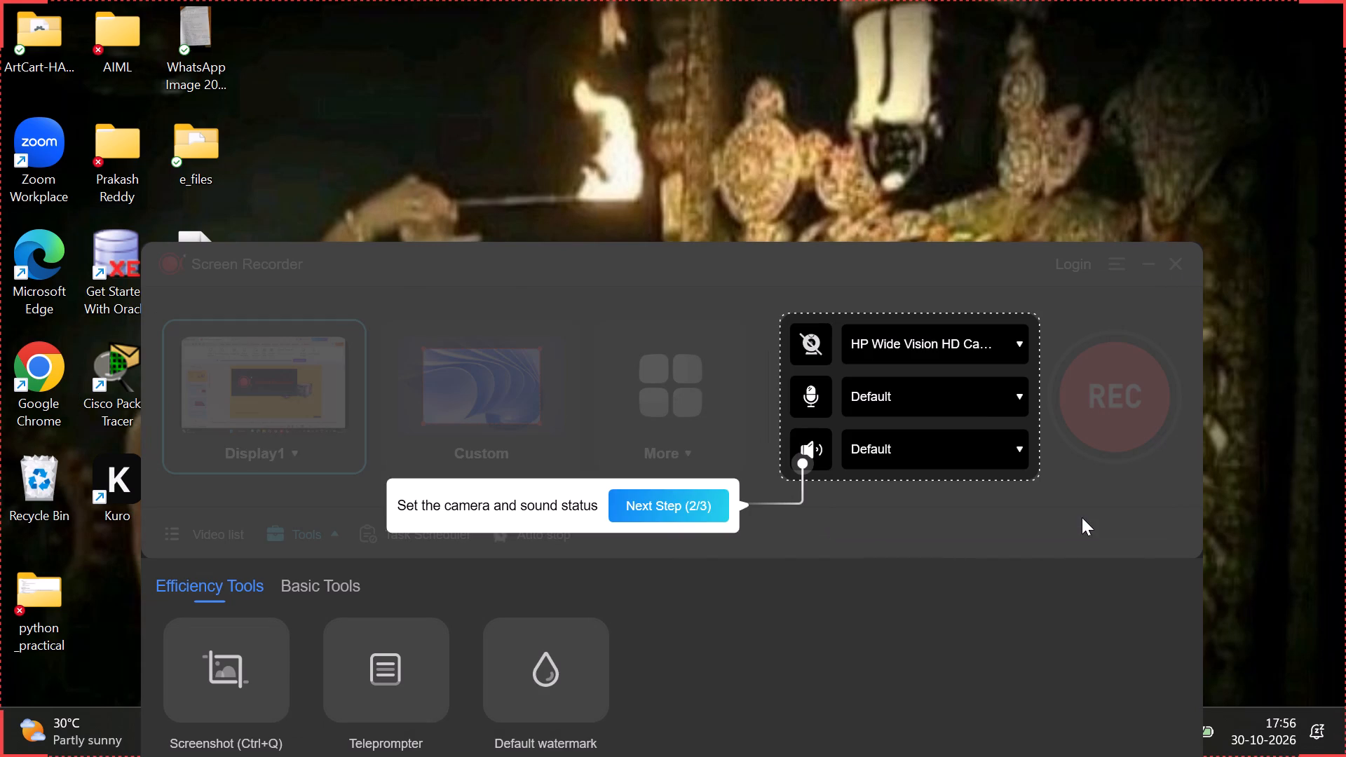
left_click(700, 506)
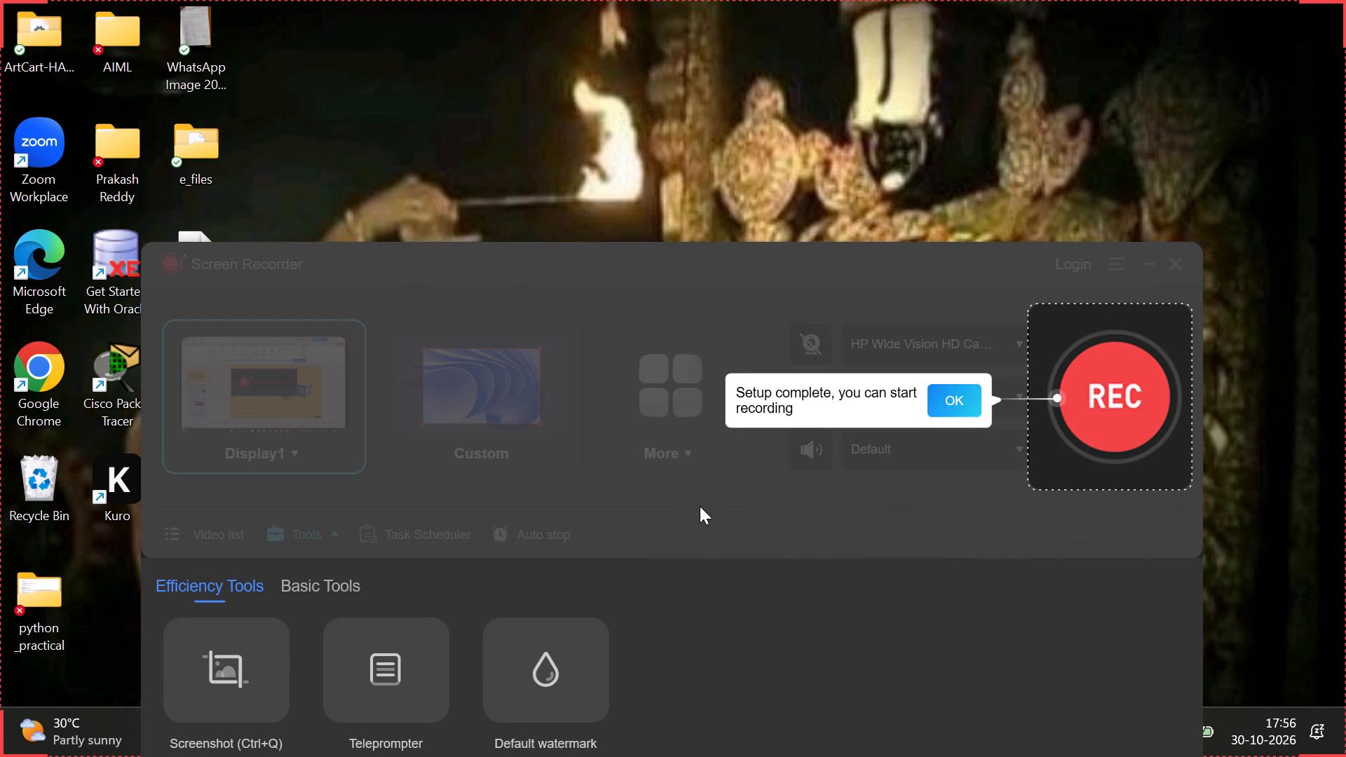
left_click(1105, 354)
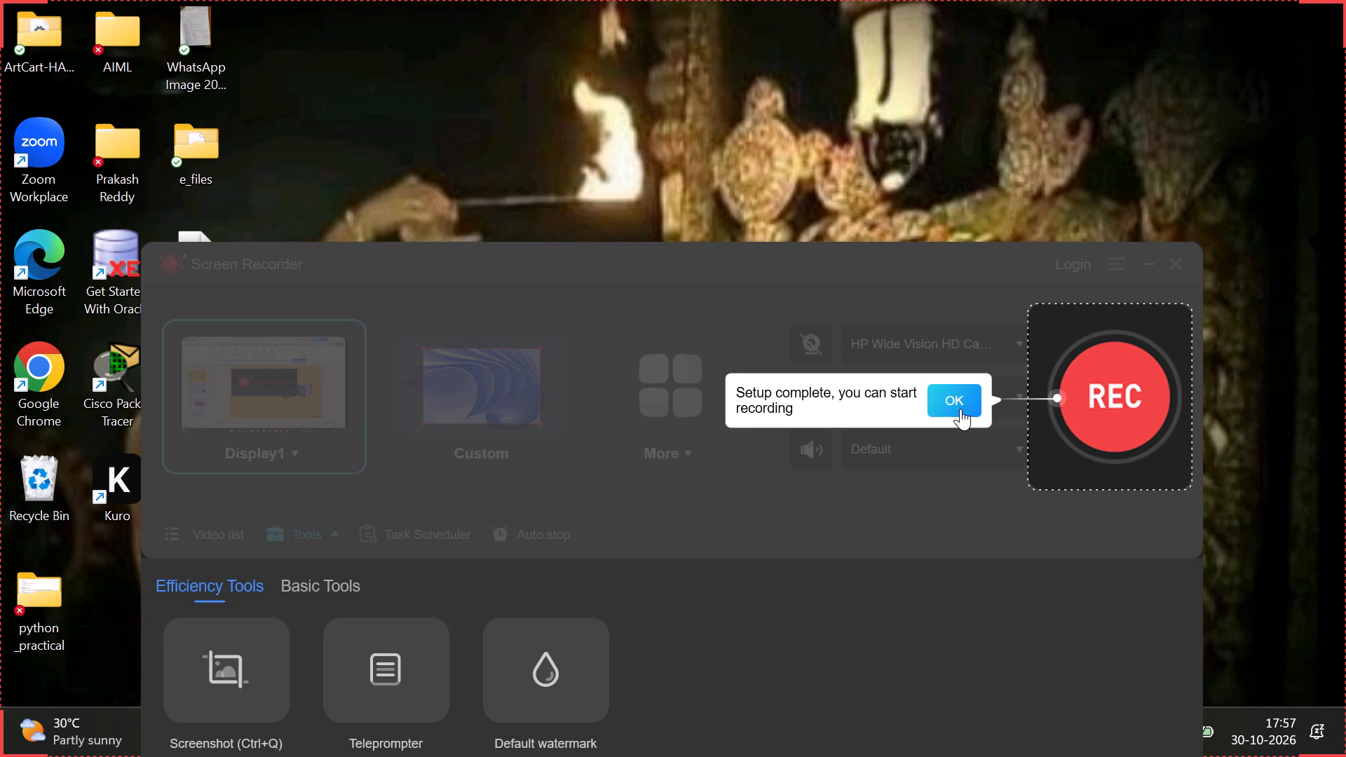
left_click(960, 409)
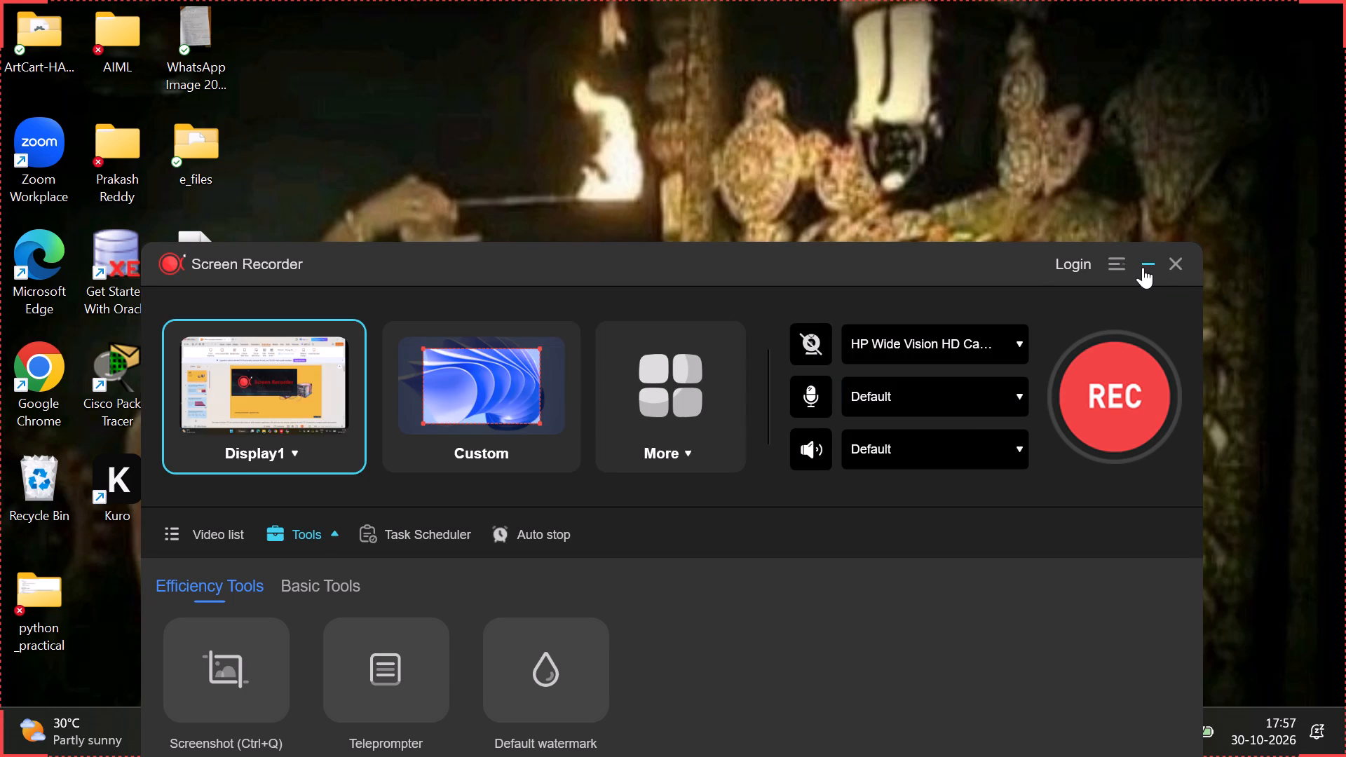
left_click(1175, 259)
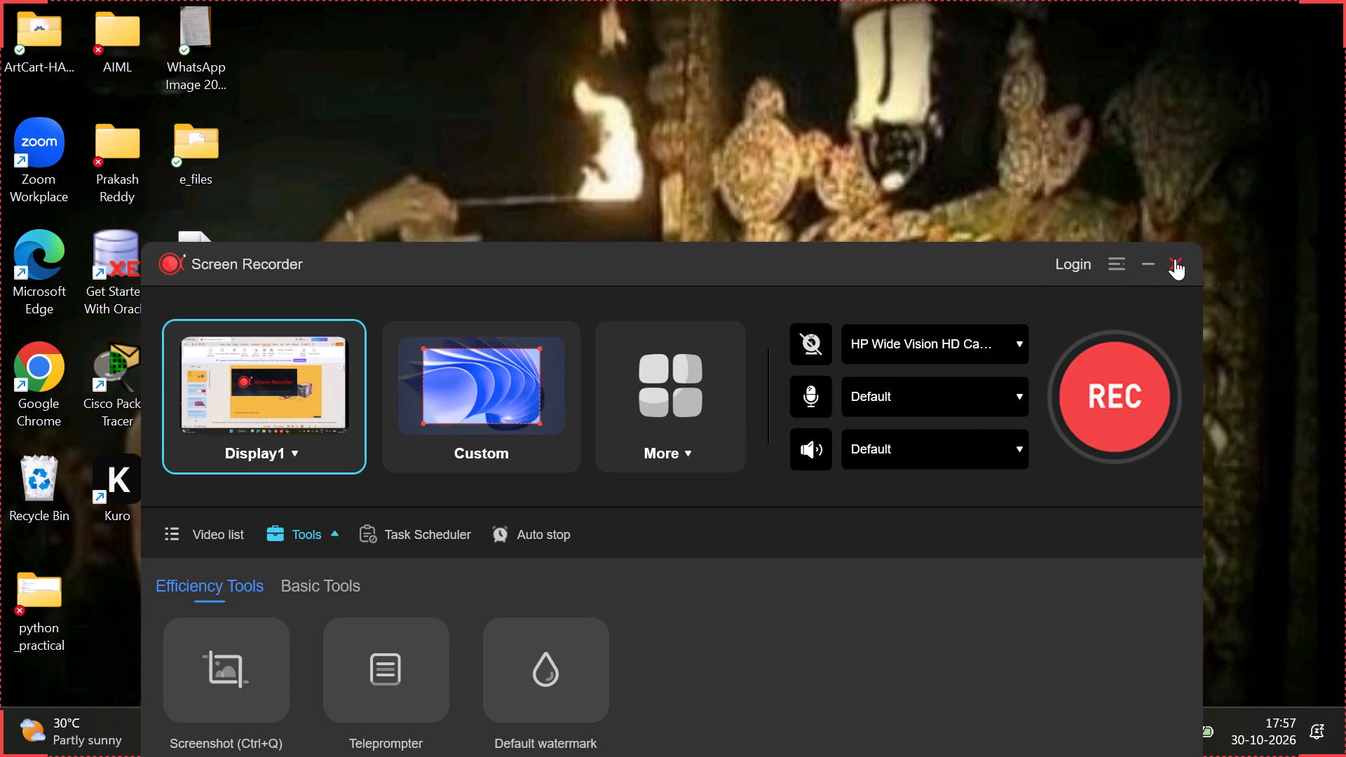
triple_click(1175, 259)
left_click(1175, 259)
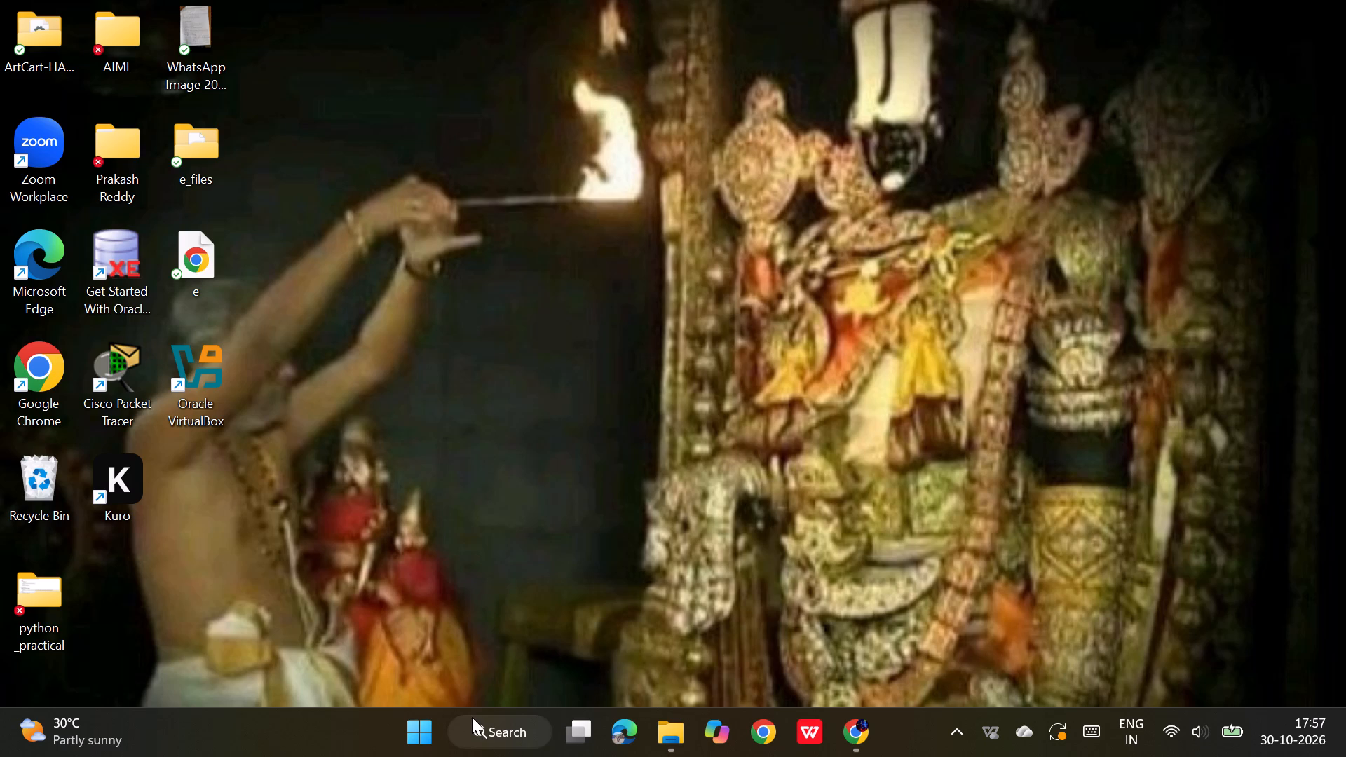
Switch to PowerPoint, open the recent file FTP-in-computer-networks, and bring up its recording commands.
double_click(524, 721)
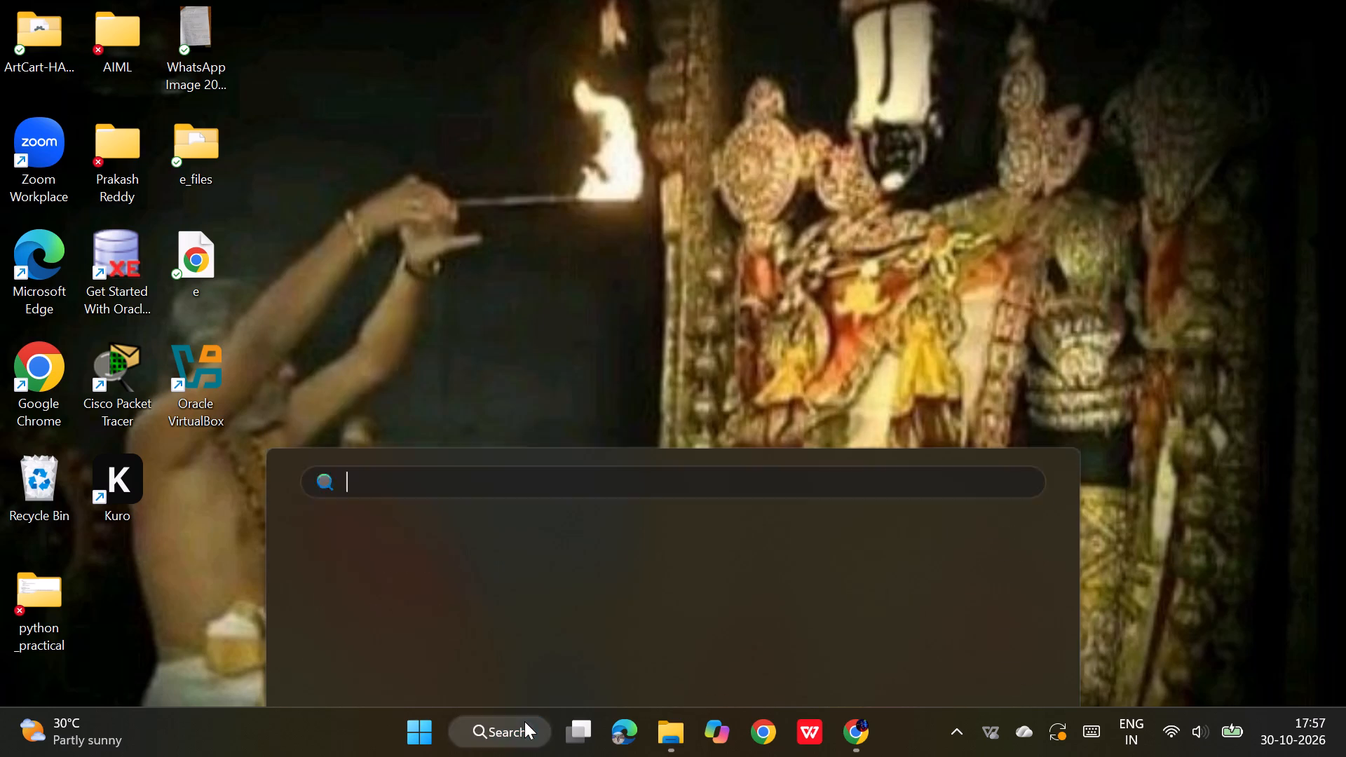
left_click(523, 721)
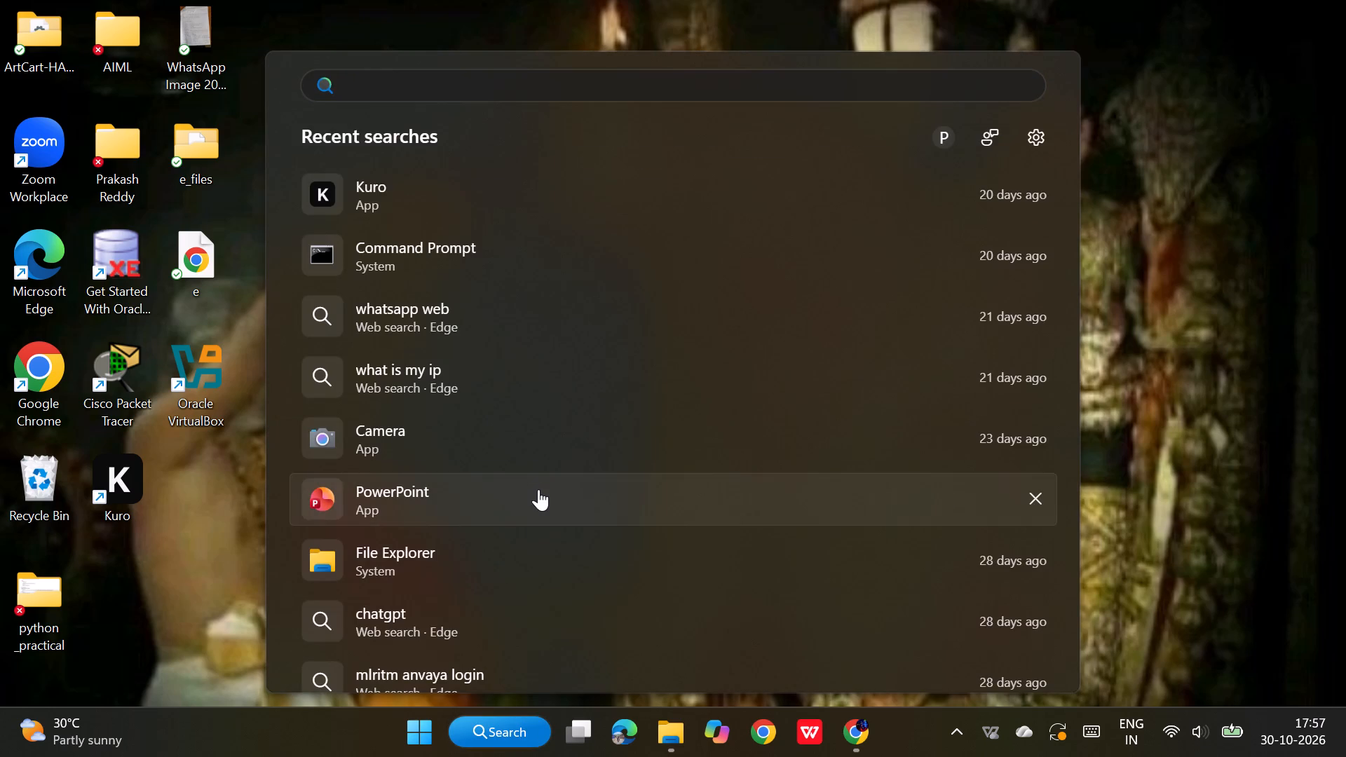
triple_click(538, 482)
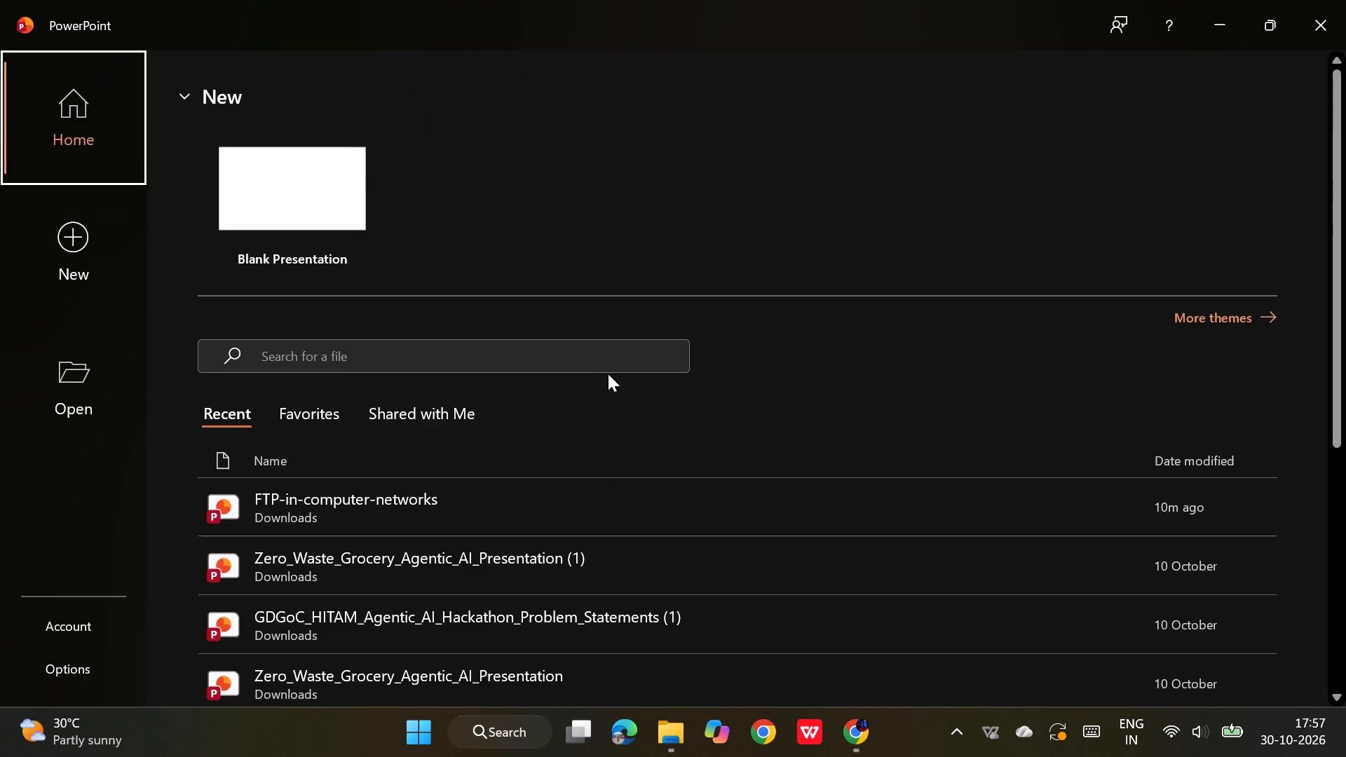
double_click(338, 498)
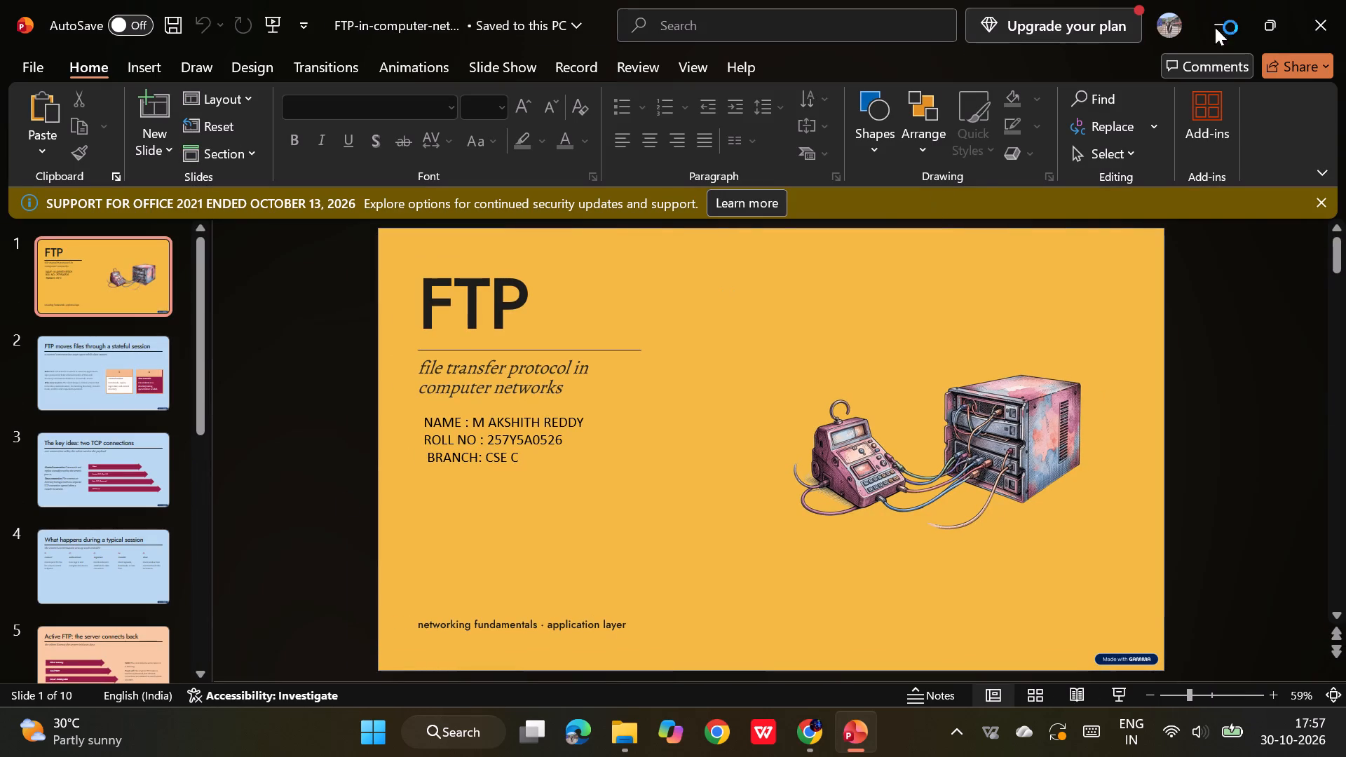
left_click(579, 72)
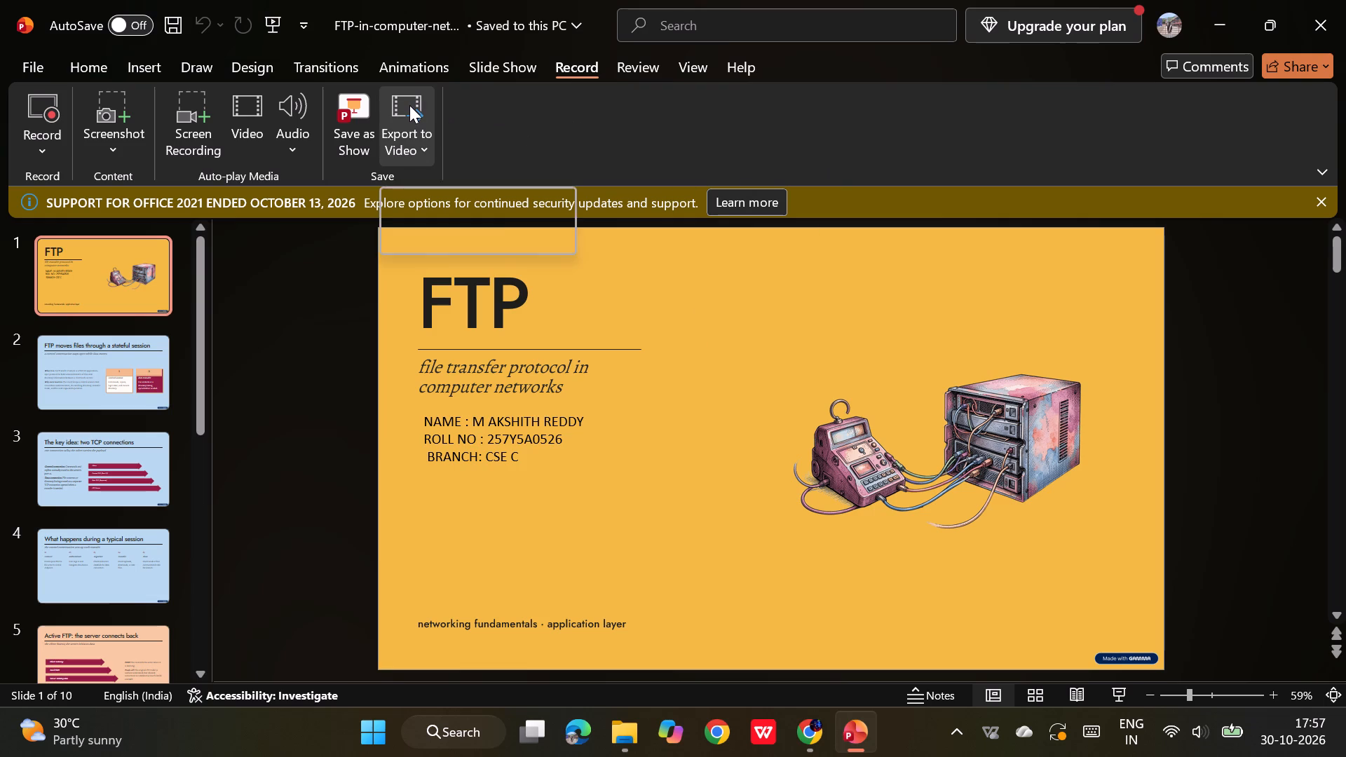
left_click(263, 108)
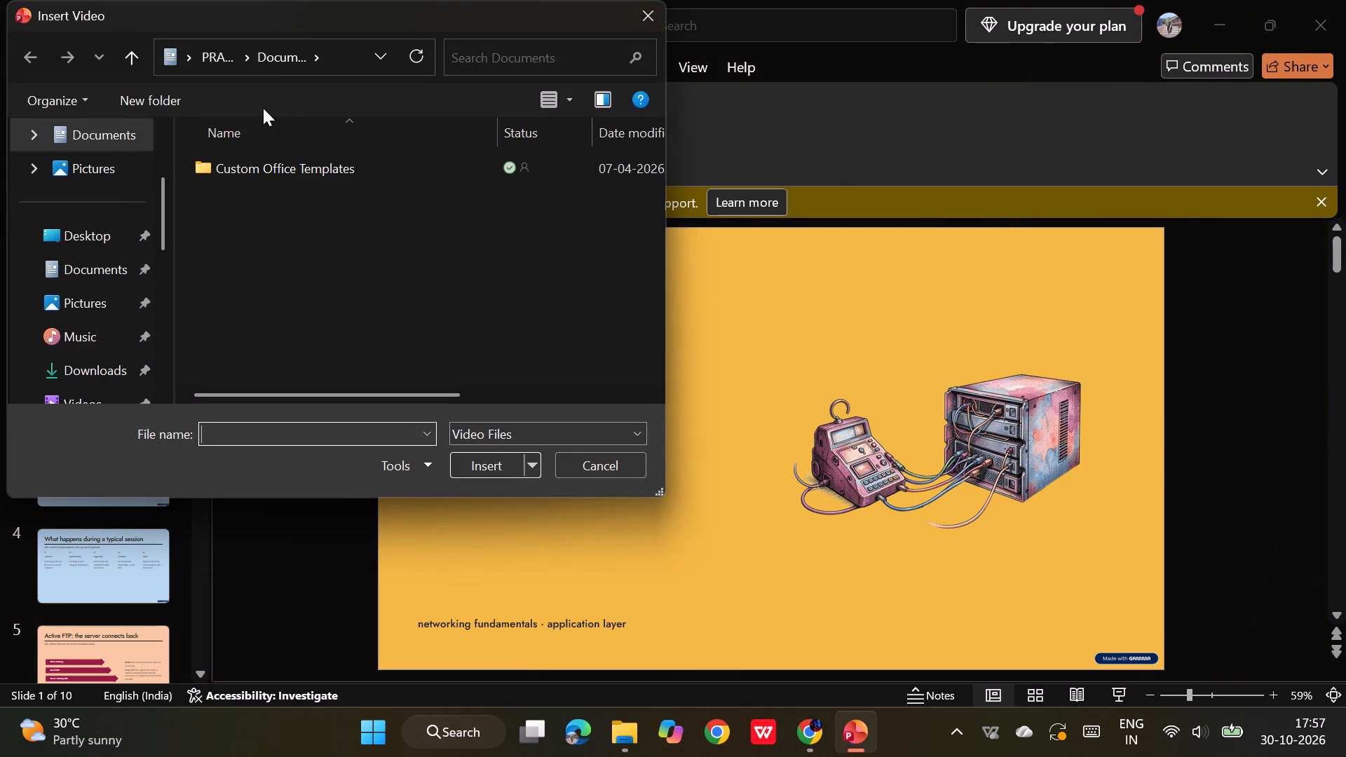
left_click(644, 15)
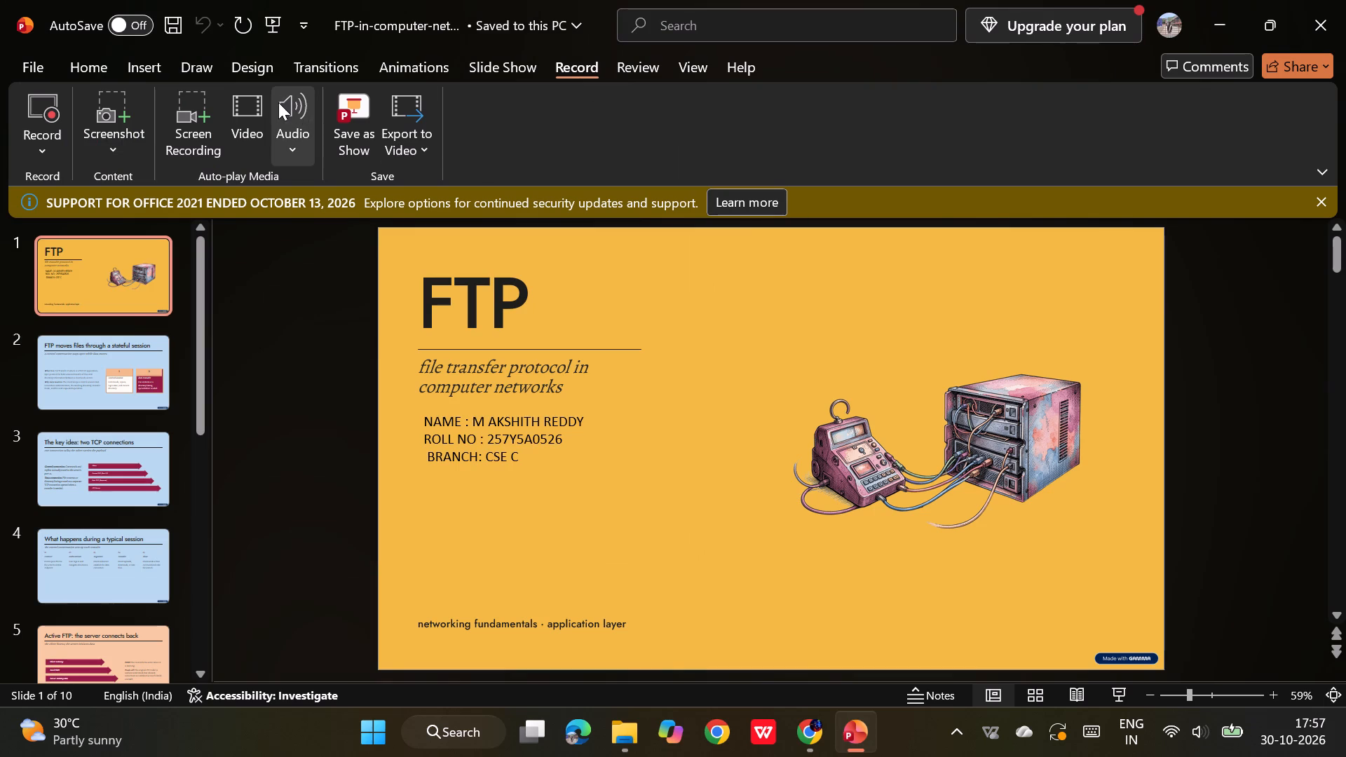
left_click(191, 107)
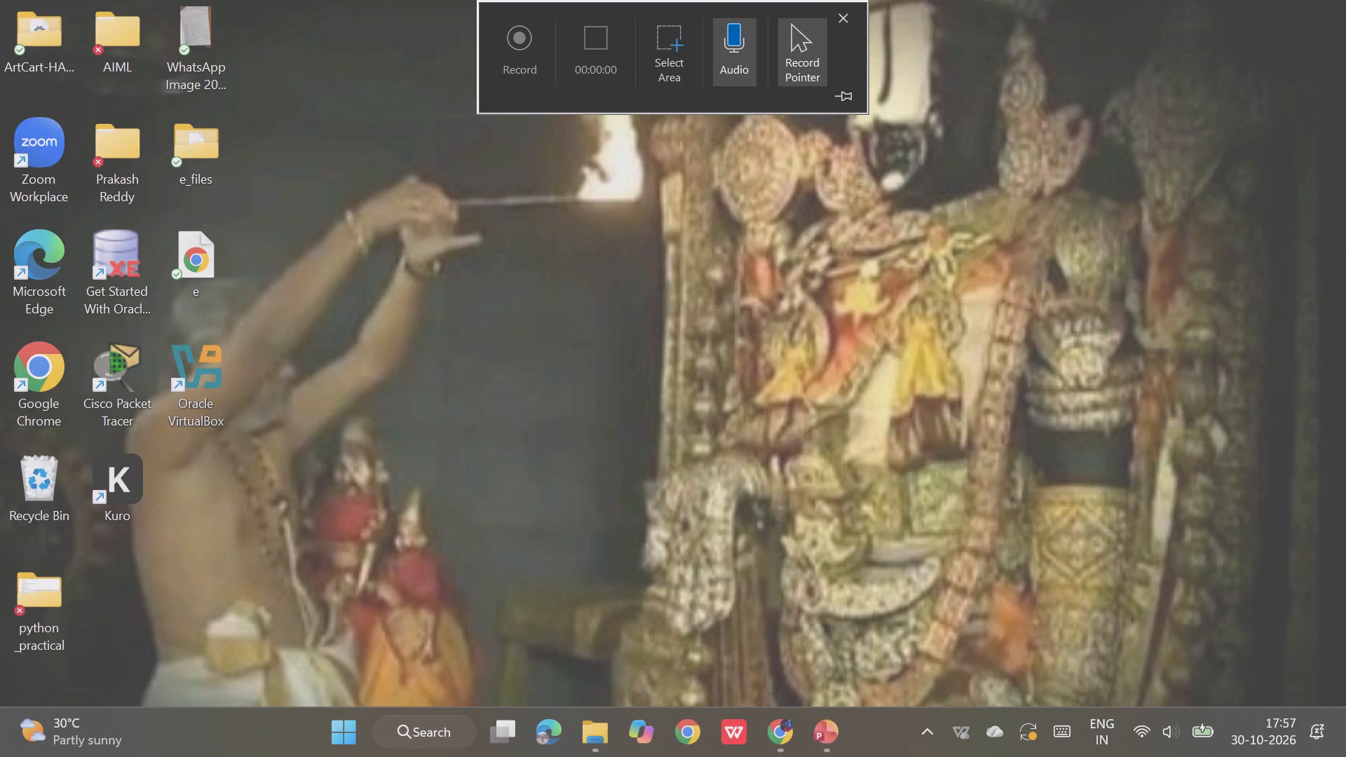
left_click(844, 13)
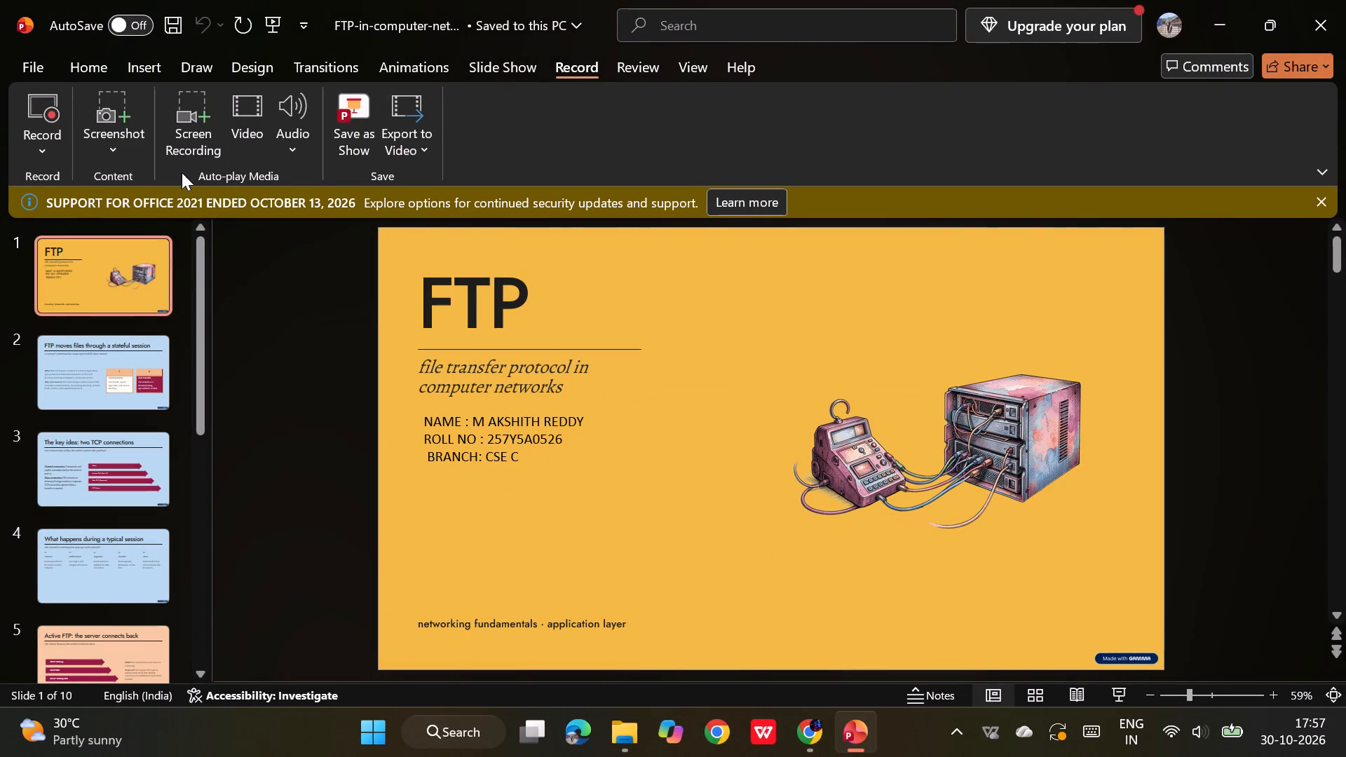
Open the slide recording view starting from the current slide.
left_click(37, 146)
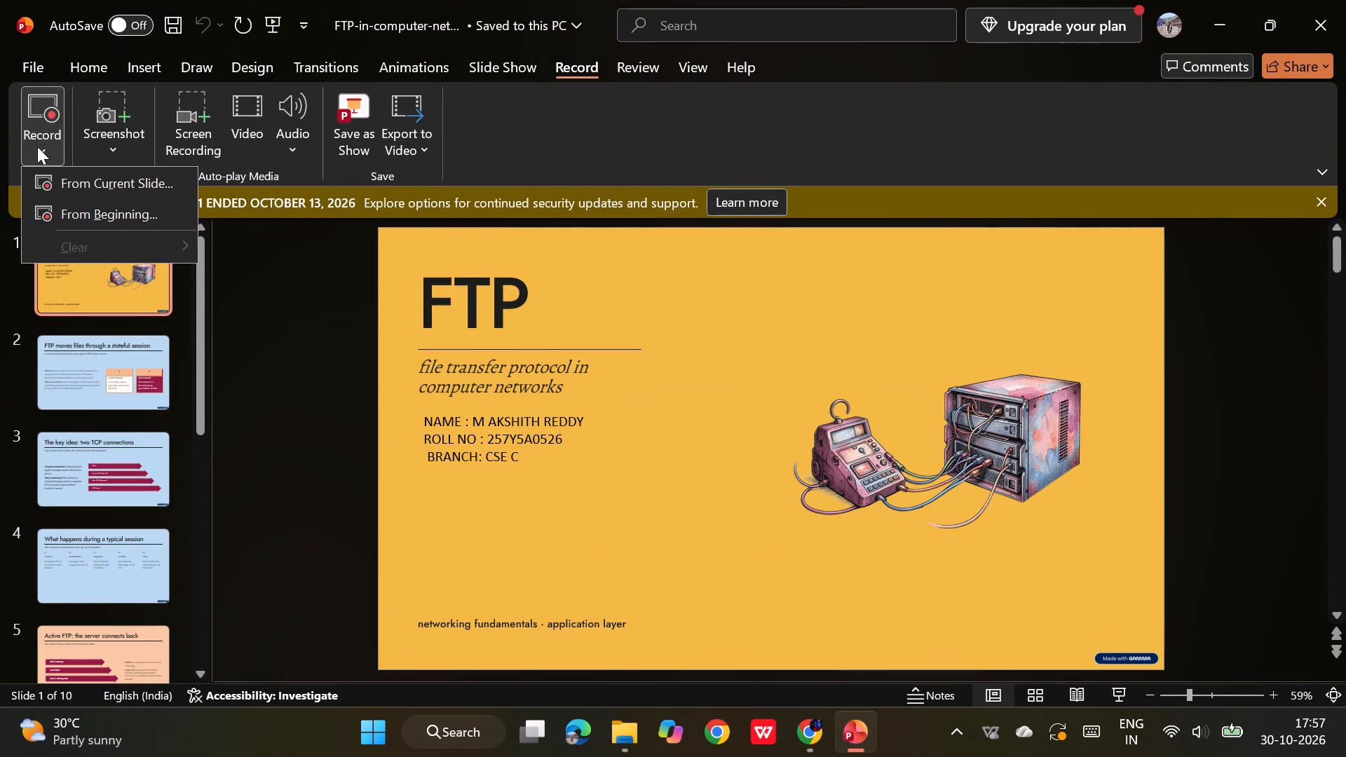
left_click(74, 185)
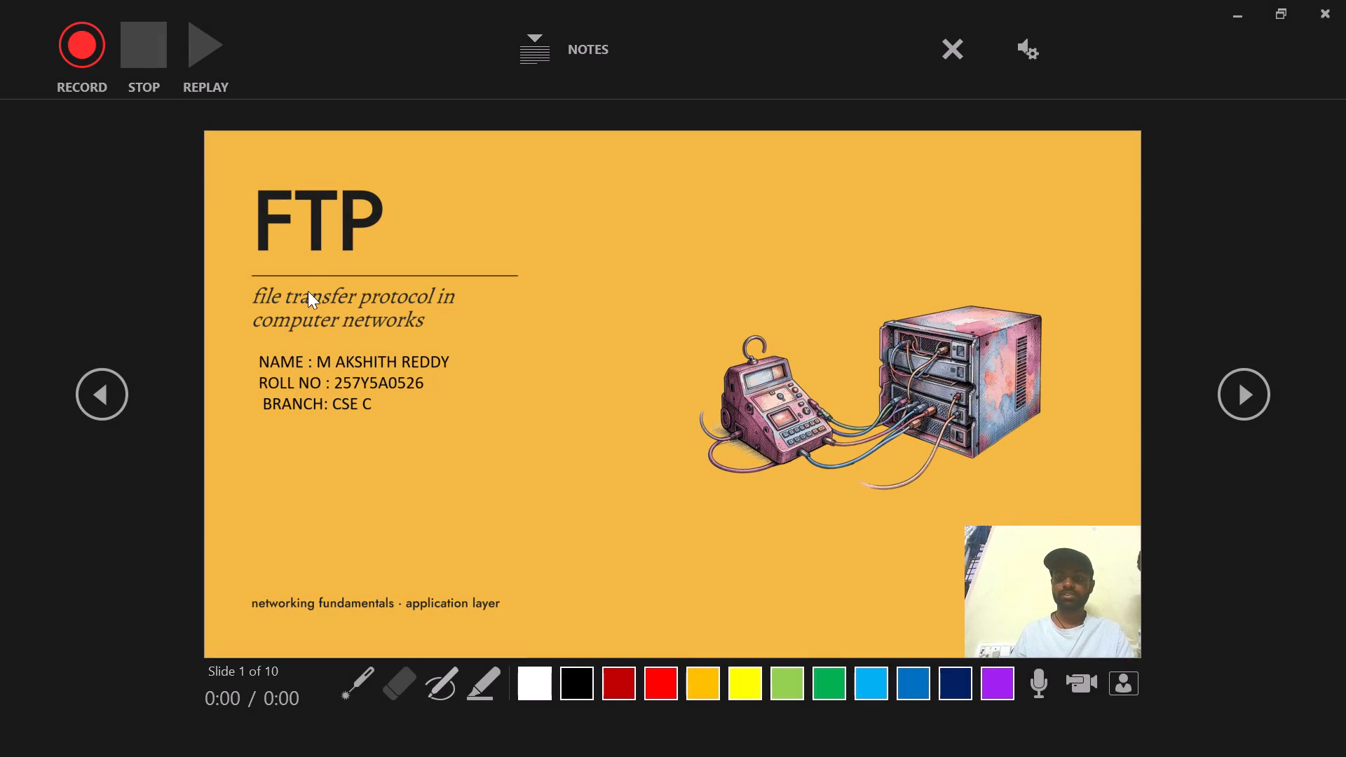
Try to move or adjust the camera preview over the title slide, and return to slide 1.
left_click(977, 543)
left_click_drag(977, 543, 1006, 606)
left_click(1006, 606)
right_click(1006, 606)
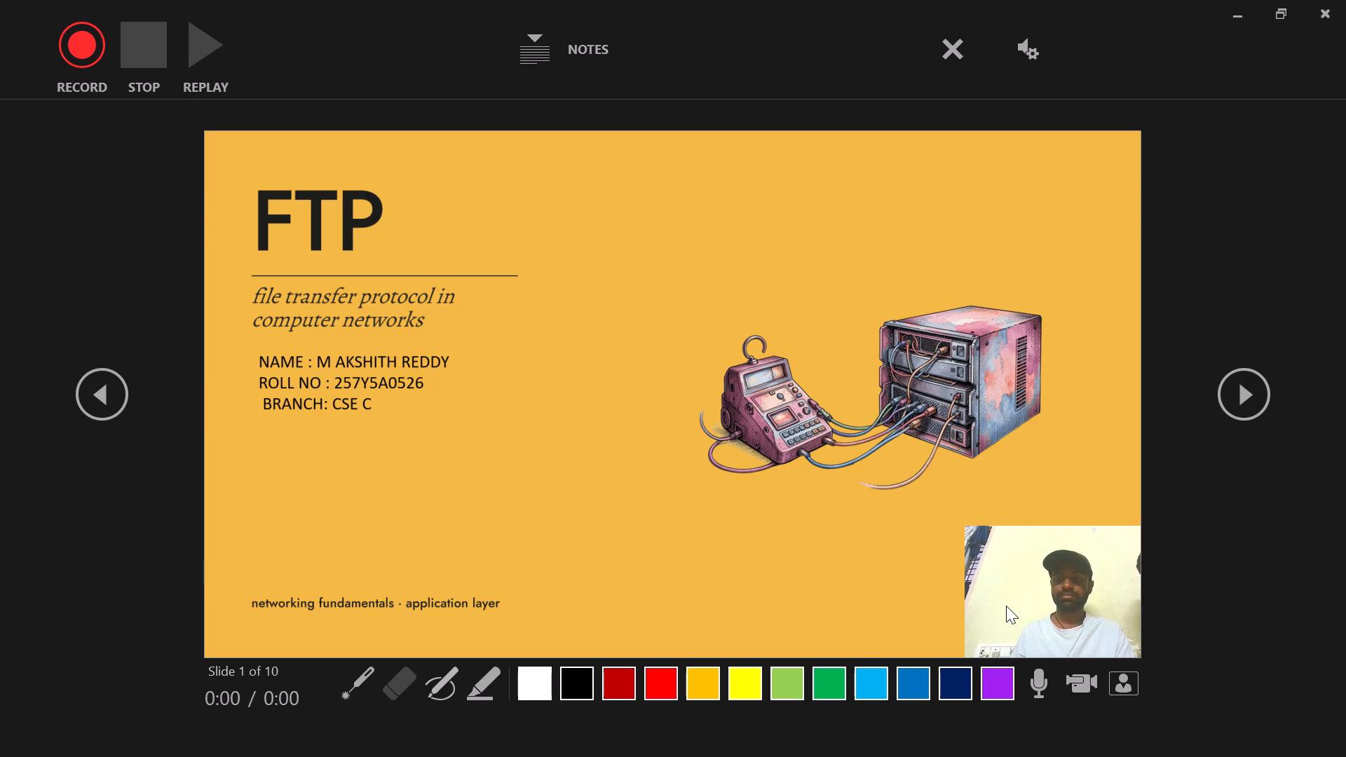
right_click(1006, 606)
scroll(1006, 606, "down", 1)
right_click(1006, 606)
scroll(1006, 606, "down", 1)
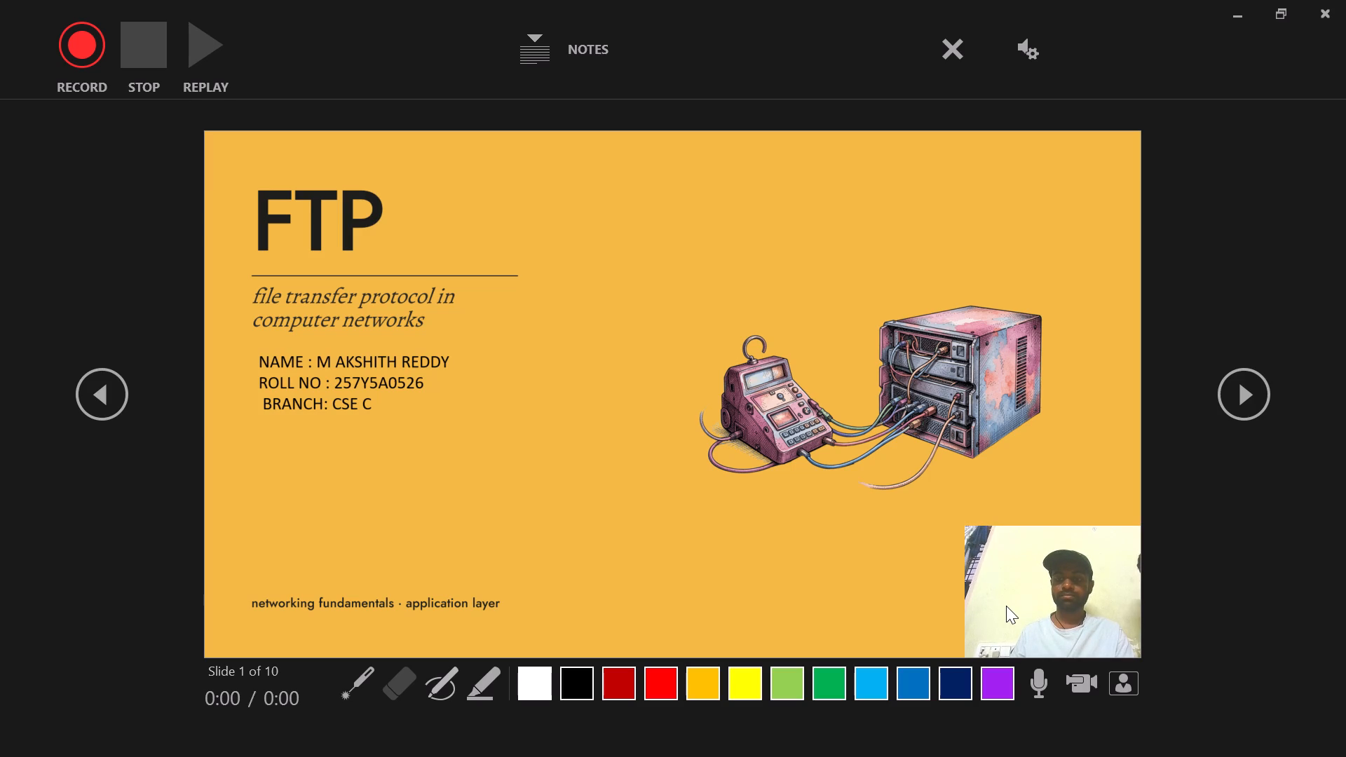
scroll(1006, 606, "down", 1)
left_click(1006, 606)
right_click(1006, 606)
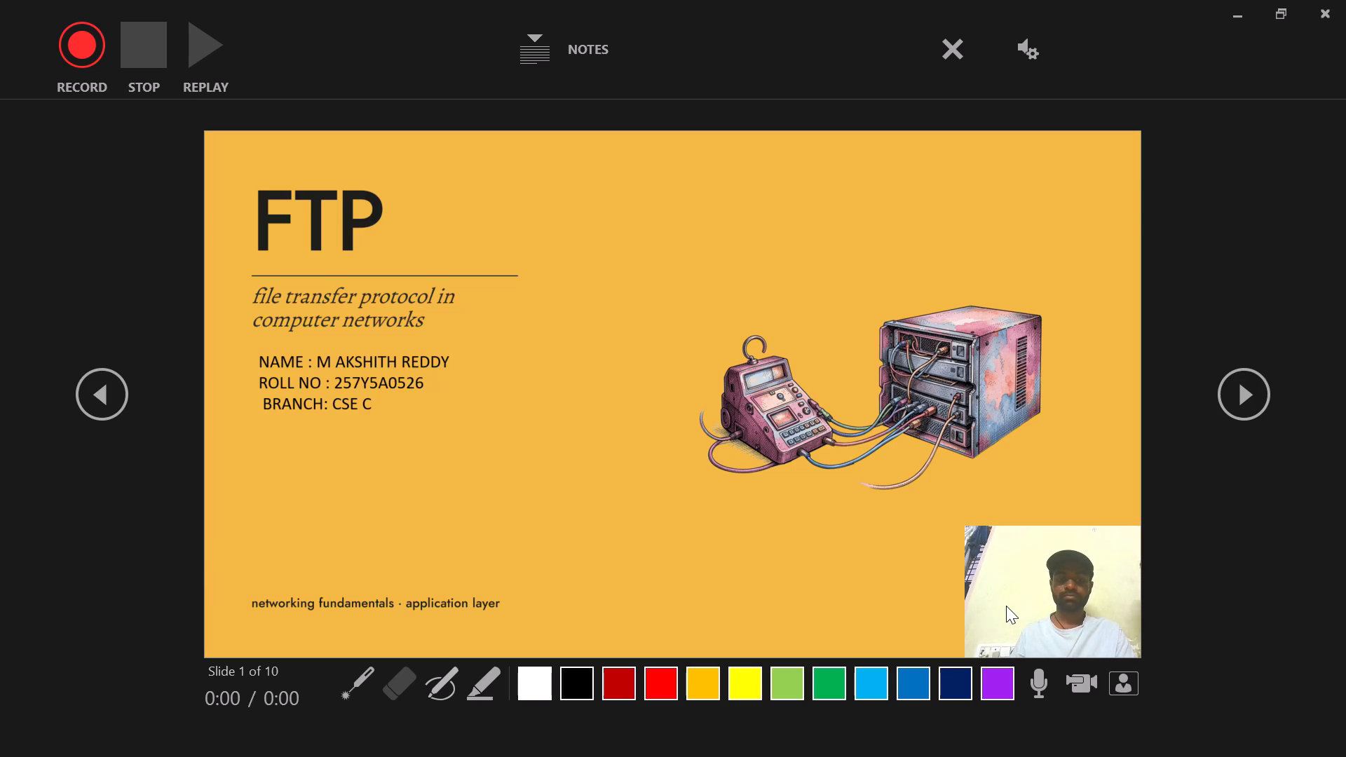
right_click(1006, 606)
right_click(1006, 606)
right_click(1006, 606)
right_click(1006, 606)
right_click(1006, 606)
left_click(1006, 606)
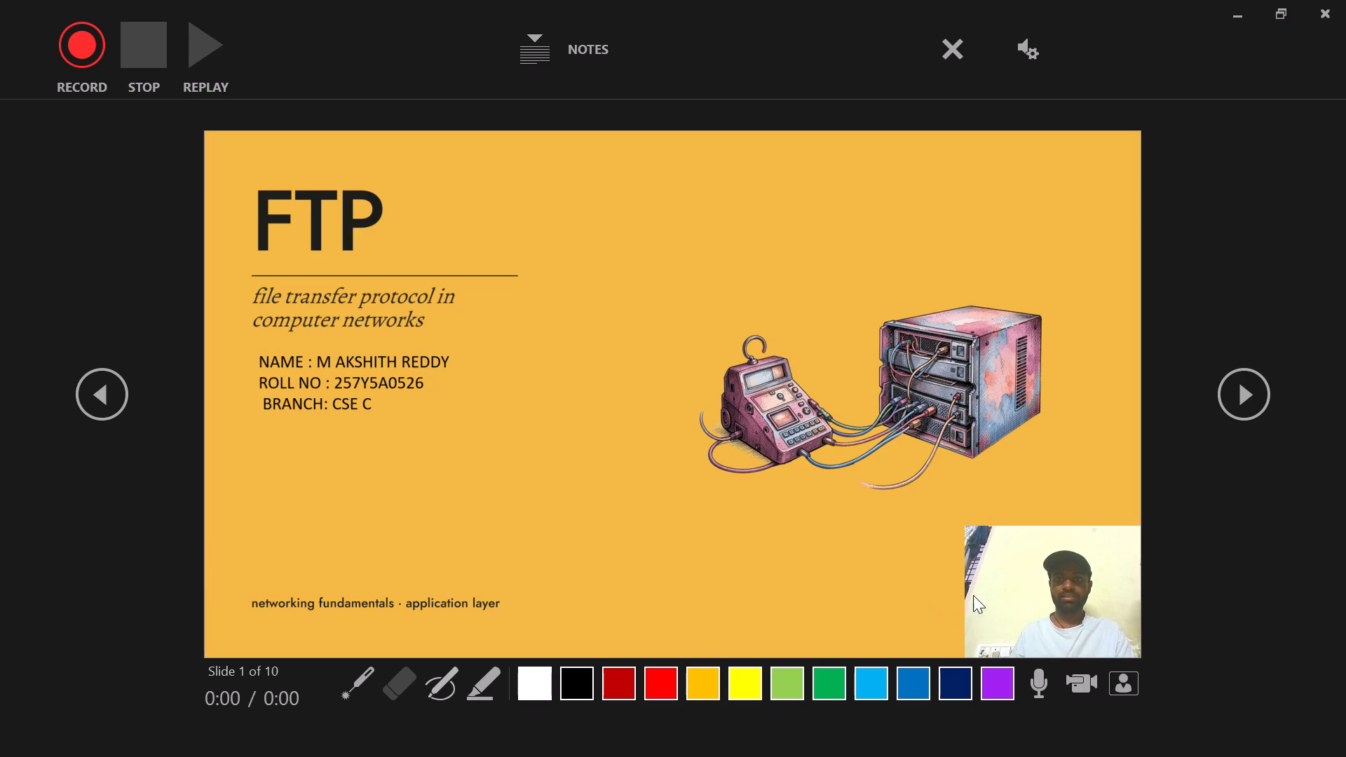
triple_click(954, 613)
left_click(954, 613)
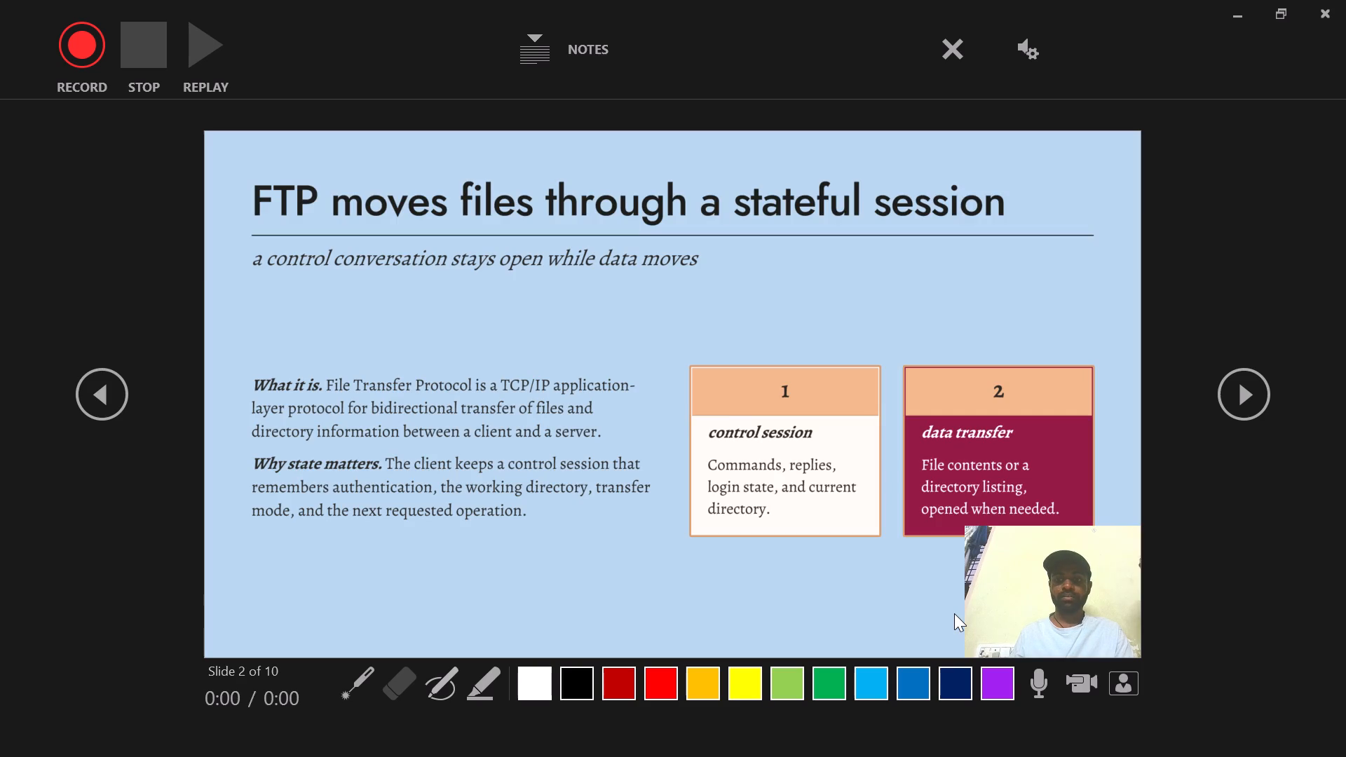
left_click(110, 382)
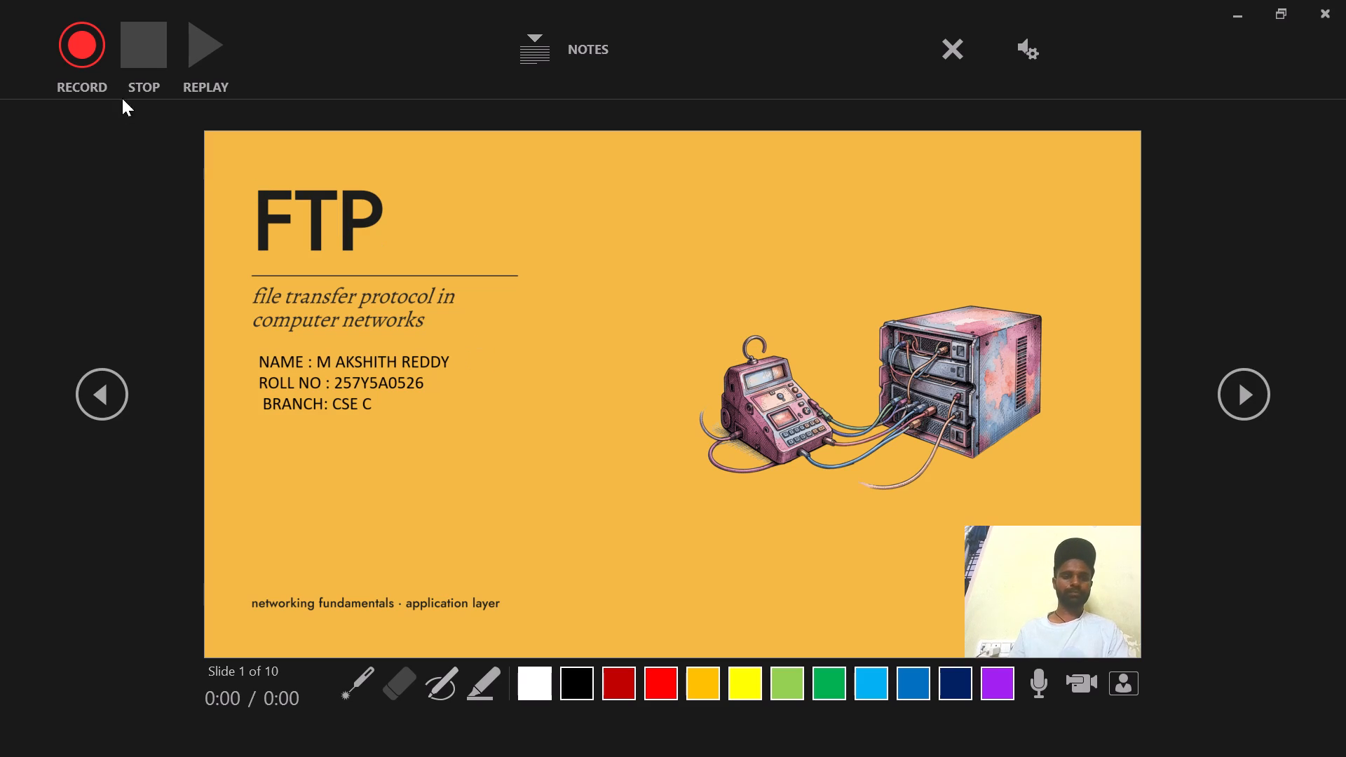
Record slide 1 with the camera view, continue the recording on slide 2, and pause it there.
left_click(102, 70)
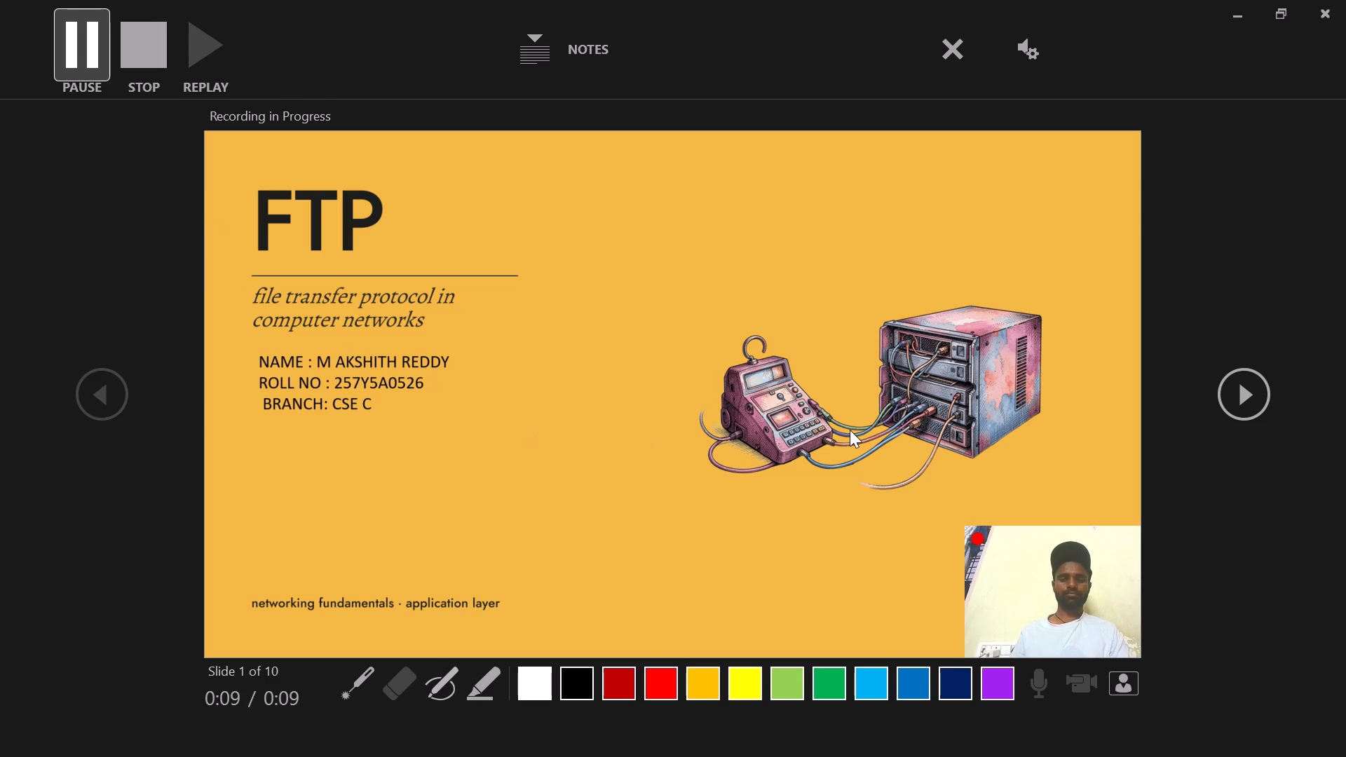
left_click(1243, 398)
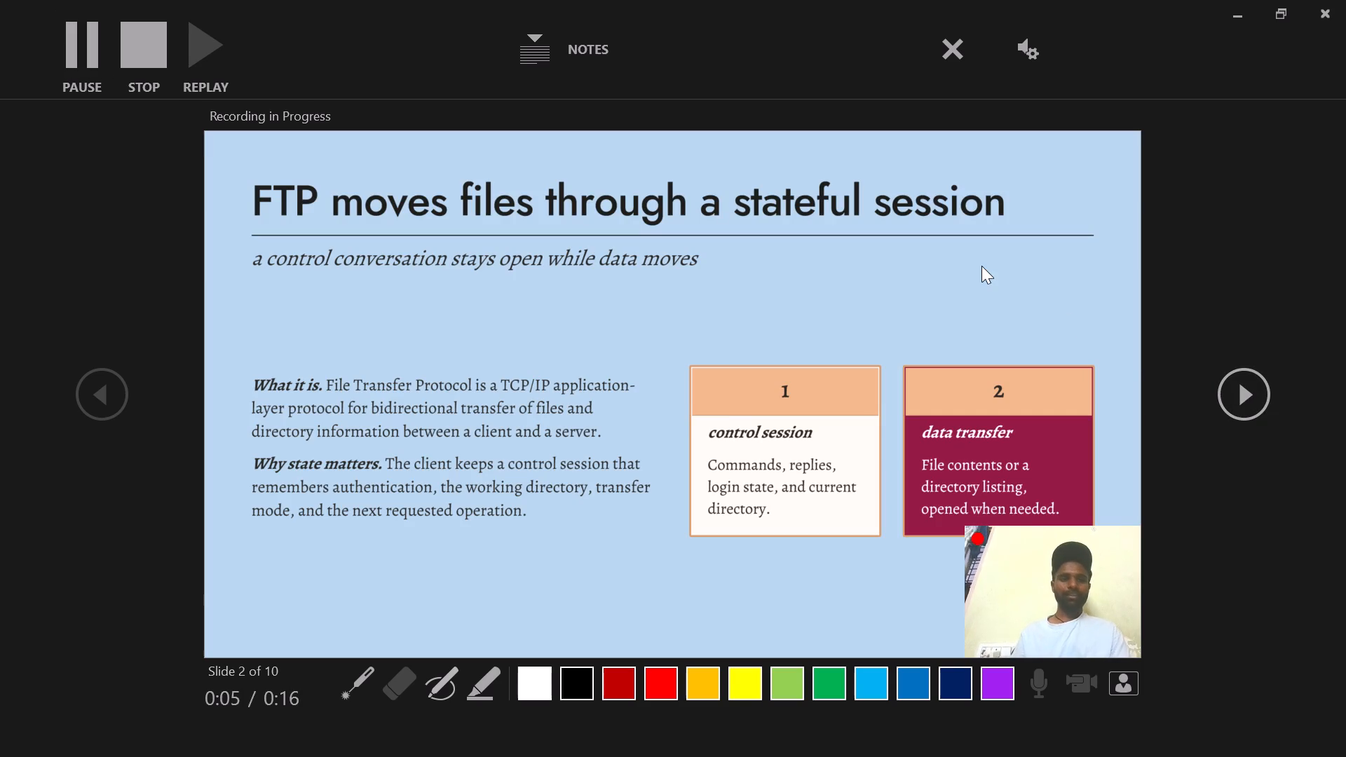
left_click(76, 46)
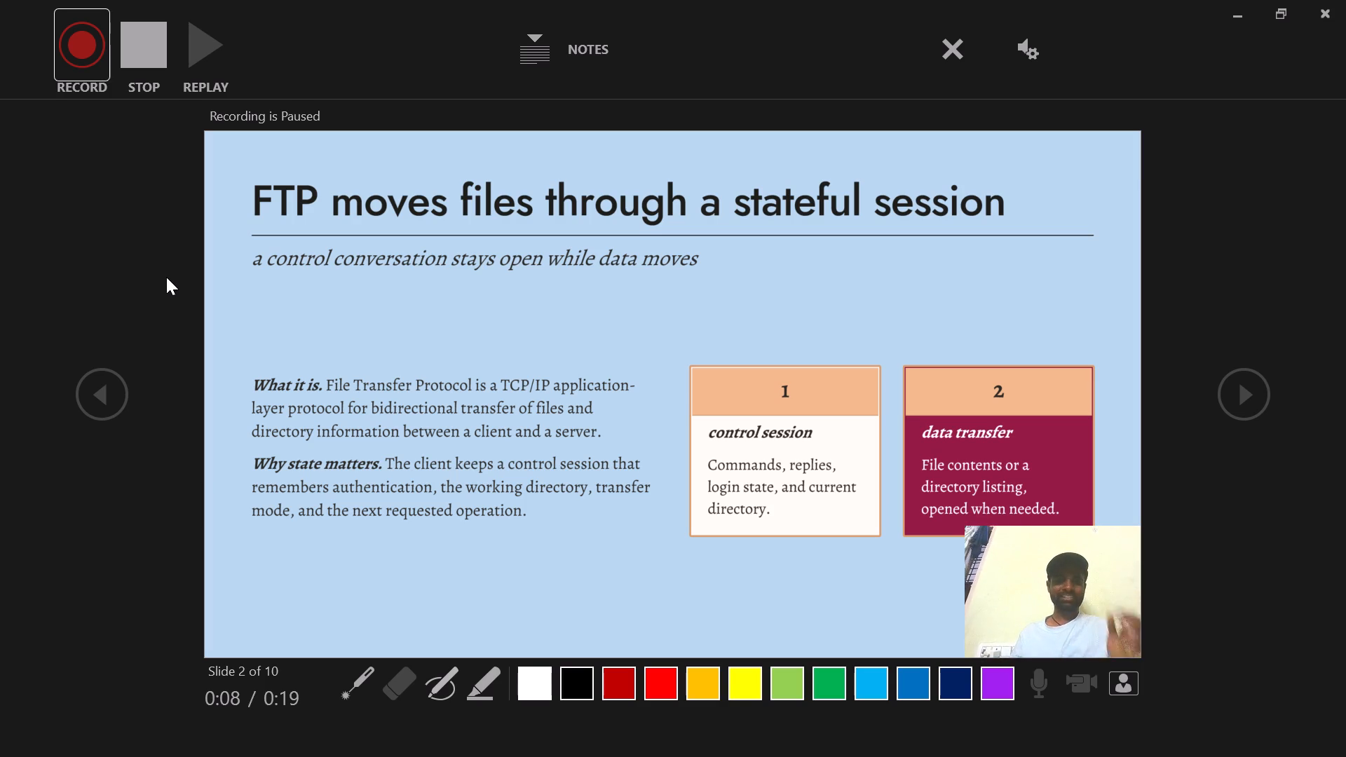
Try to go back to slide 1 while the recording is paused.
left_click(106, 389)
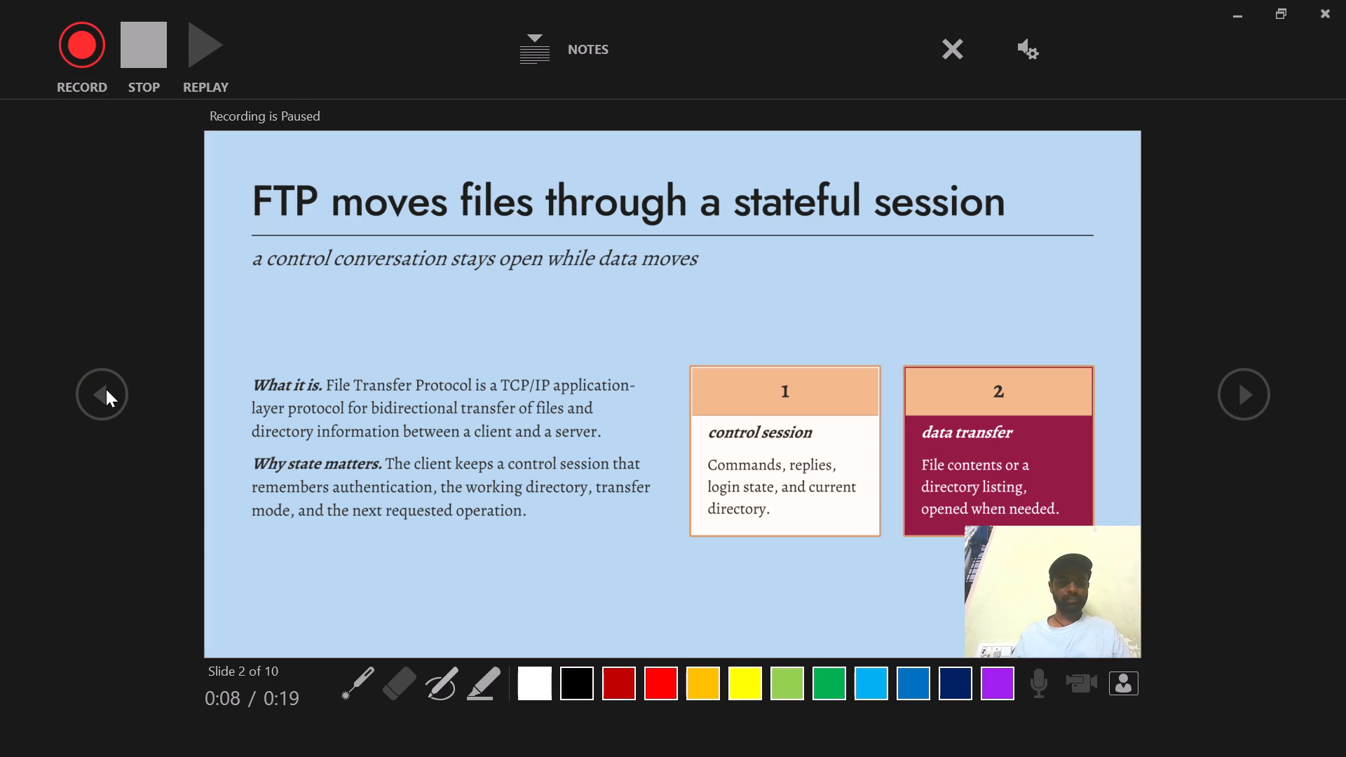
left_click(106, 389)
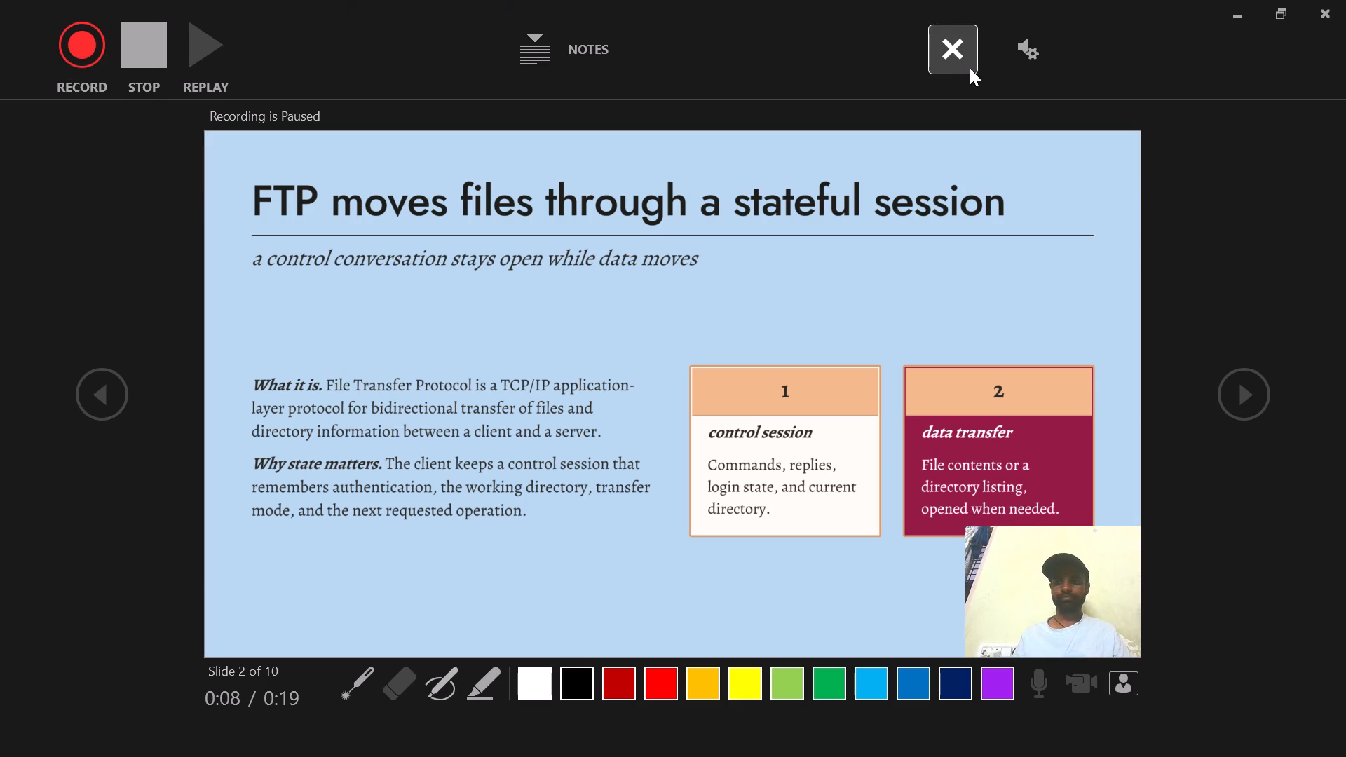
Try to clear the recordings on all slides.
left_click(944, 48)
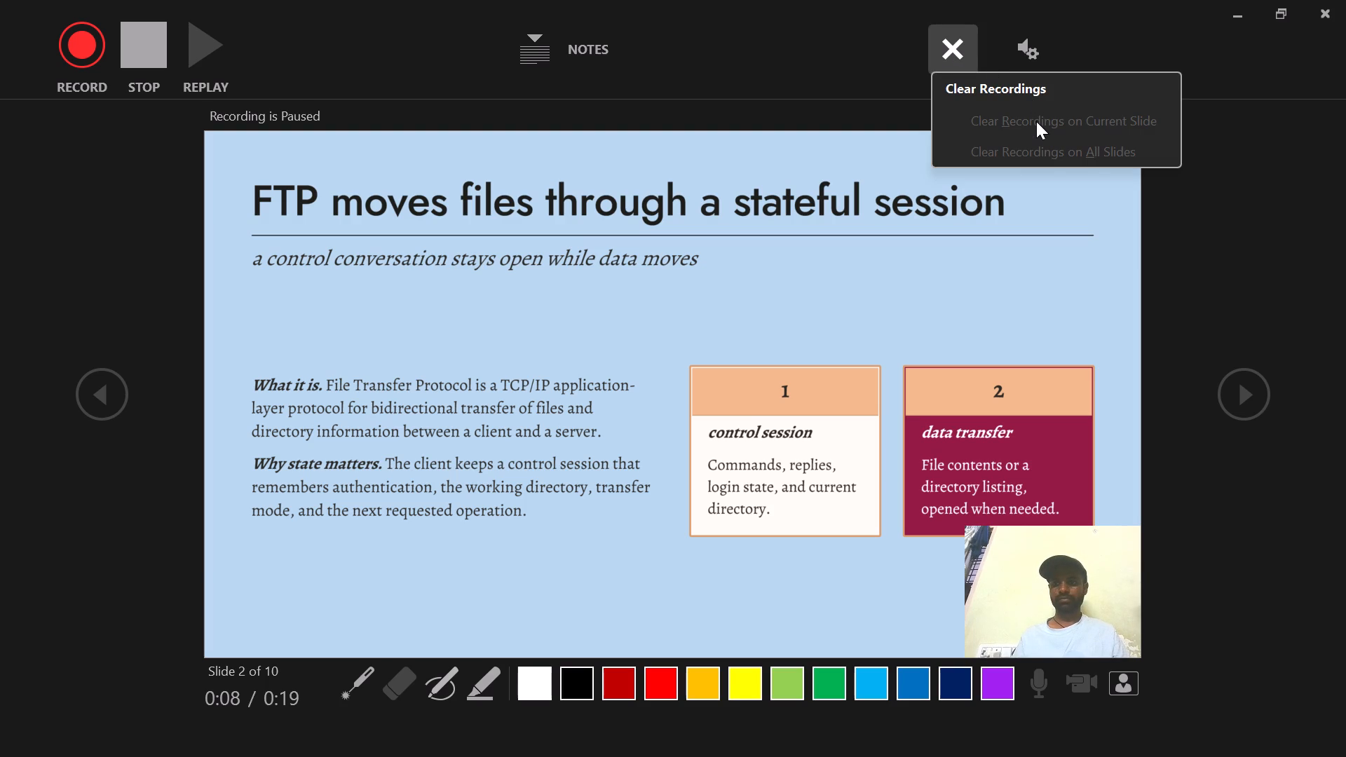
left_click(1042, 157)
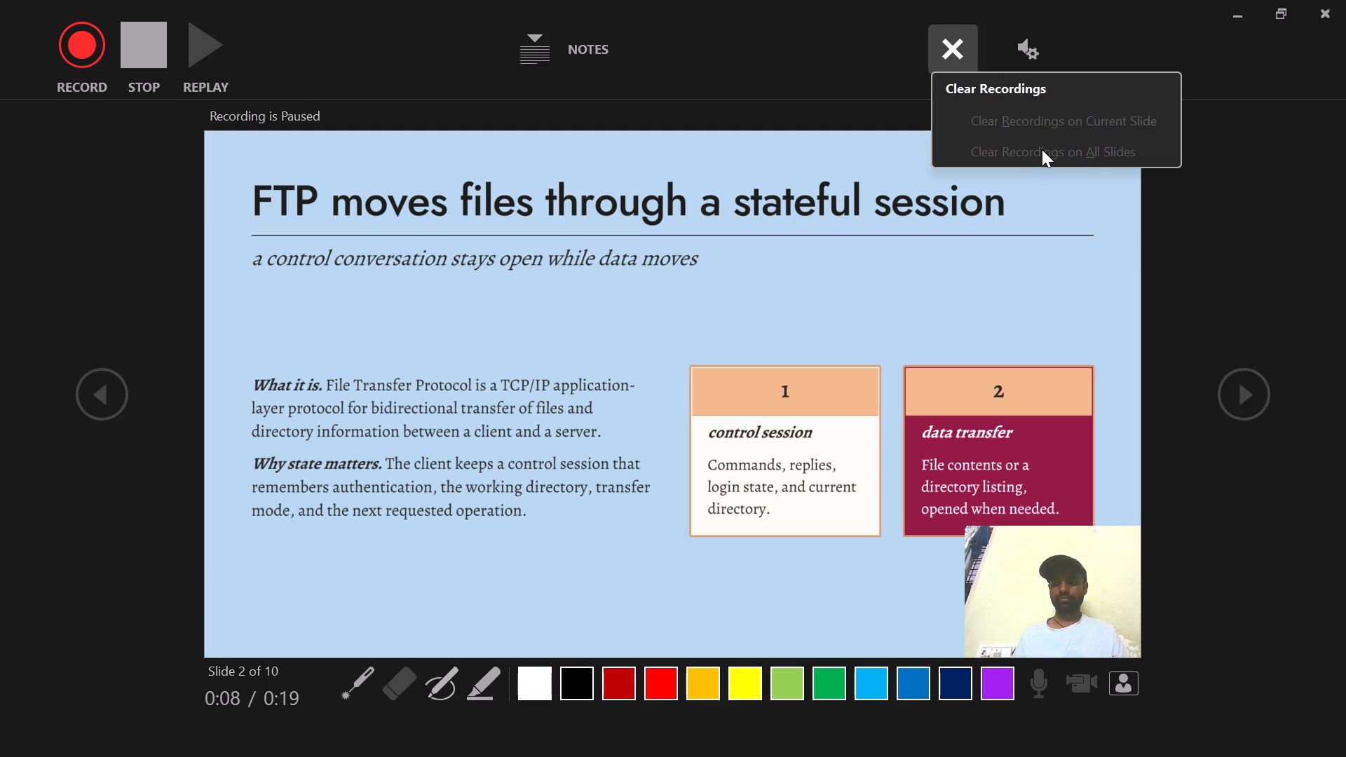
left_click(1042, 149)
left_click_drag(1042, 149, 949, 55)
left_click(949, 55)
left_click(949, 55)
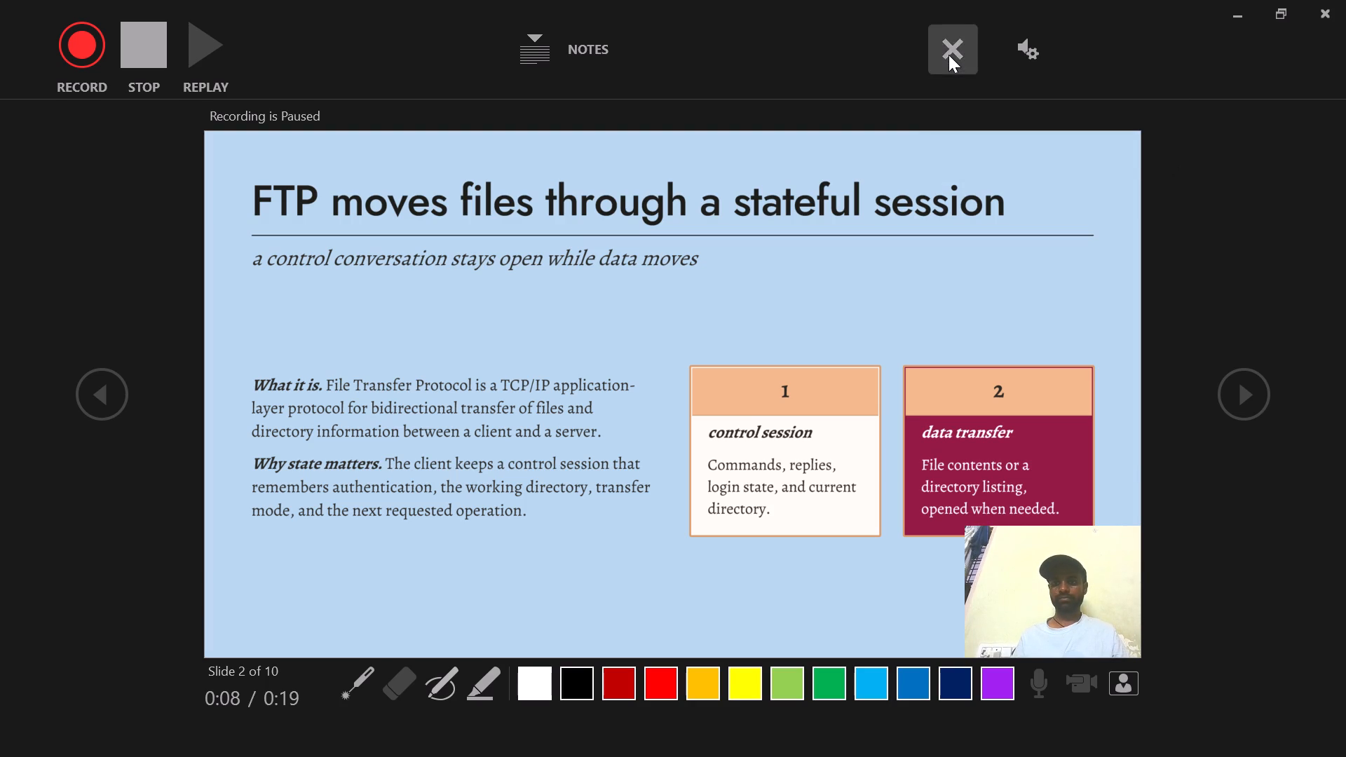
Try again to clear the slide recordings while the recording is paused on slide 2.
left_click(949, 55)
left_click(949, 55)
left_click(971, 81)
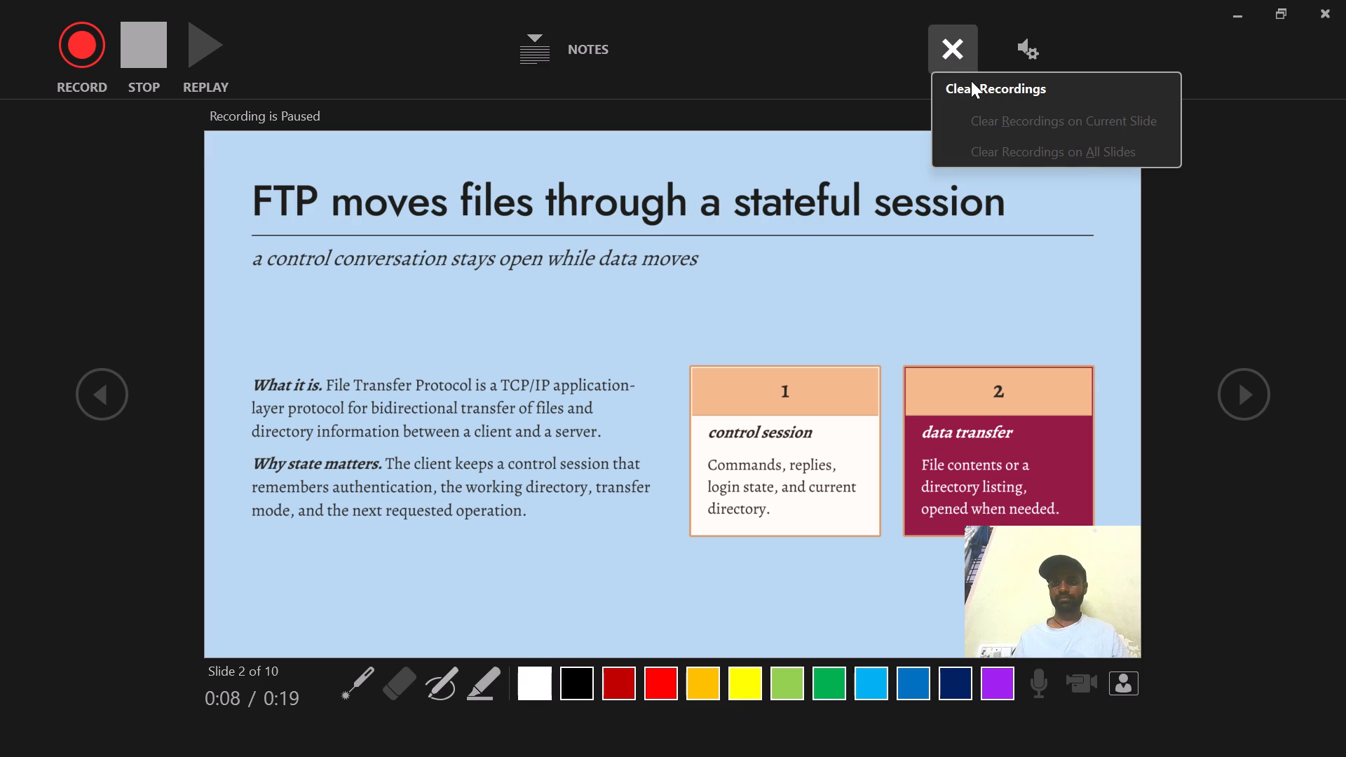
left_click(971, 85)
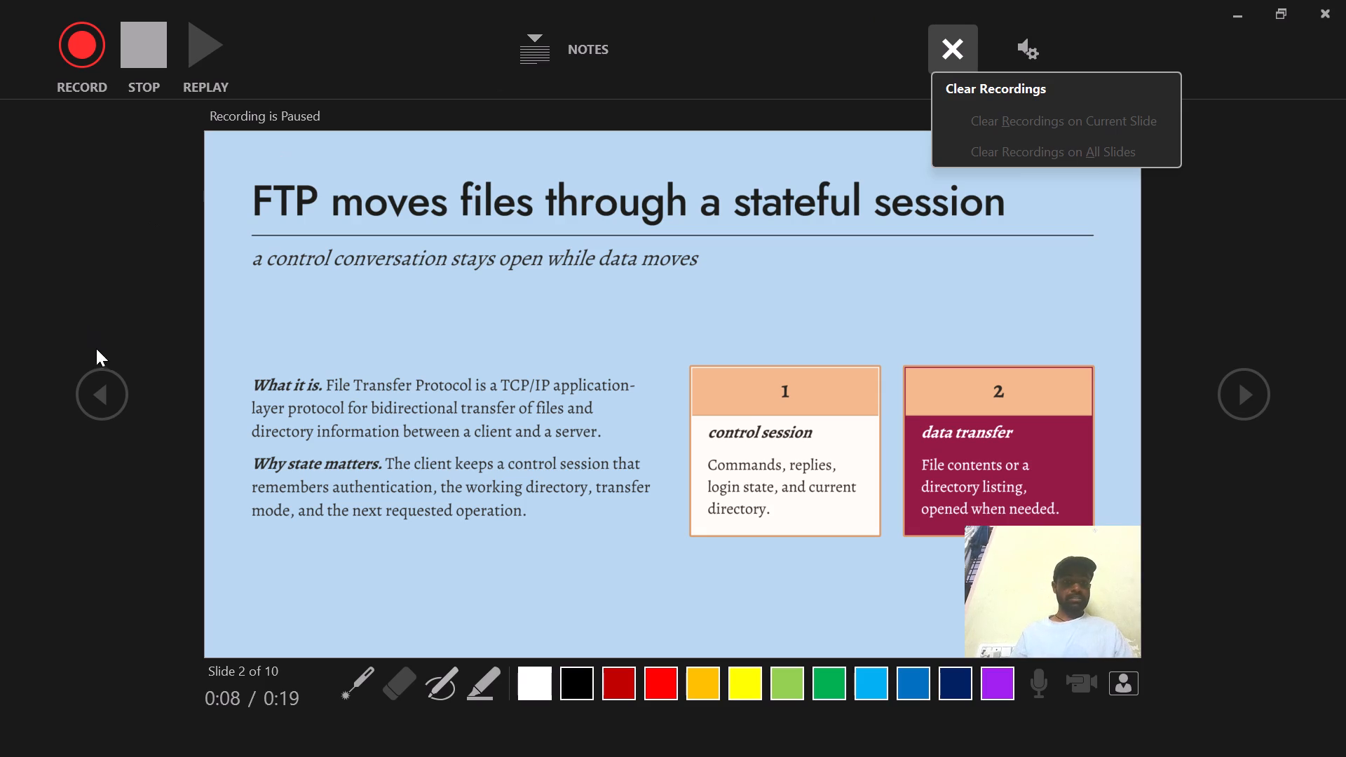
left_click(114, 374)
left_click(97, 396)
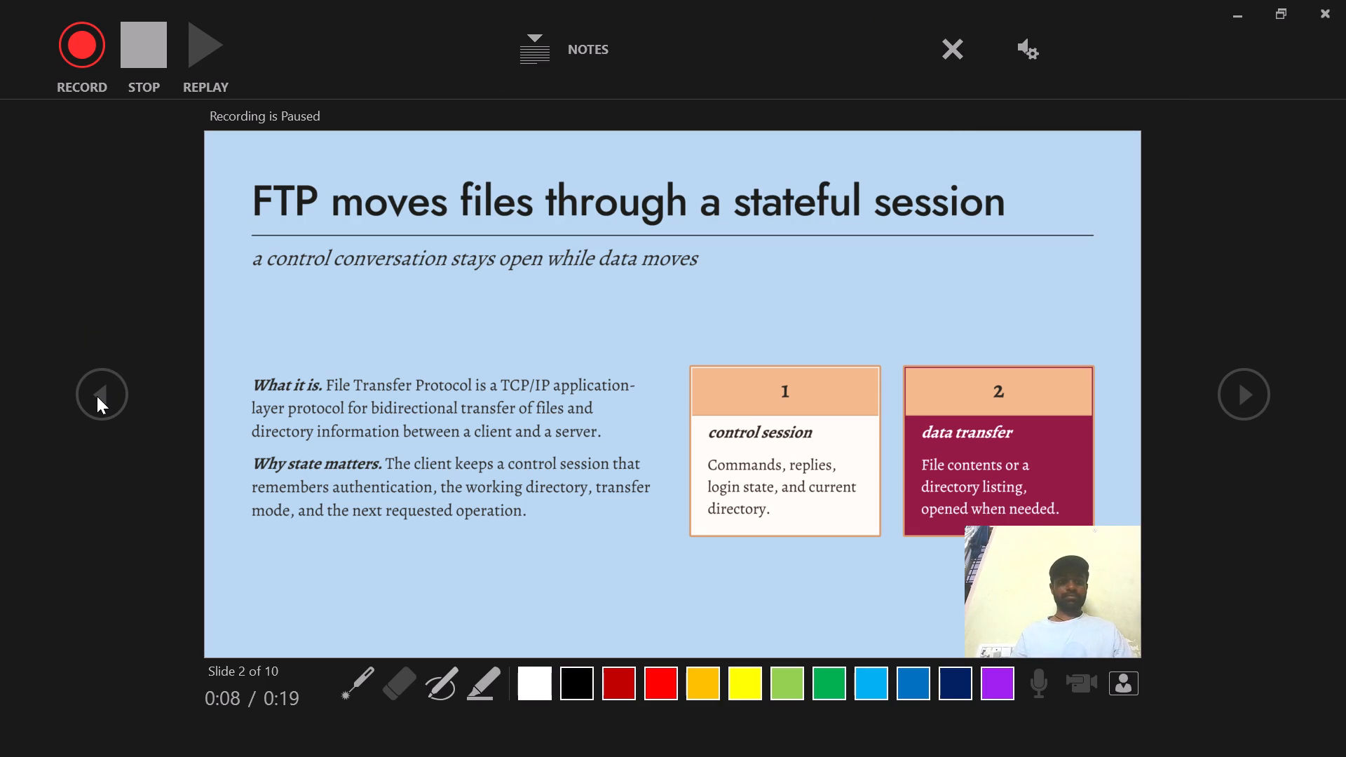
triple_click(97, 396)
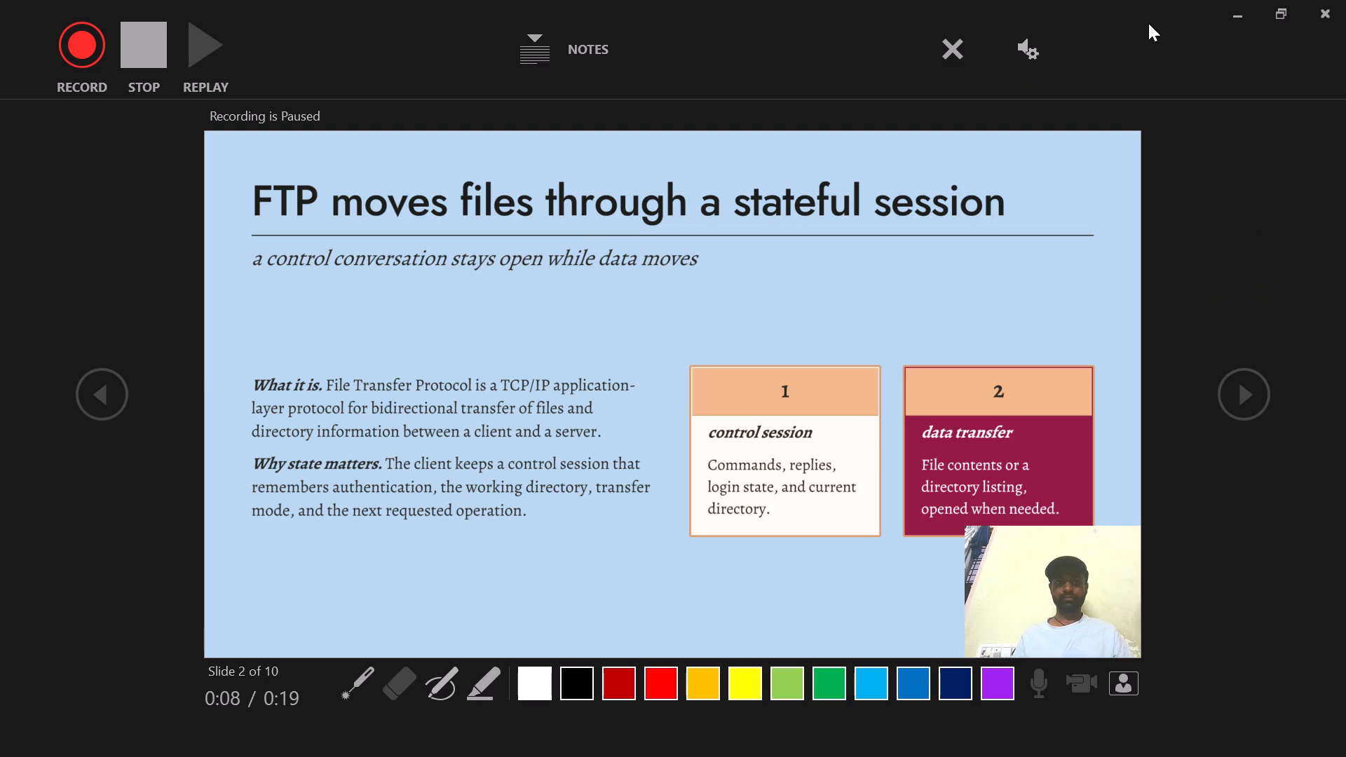
Exit the recording view and close the presentation without saving, discarding the recorded takes.
double_click(1310, 13)
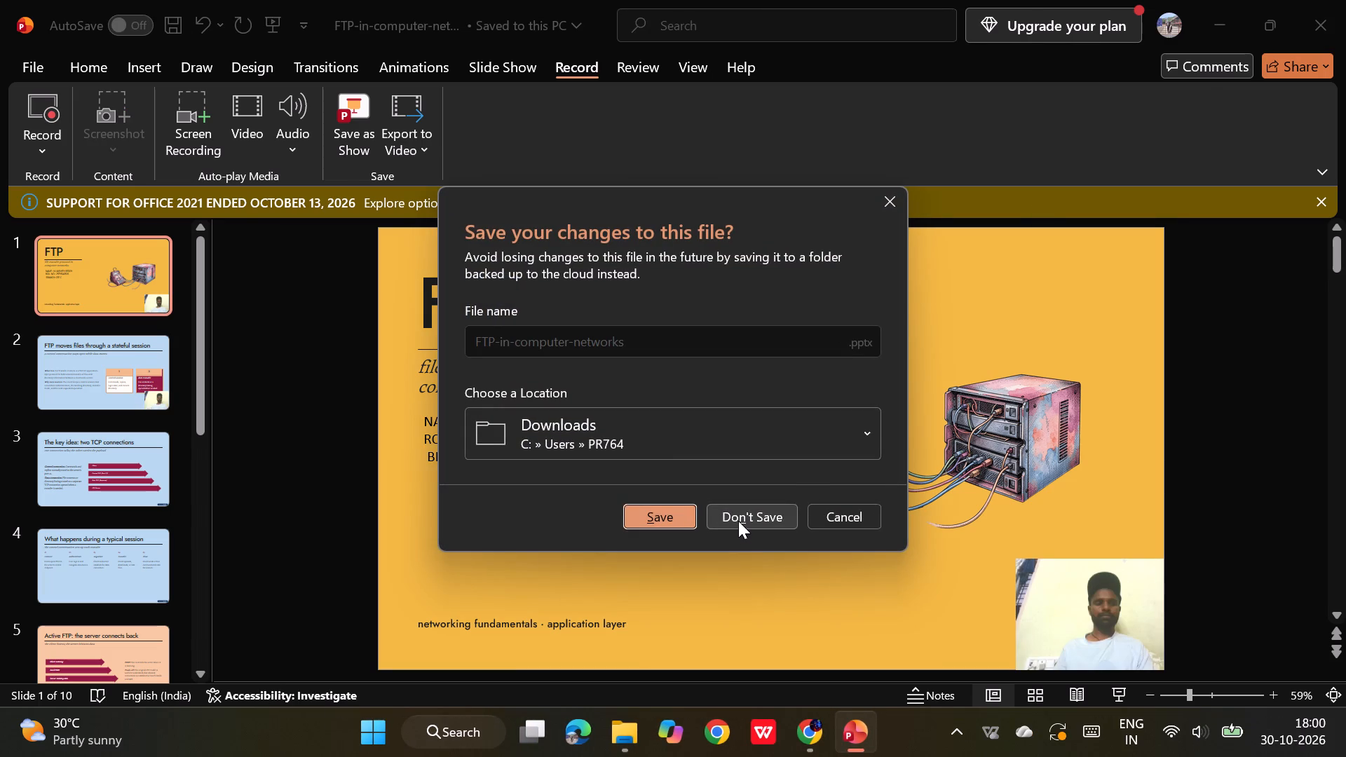
left_click(738, 521)
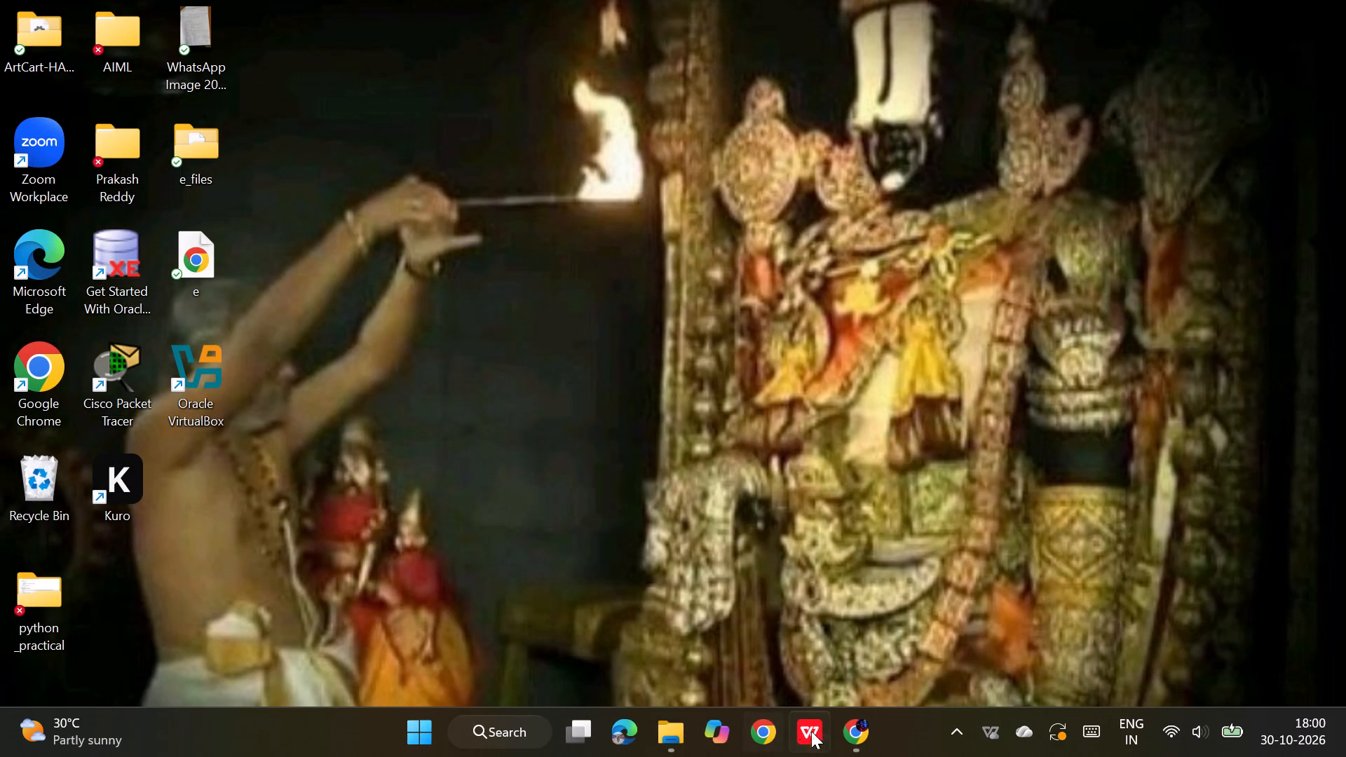
Relaunch PowerPoint and reopen the recent FTP-in-computer-networks presentation from Downloads.
left_click(475, 719)
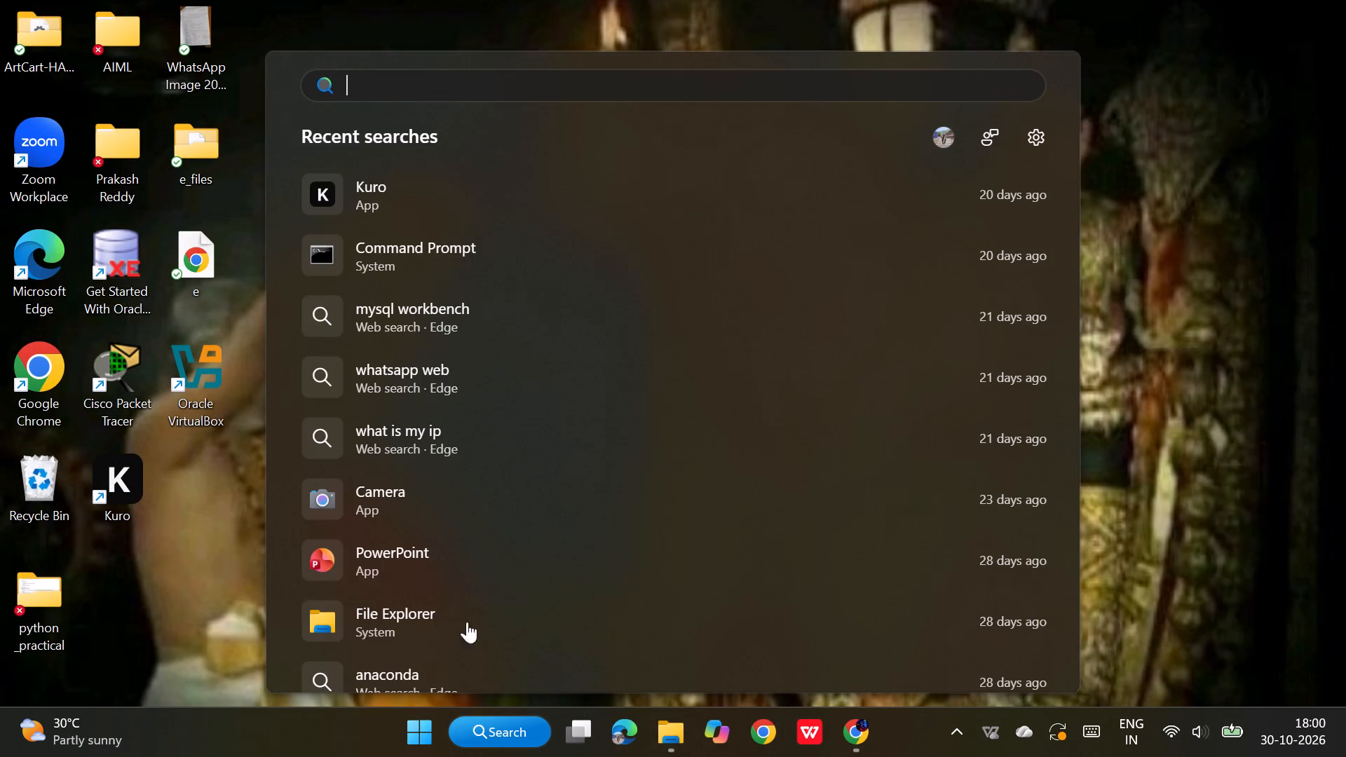
double_click(455, 558)
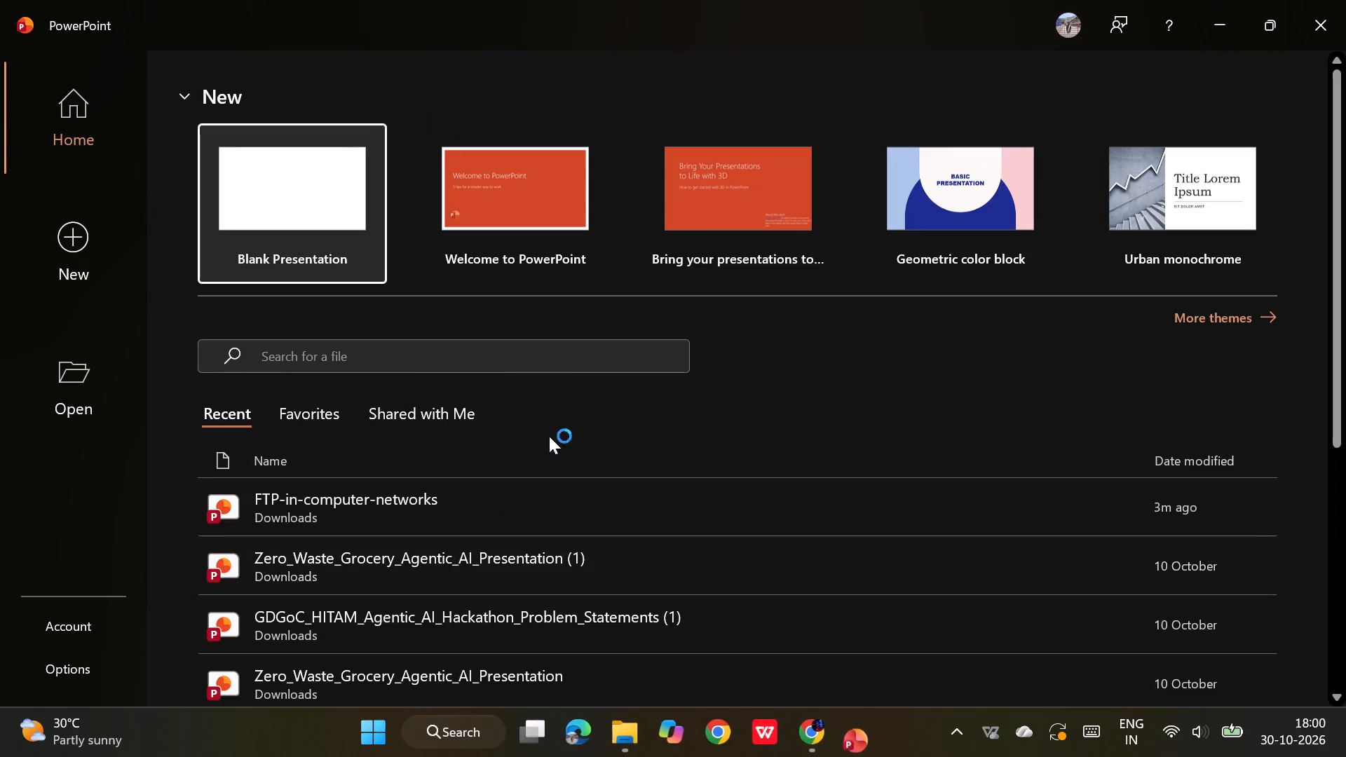
left_click(97, 366)
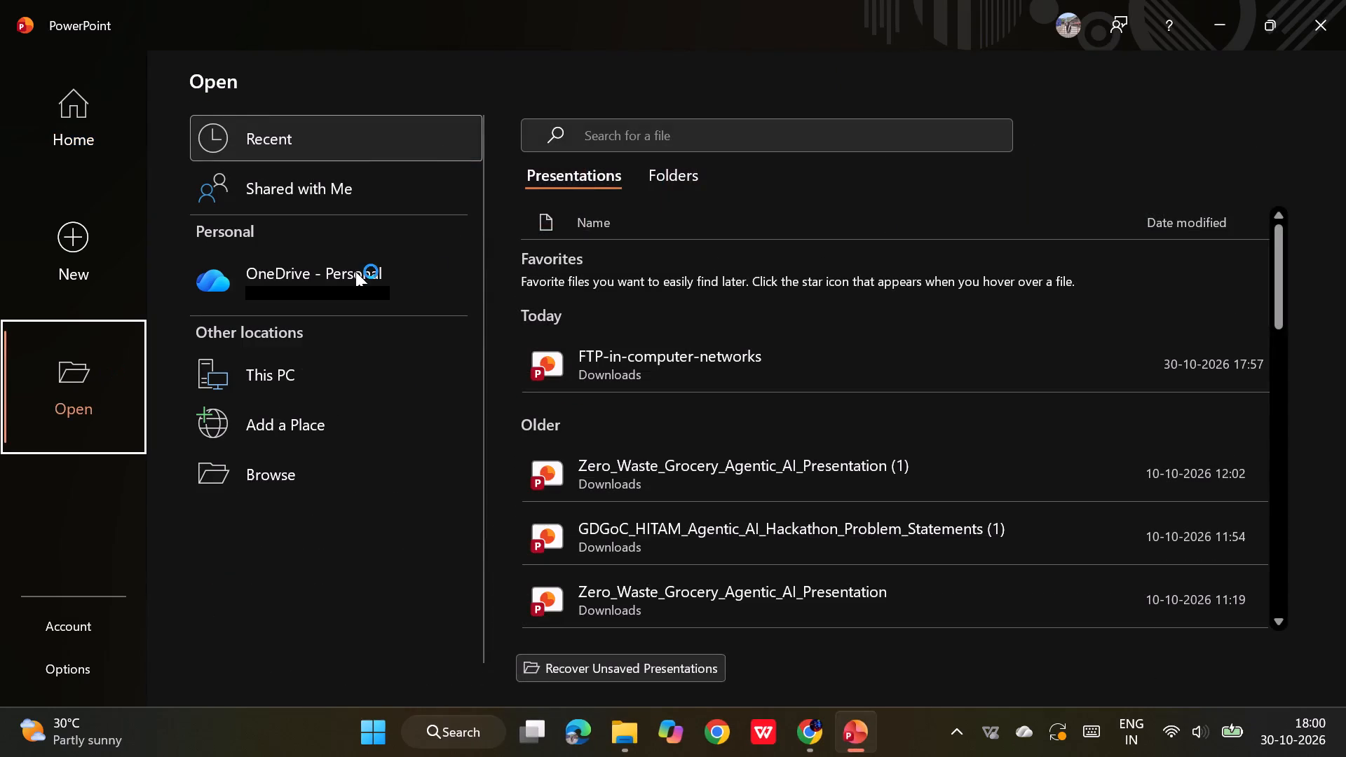
left_click(644, 352)
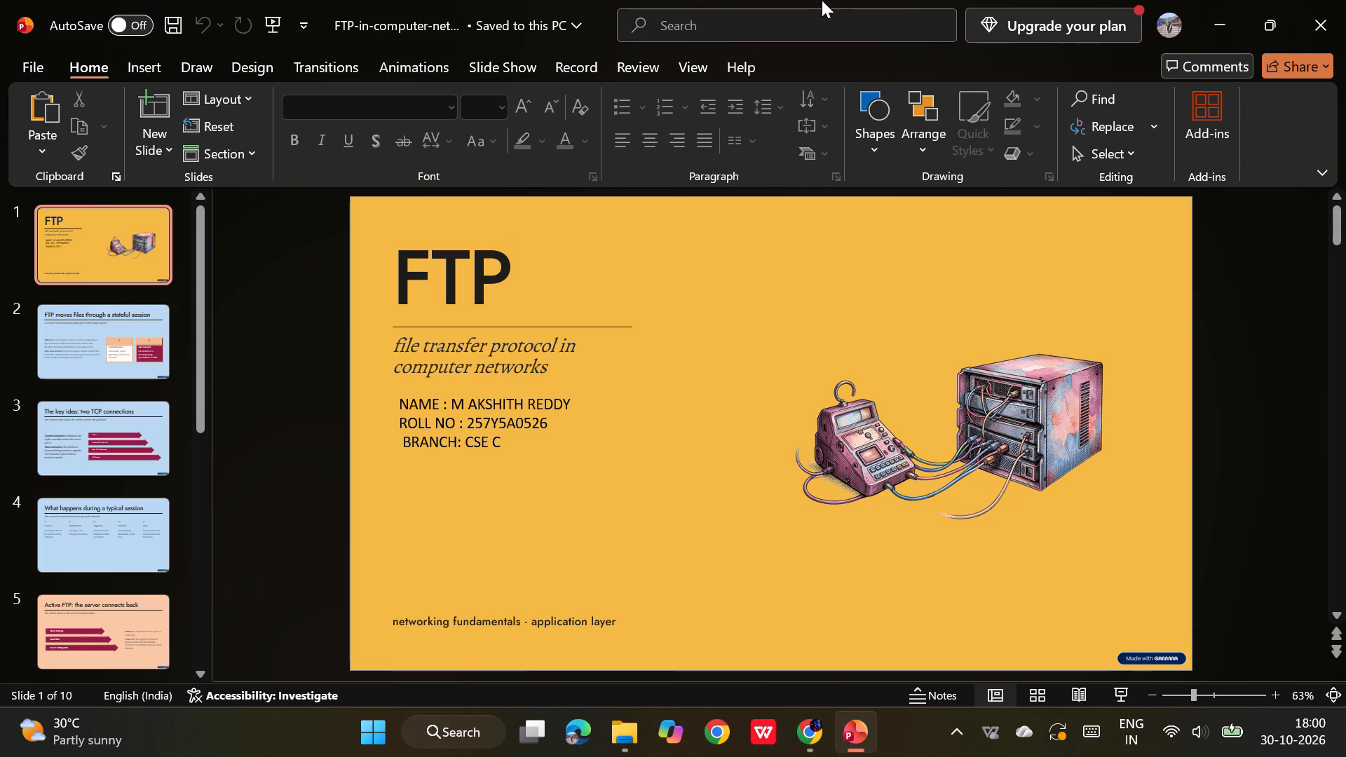
Start a new slide recording with the camera view from slide 1, record slides 1 to 3, and continue to slide 4.
left_click(586, 68)
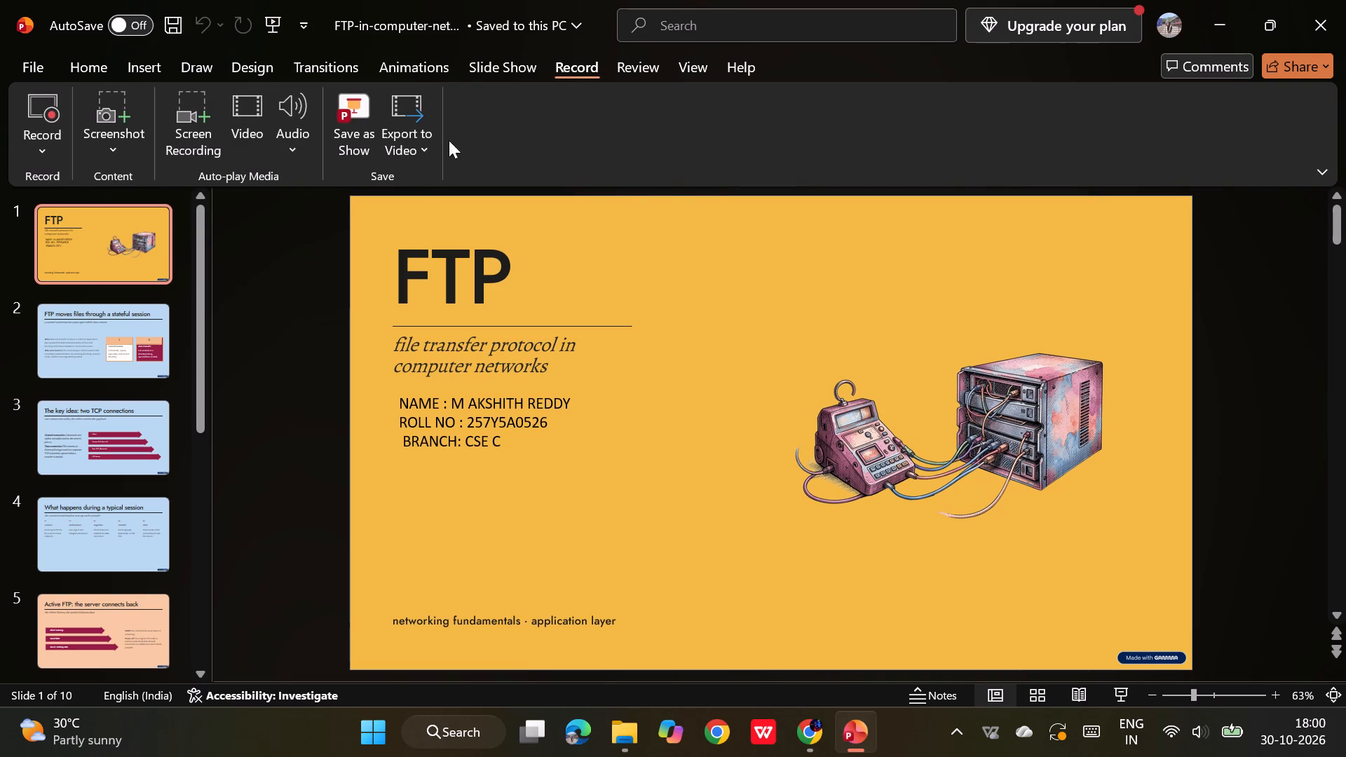
left_click(41, 122)
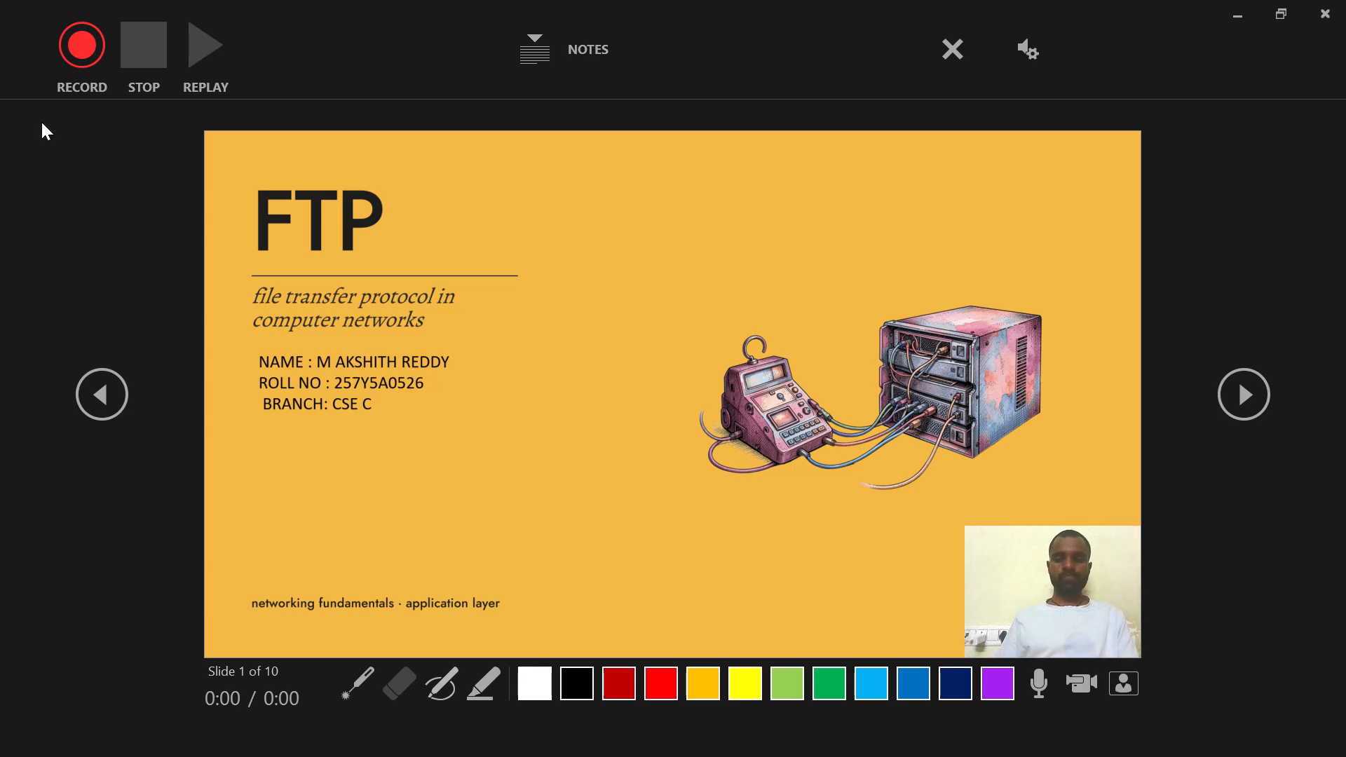
left_click(81, 49)
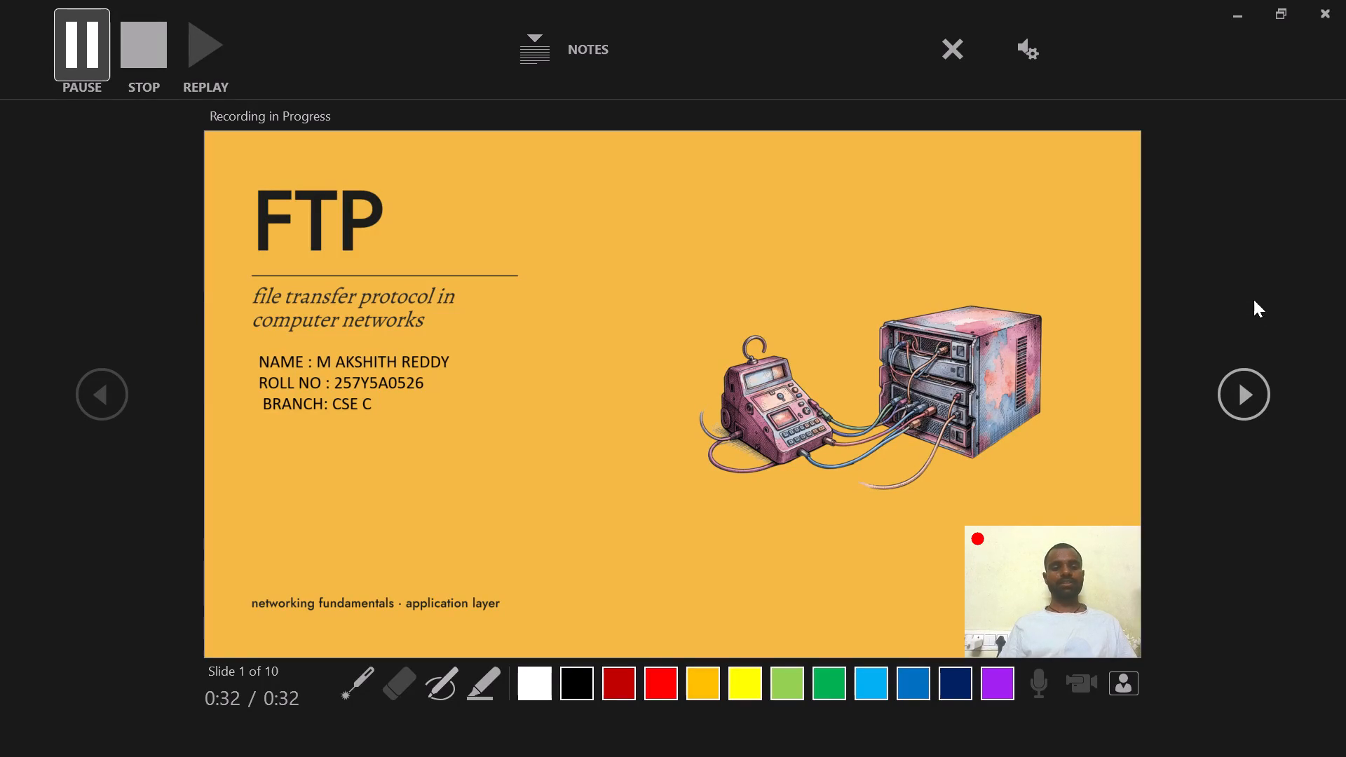
left_click(1253, 380)
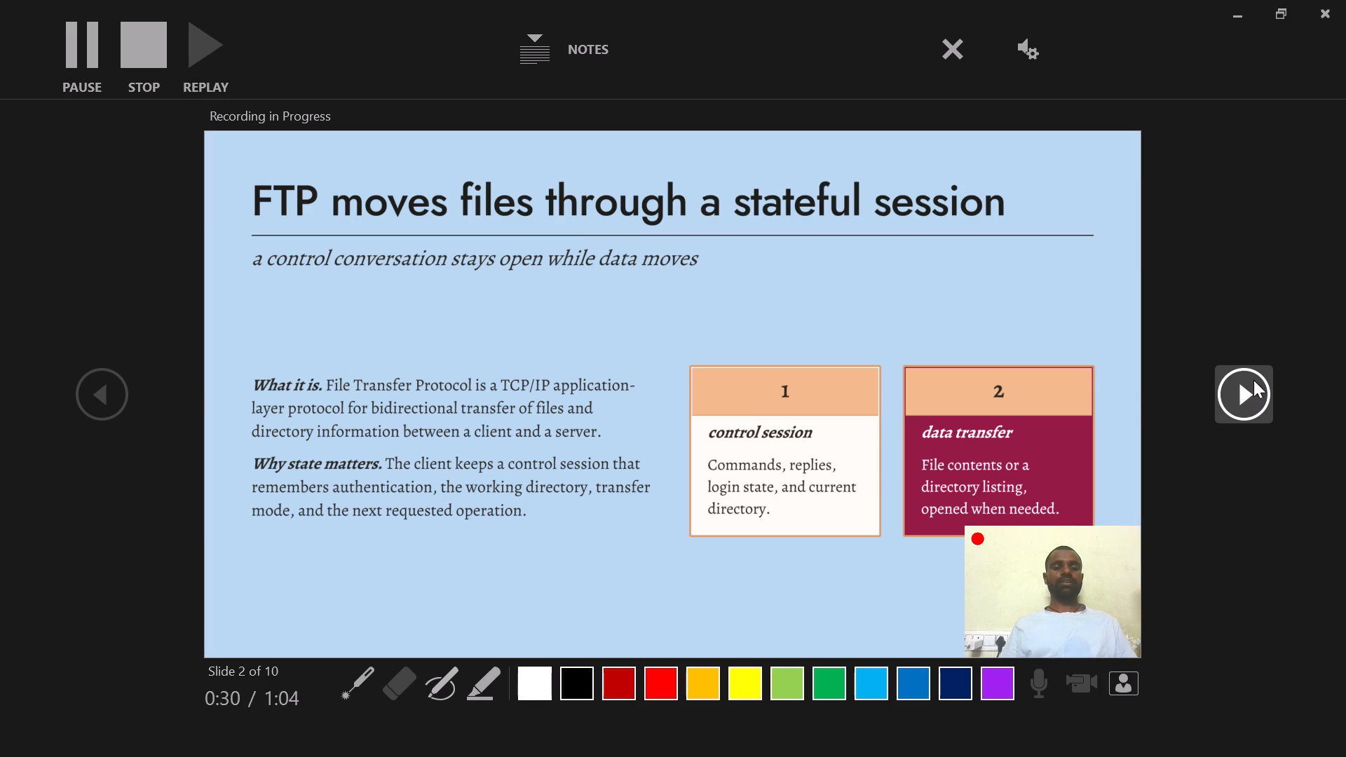
left_click(1242, 397)
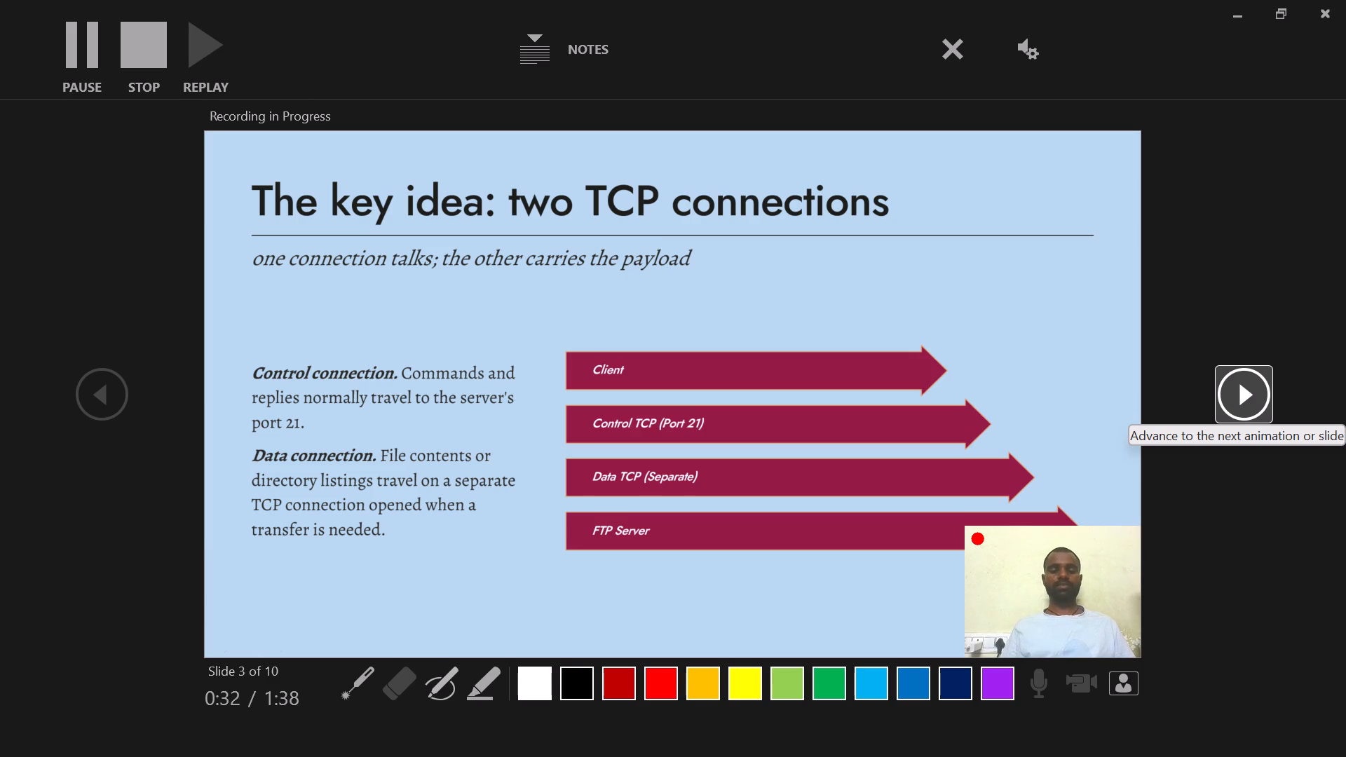
left_click(1232, 405)
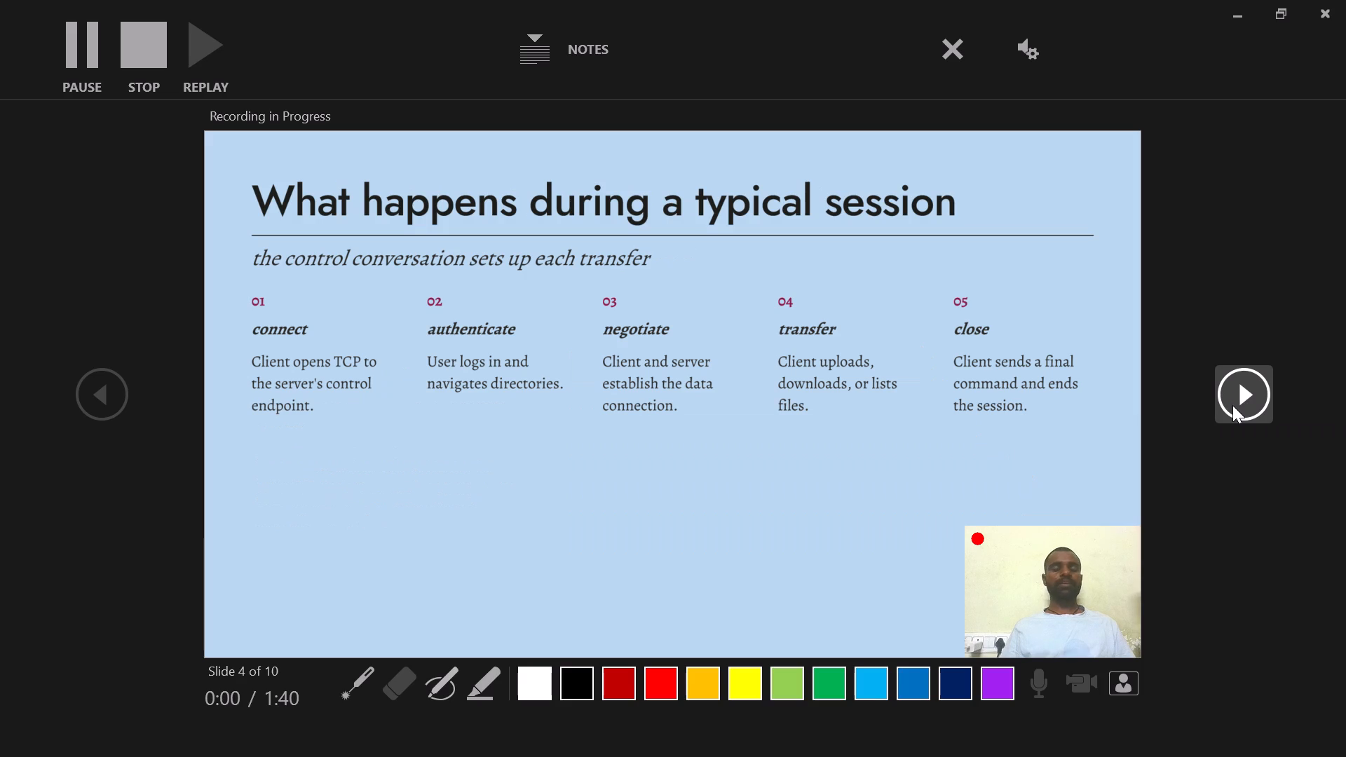
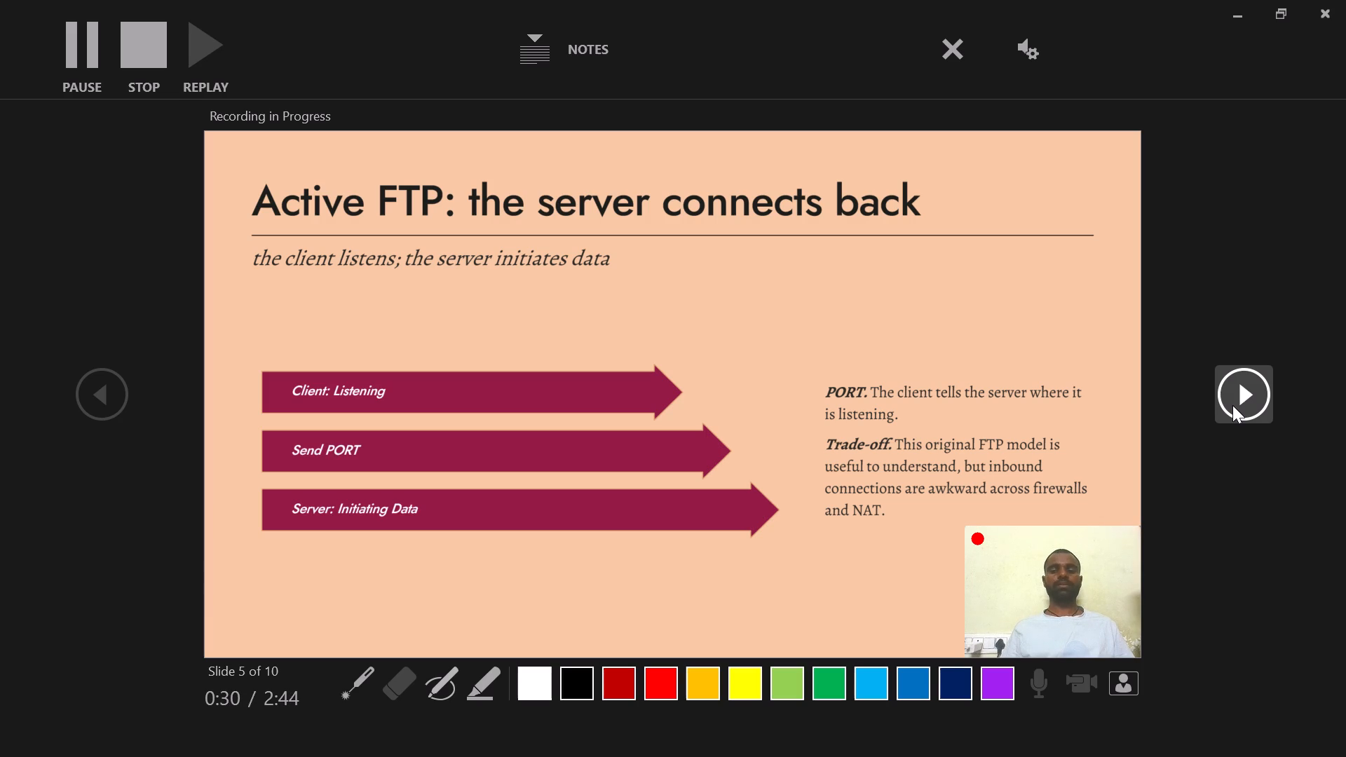
Record slides 5 to 7 of the FTP presentation with the camera view, advancing after each one through to slide 8.
left_click(1232, 405)
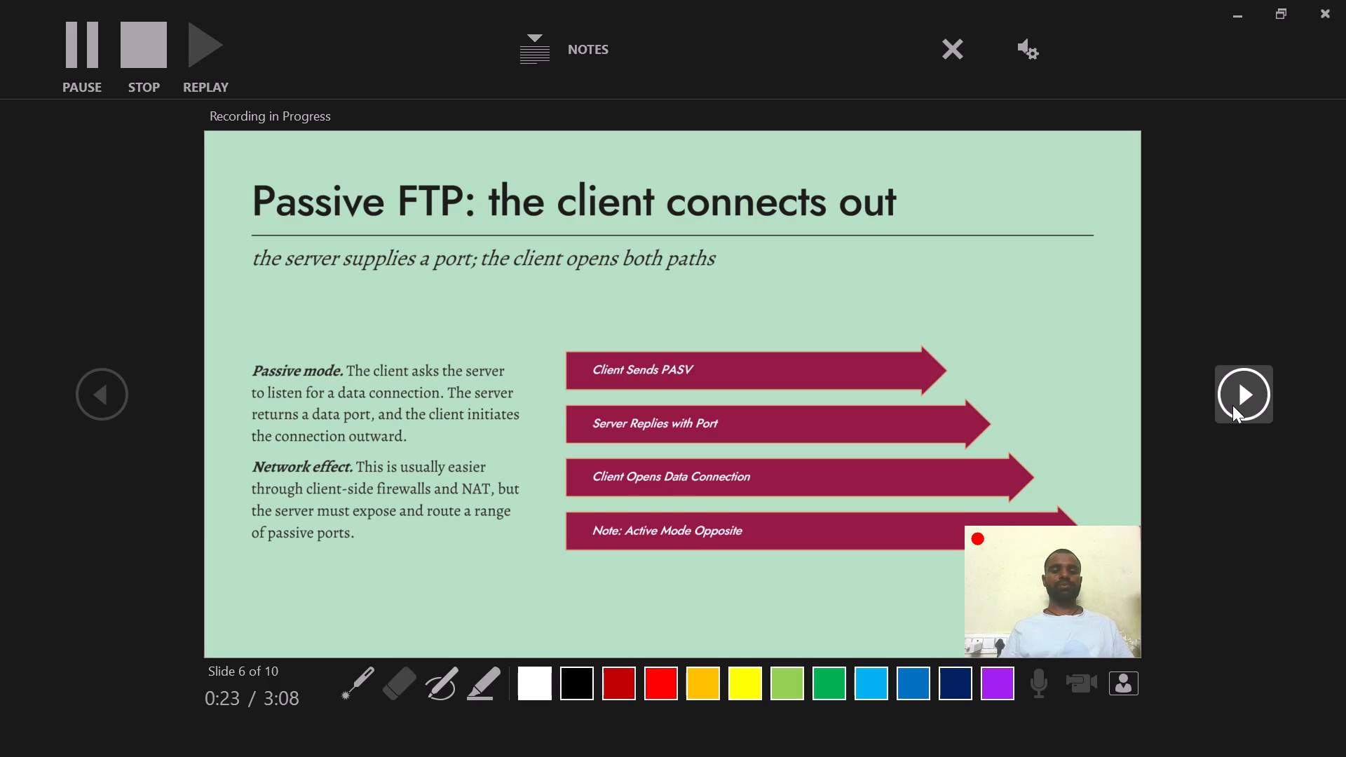
left_click(1232, 405)
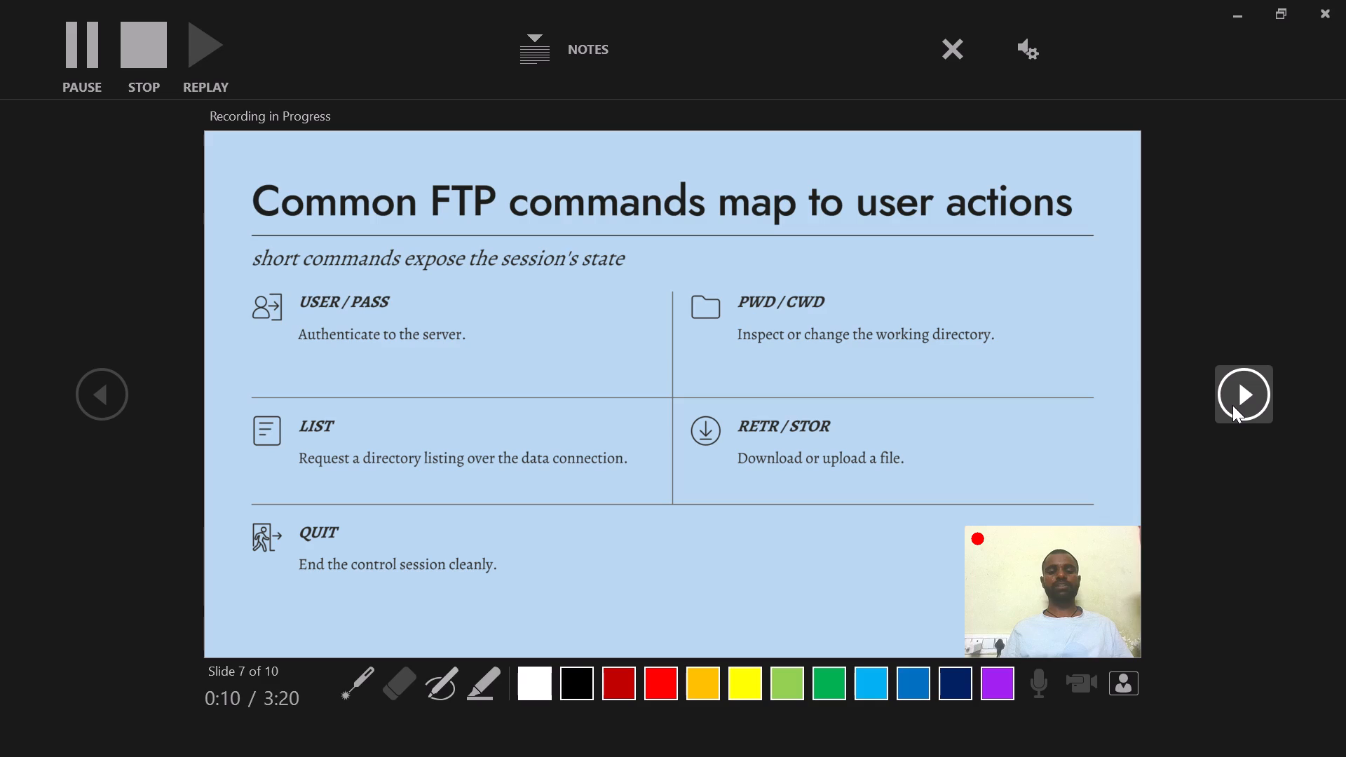
left_click(1232, 405)
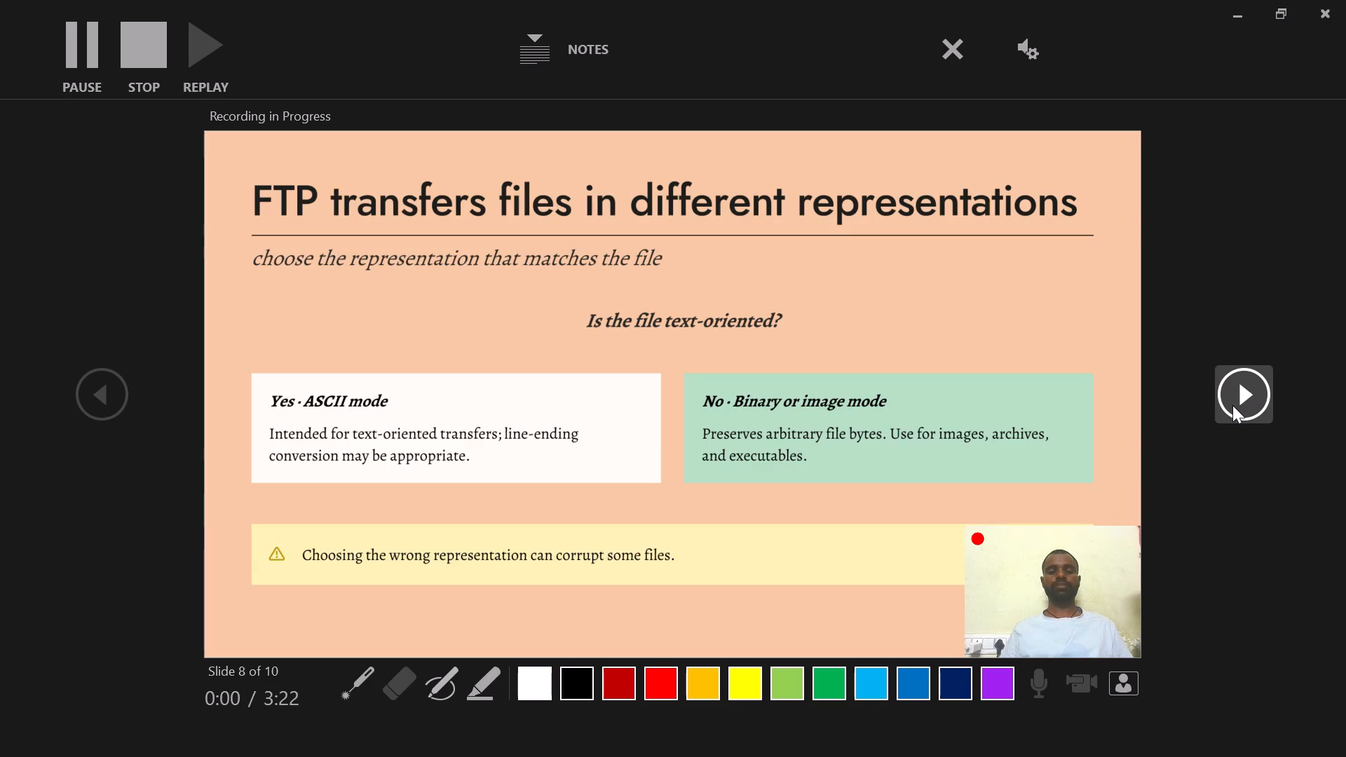
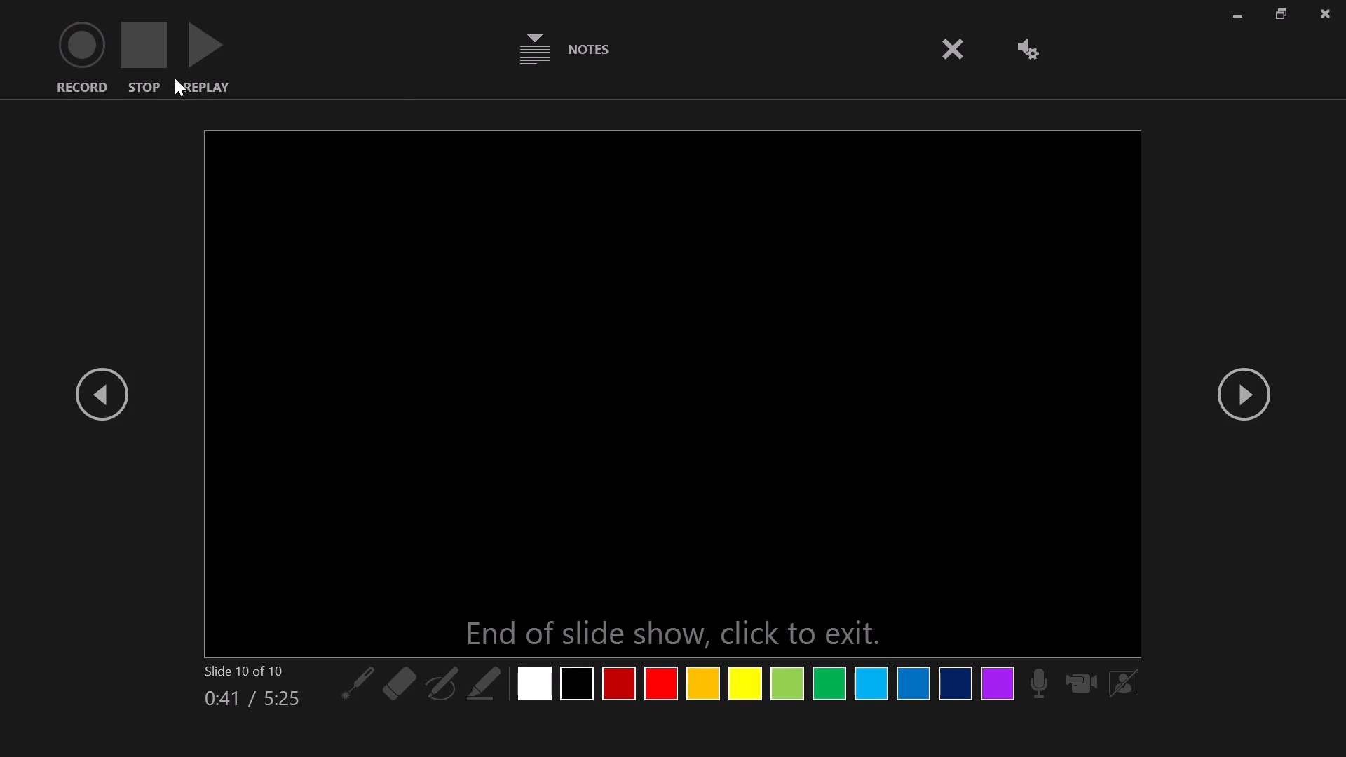
Leave the slide recording view after the last slide and return to the normal editing view.
left_click(148, 55)
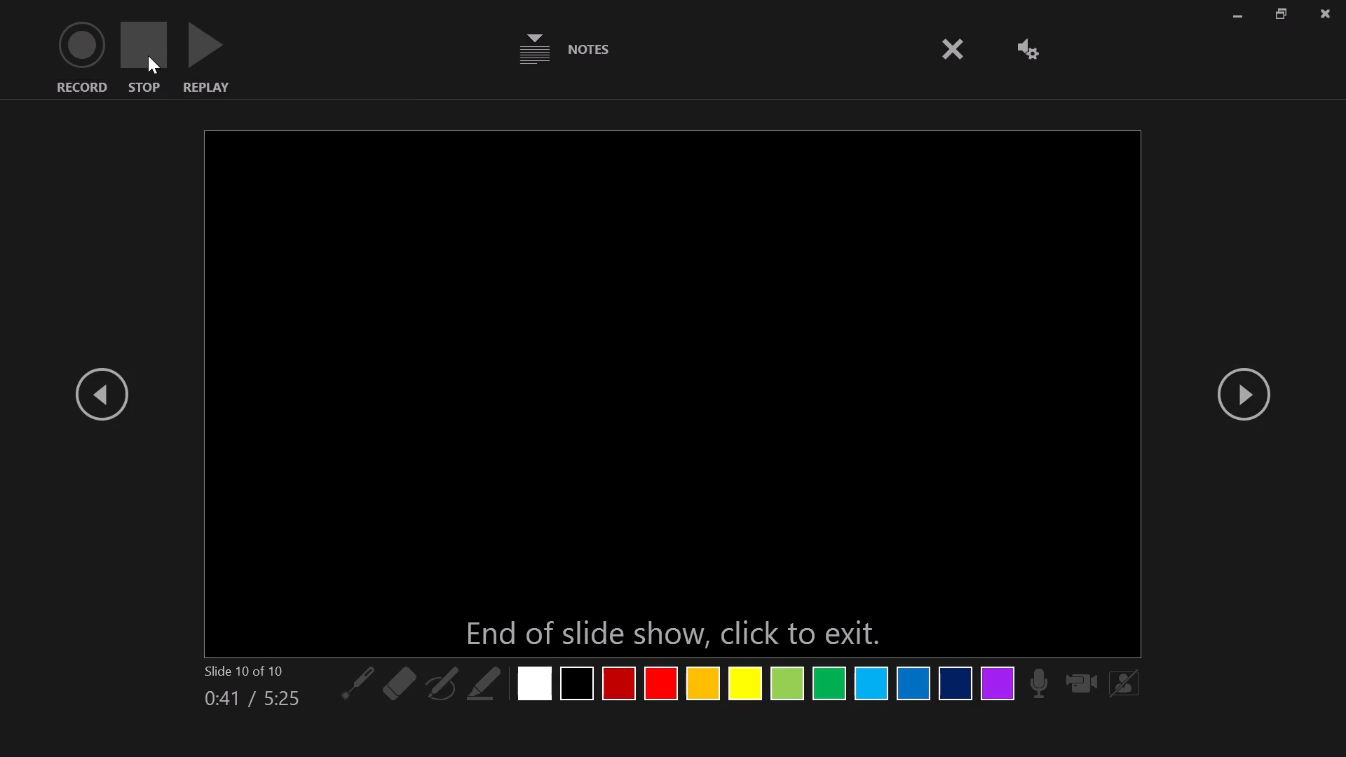
left_click(148, 55)
left_click(220, 33)
left_click(196, 41)
left_click(196, 41)
left_click(961, 41)
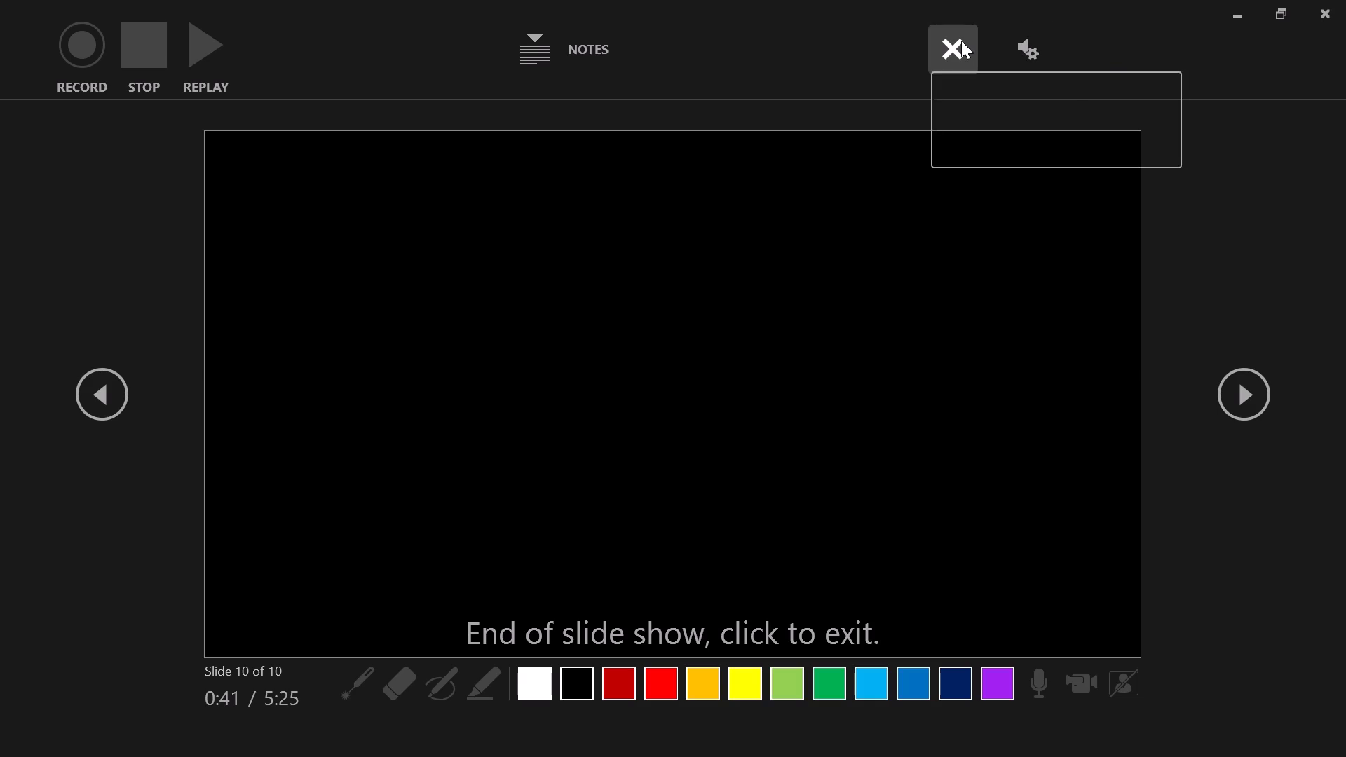
double_click(961, 41)
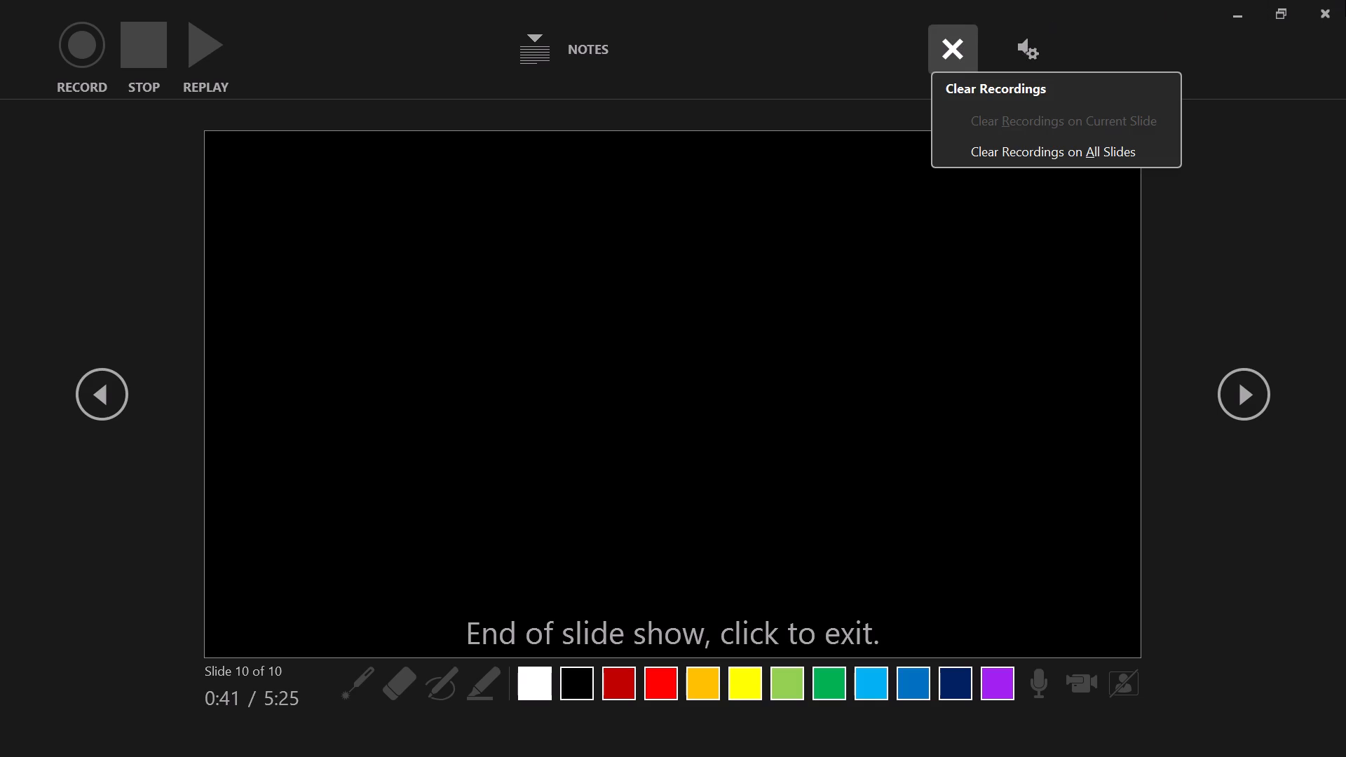
left_click(1321, 3)
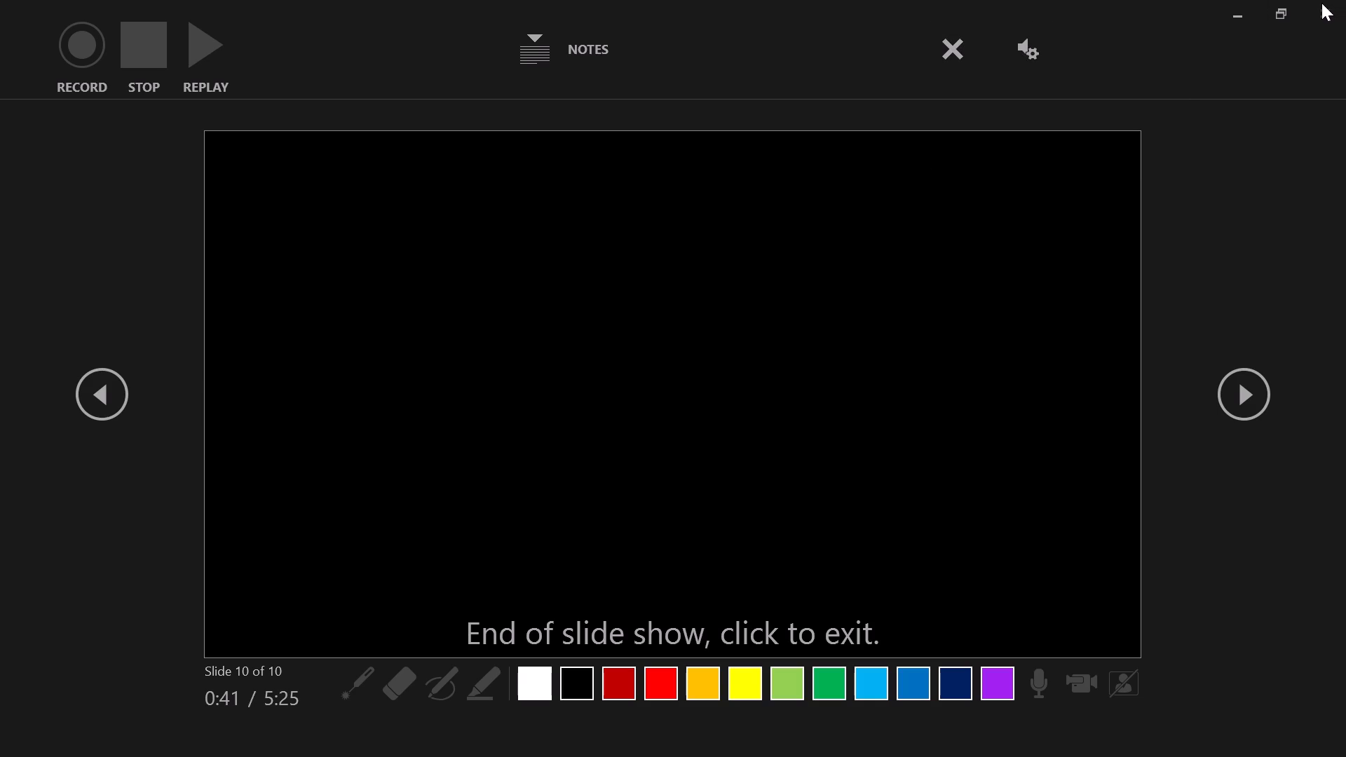
left_click(1325, 9)
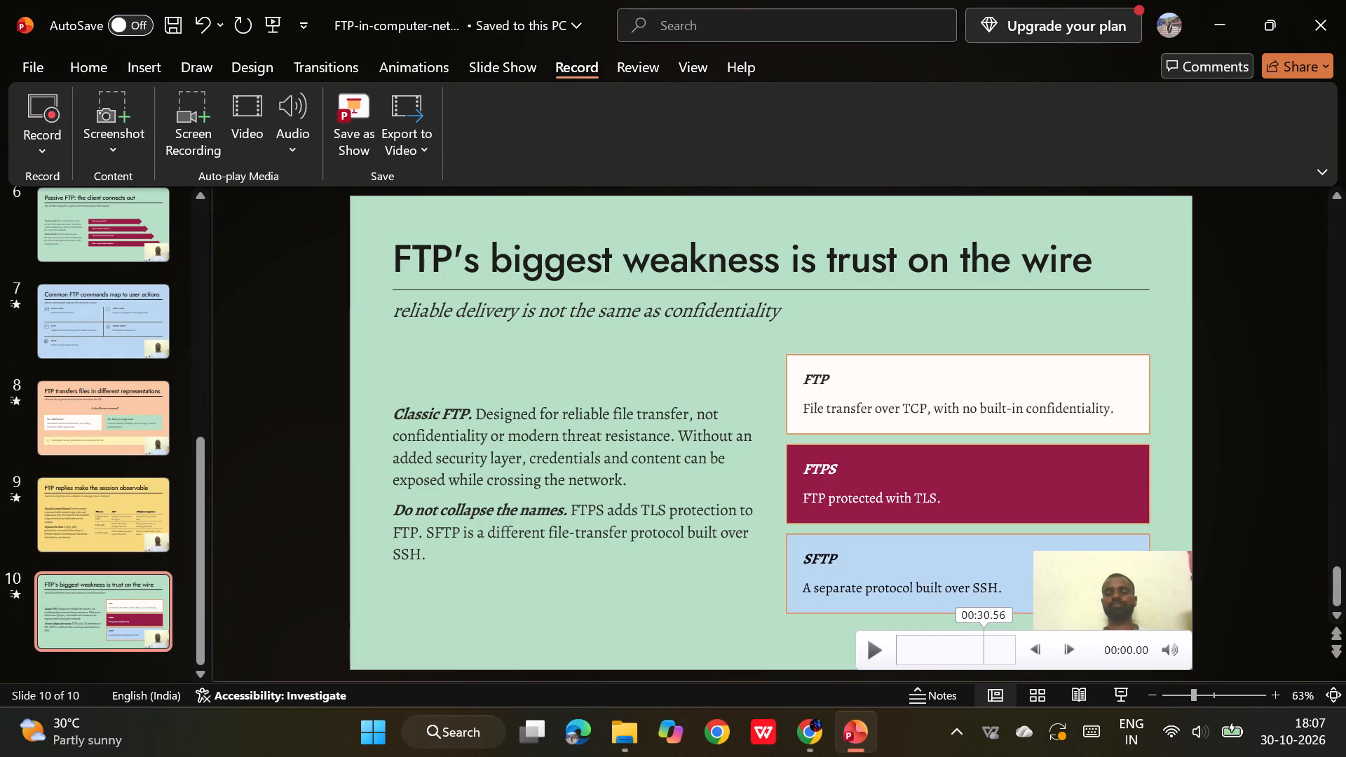
Play back the camera recordings on slide 10 and slide 1 to check them.
left_click(870, 642)
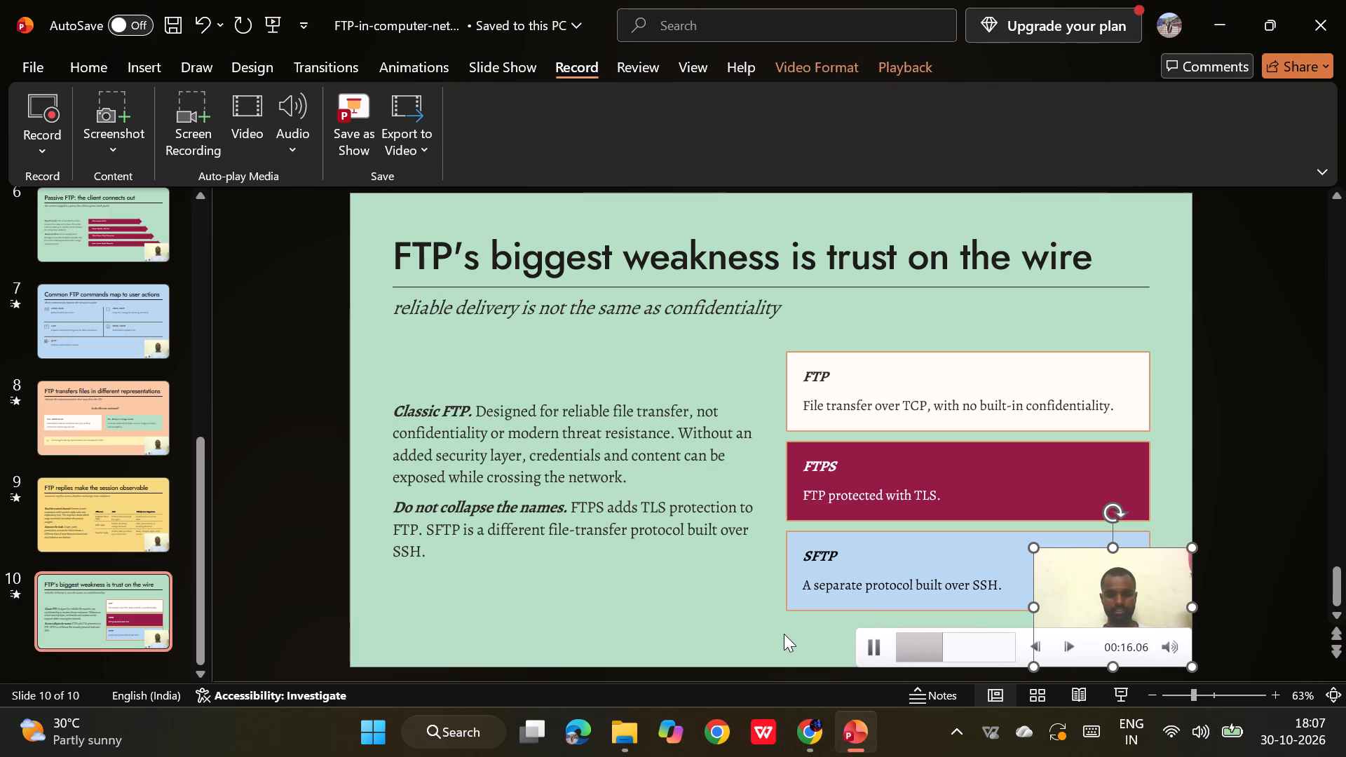
scroll(150, 355, "up", 3)
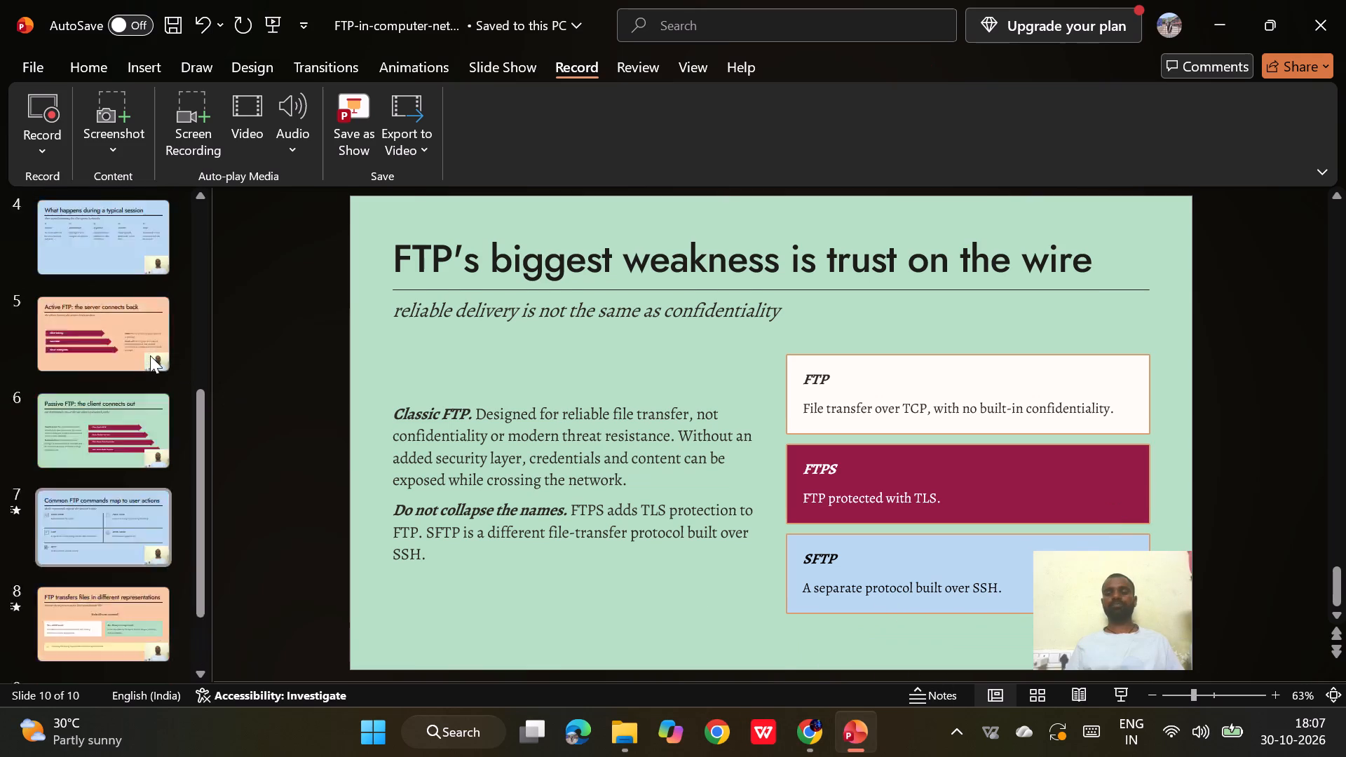
scroll(150, 355, "up", 2)
left_click(109, 233)
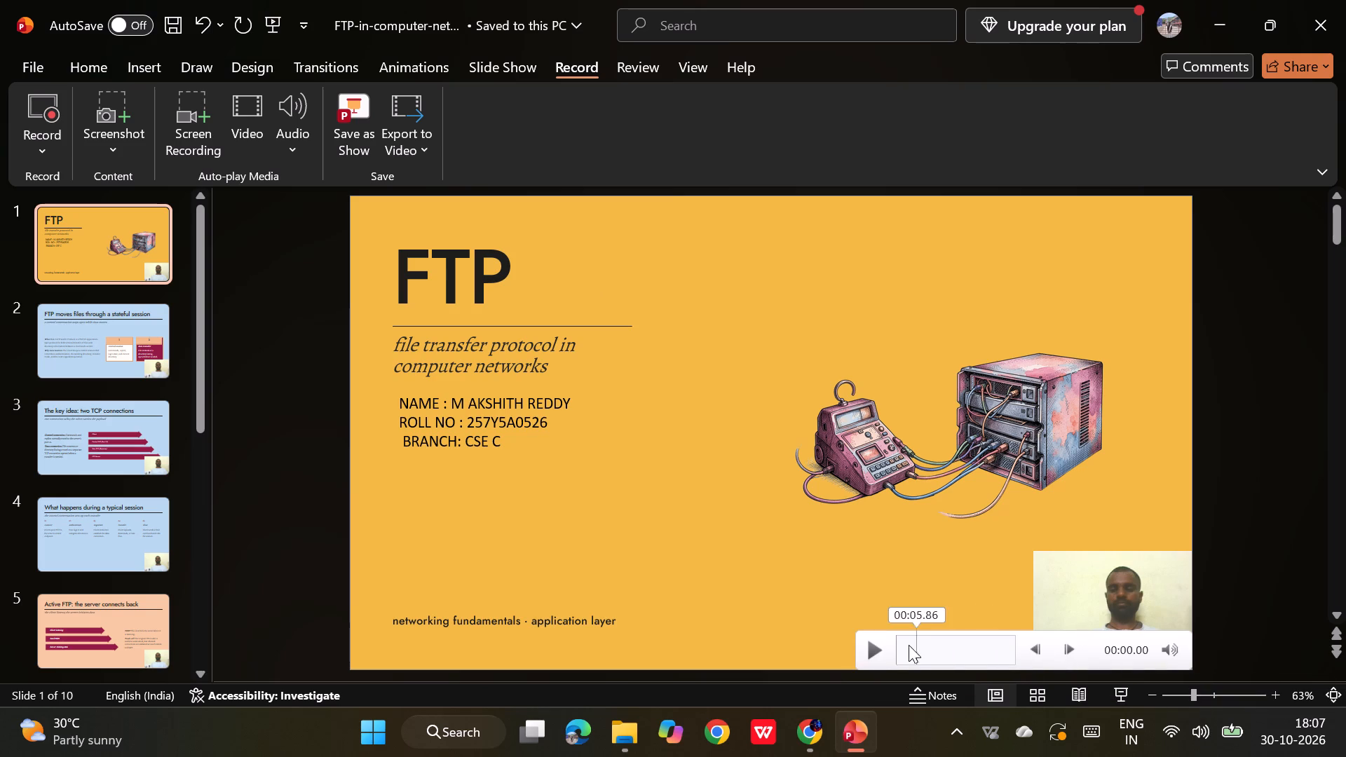
left_click(869, 649)
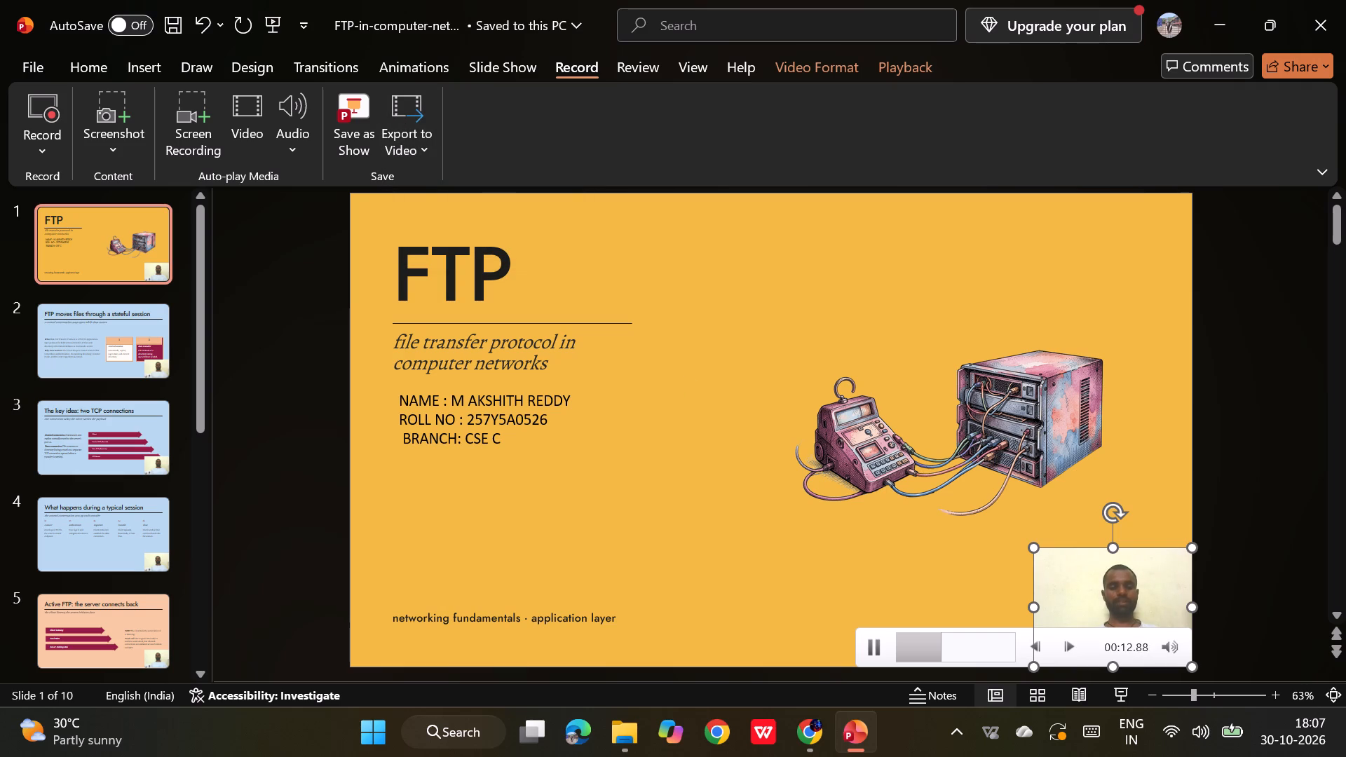
Export the presentation as a Full HD MPEG-4 video with recorded timings and narrations, saved as FTP-in-computer-networks in the roll-number folder on drive C.
left_click(419, 102)
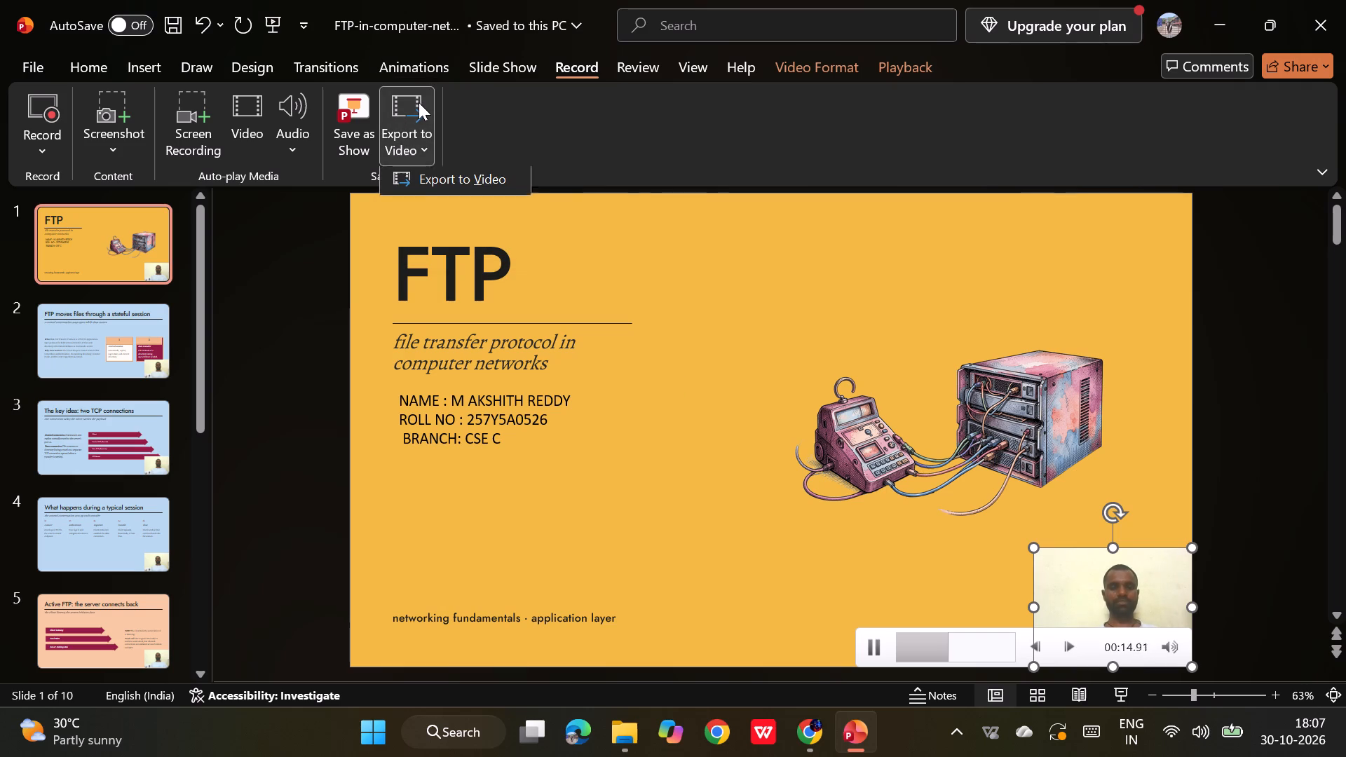
left_click(455, 189)
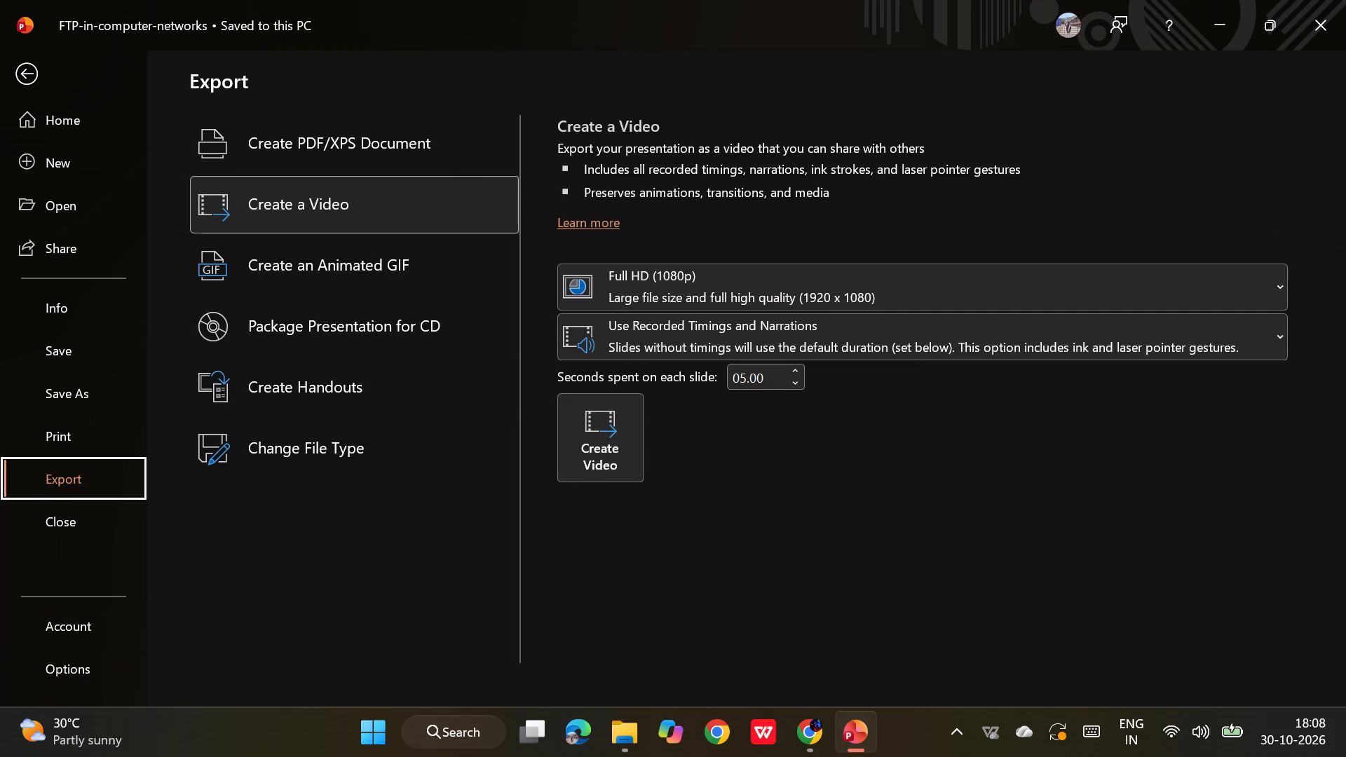
left_click(611, 433)
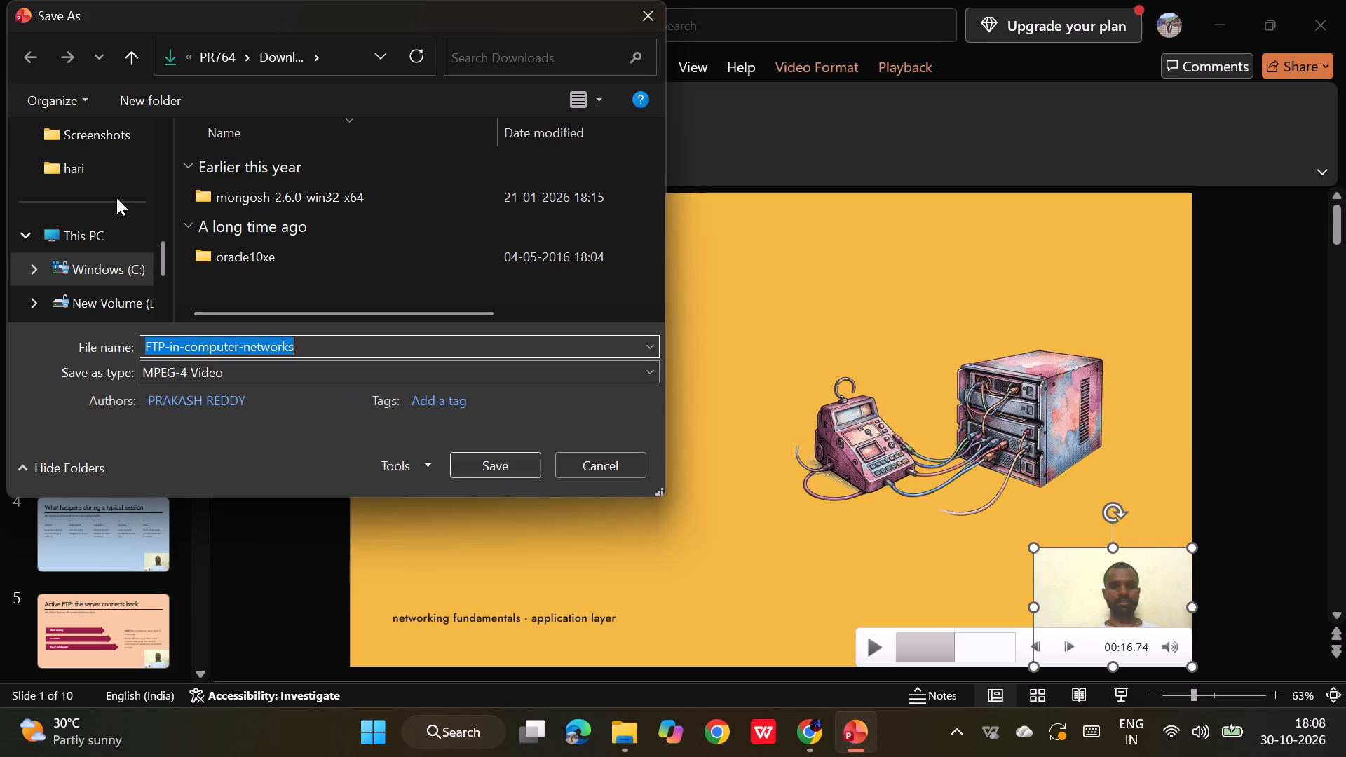
scroll(139, 217, "down", 4)
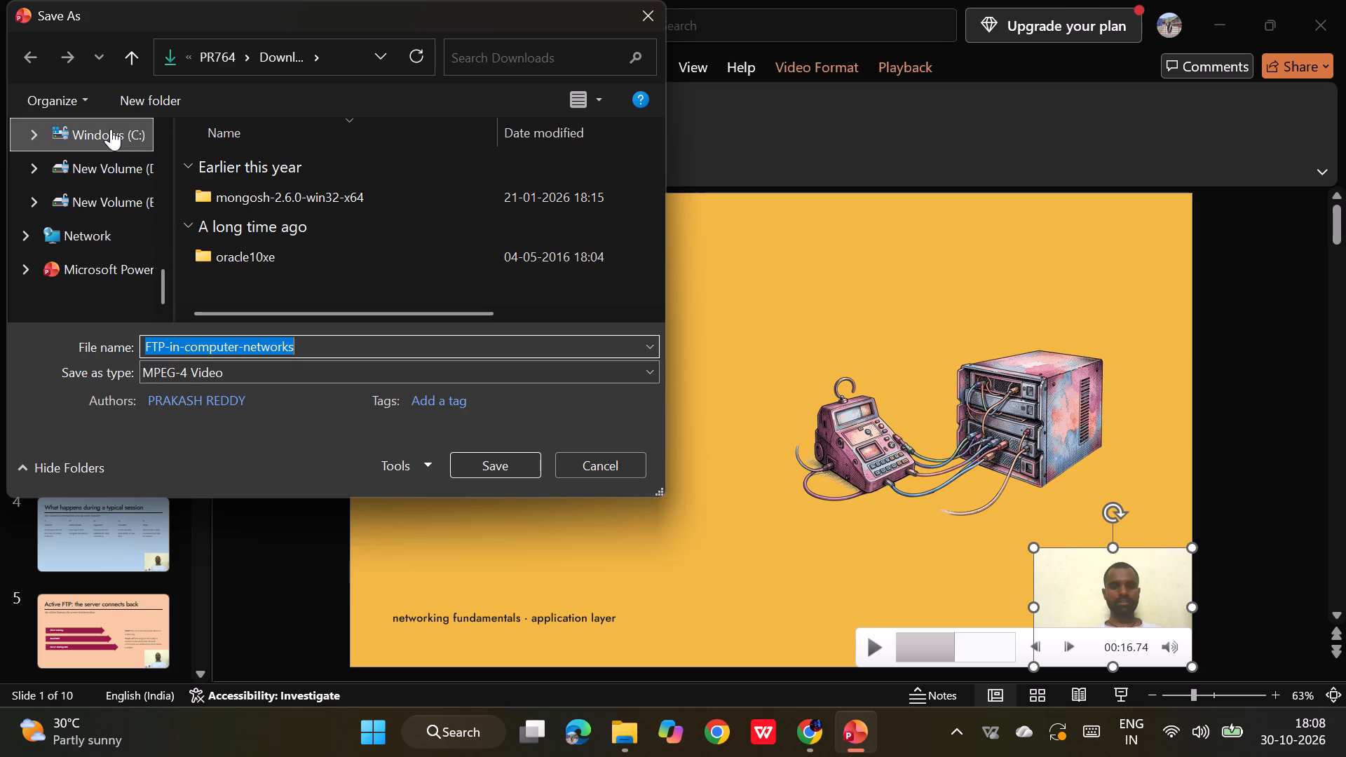
left_click(111, 129)
left_click(297, 153)
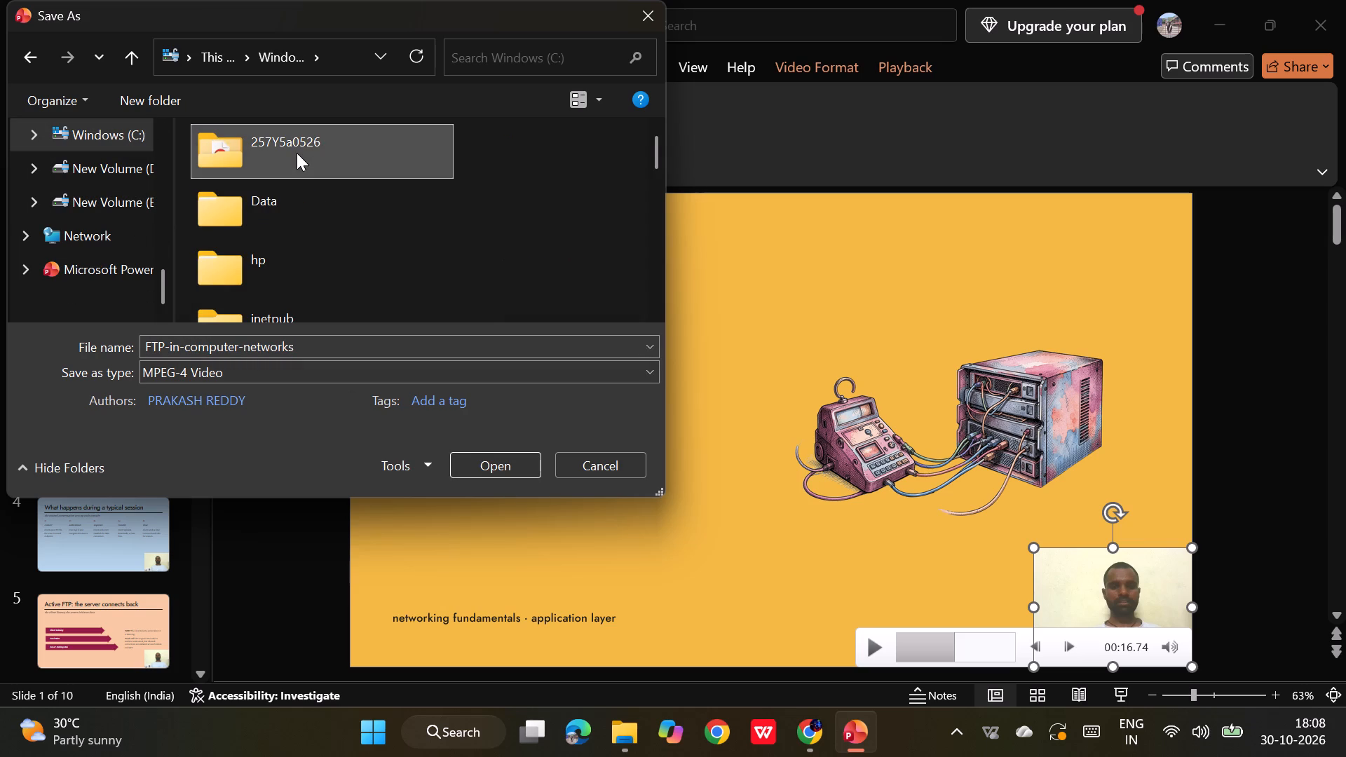
double_click(297, 153)
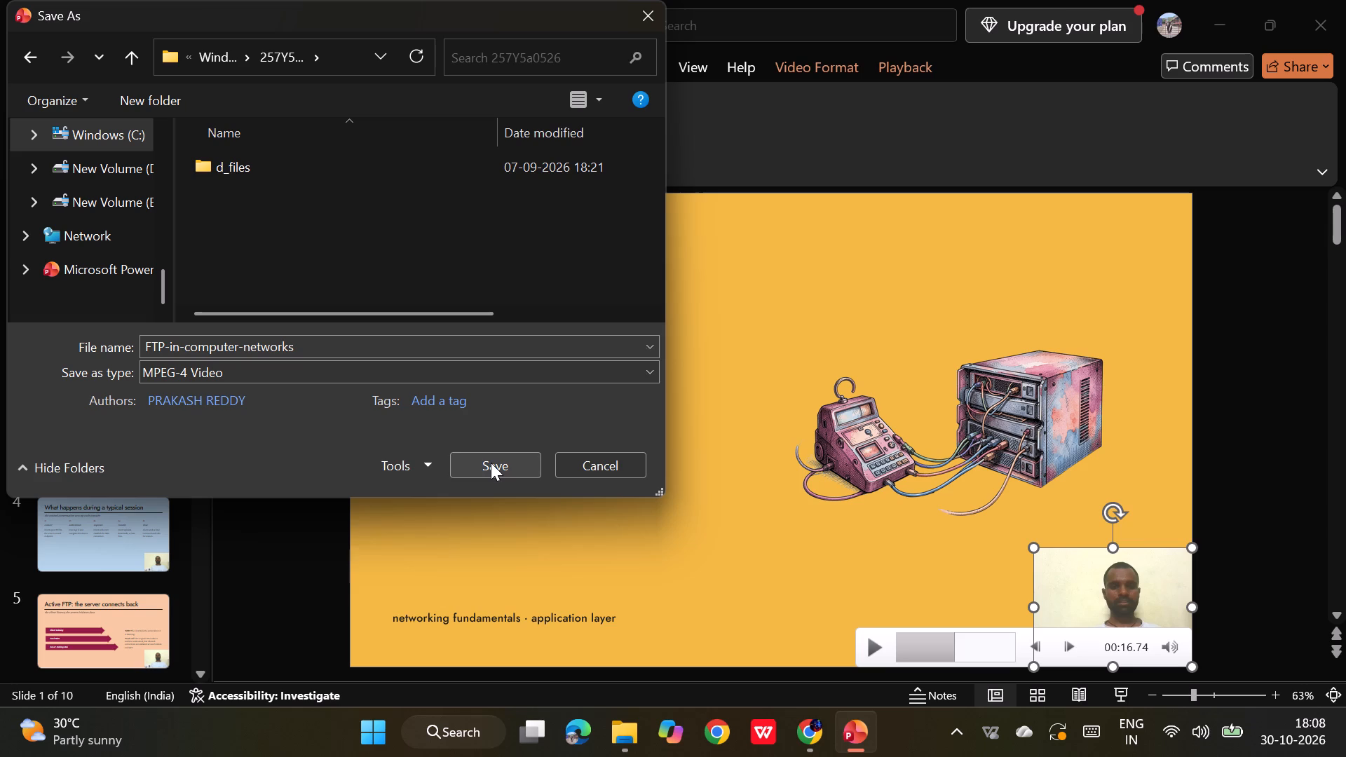
left_click(491, 463)
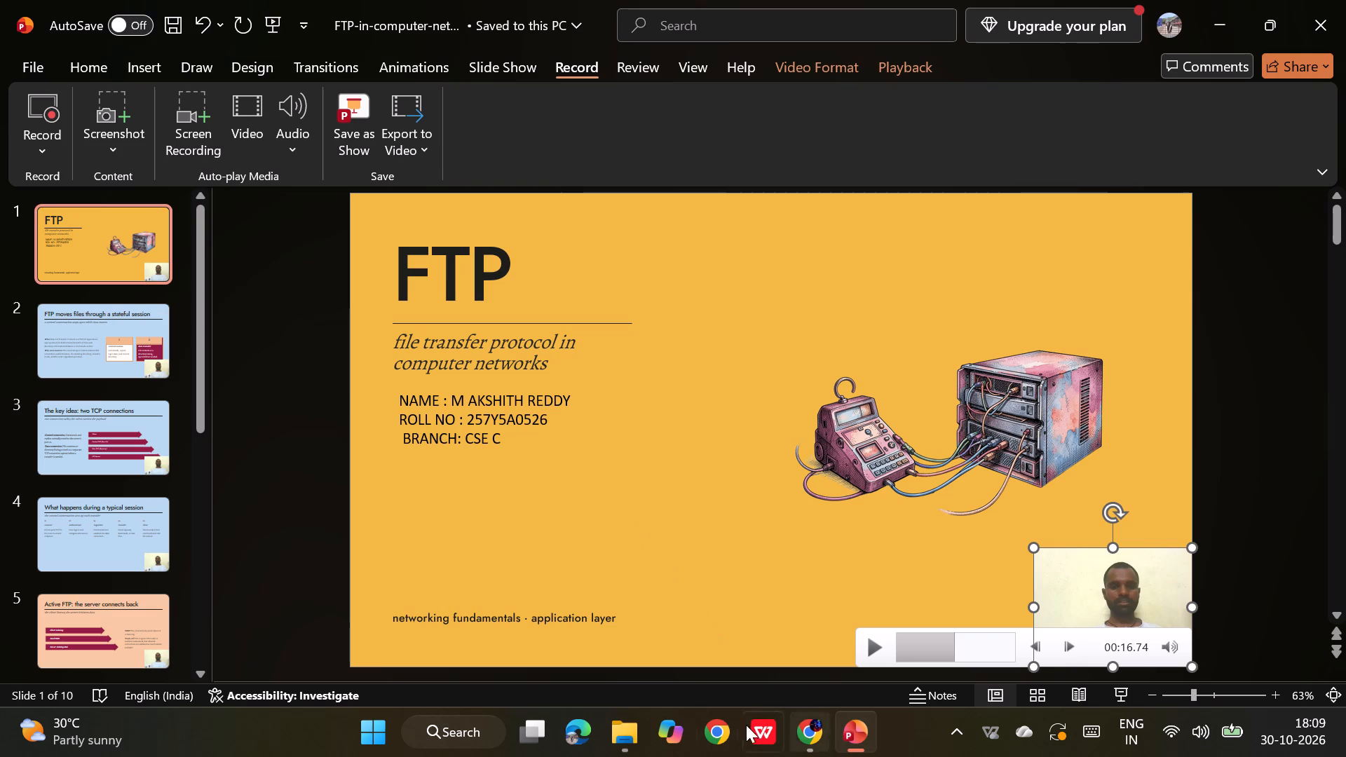
Switch to File Explorer, play the exported FTP-in-computer-networks video from the roll-number folder, and close the player and folder window.
left_click(609, 731)
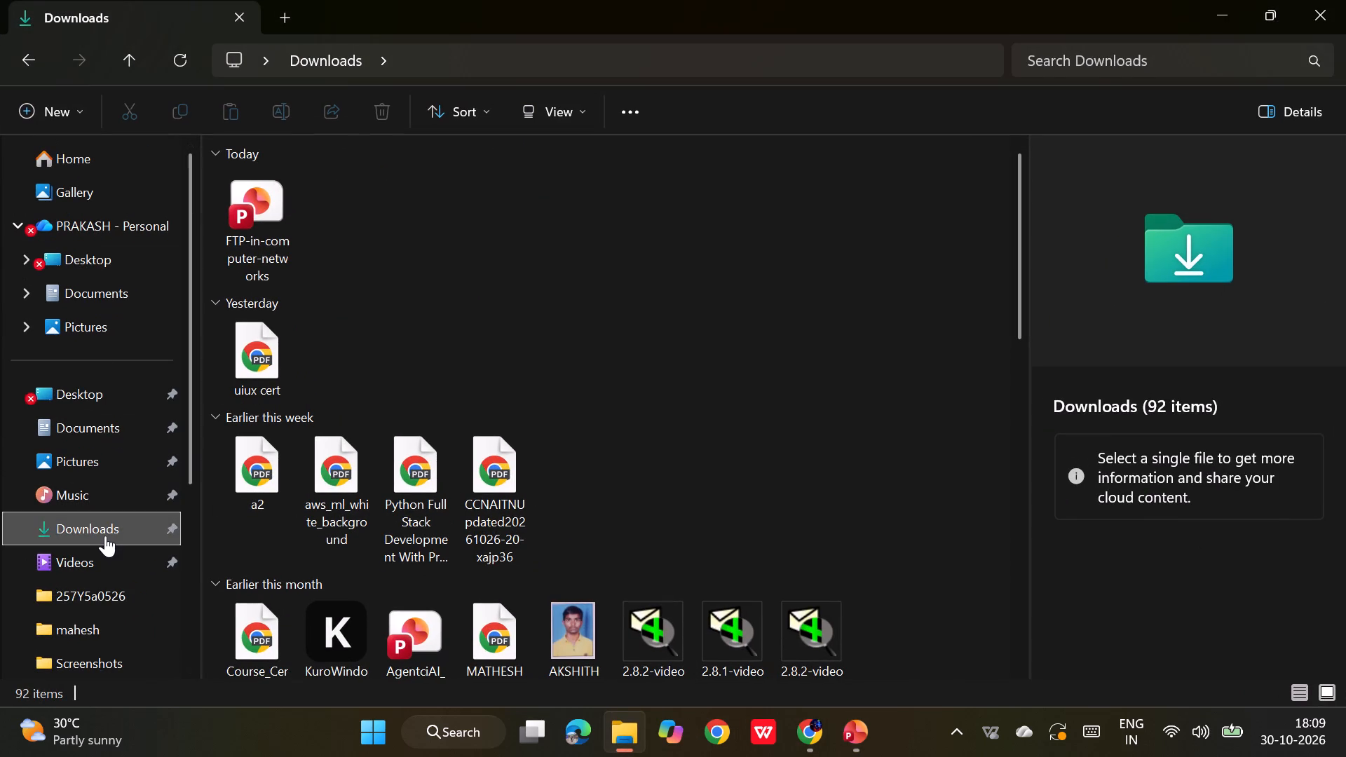
double_click(98, 594)
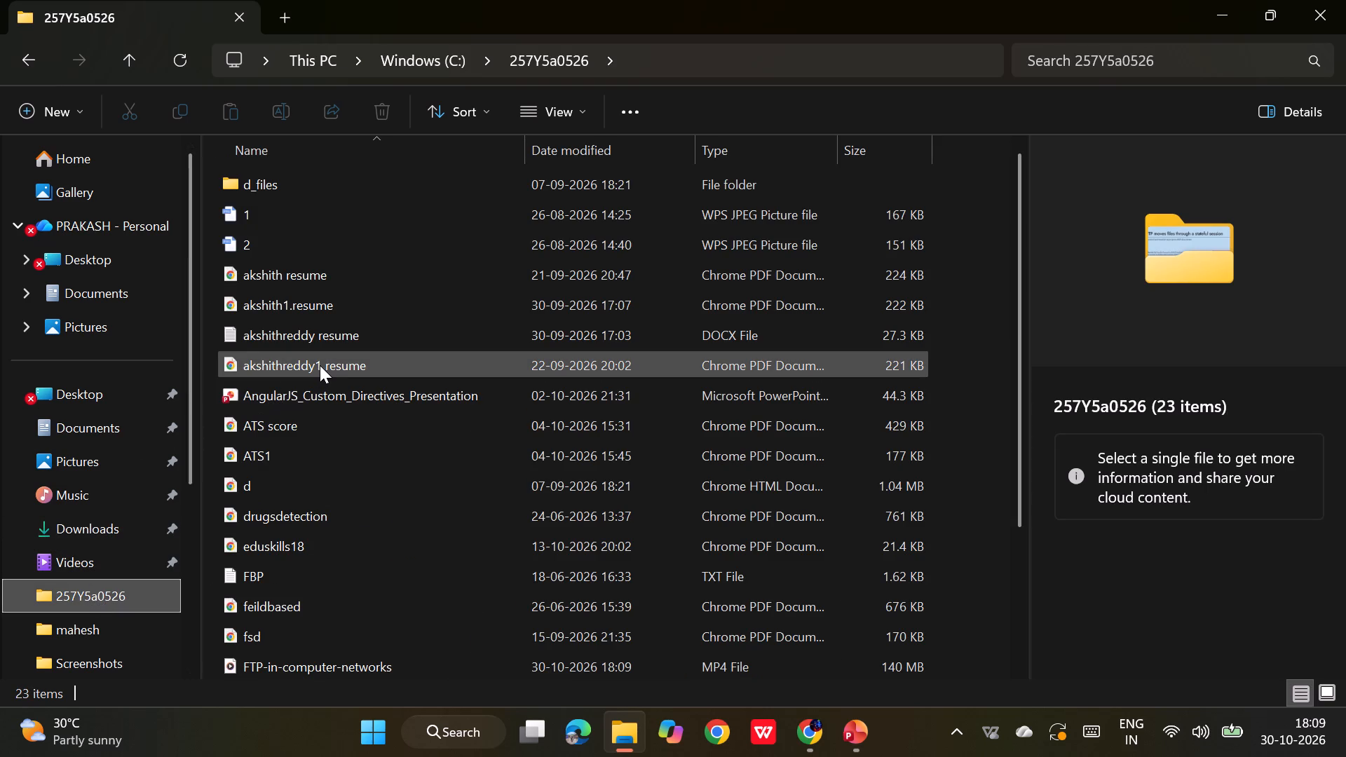
double_click(364, 668)
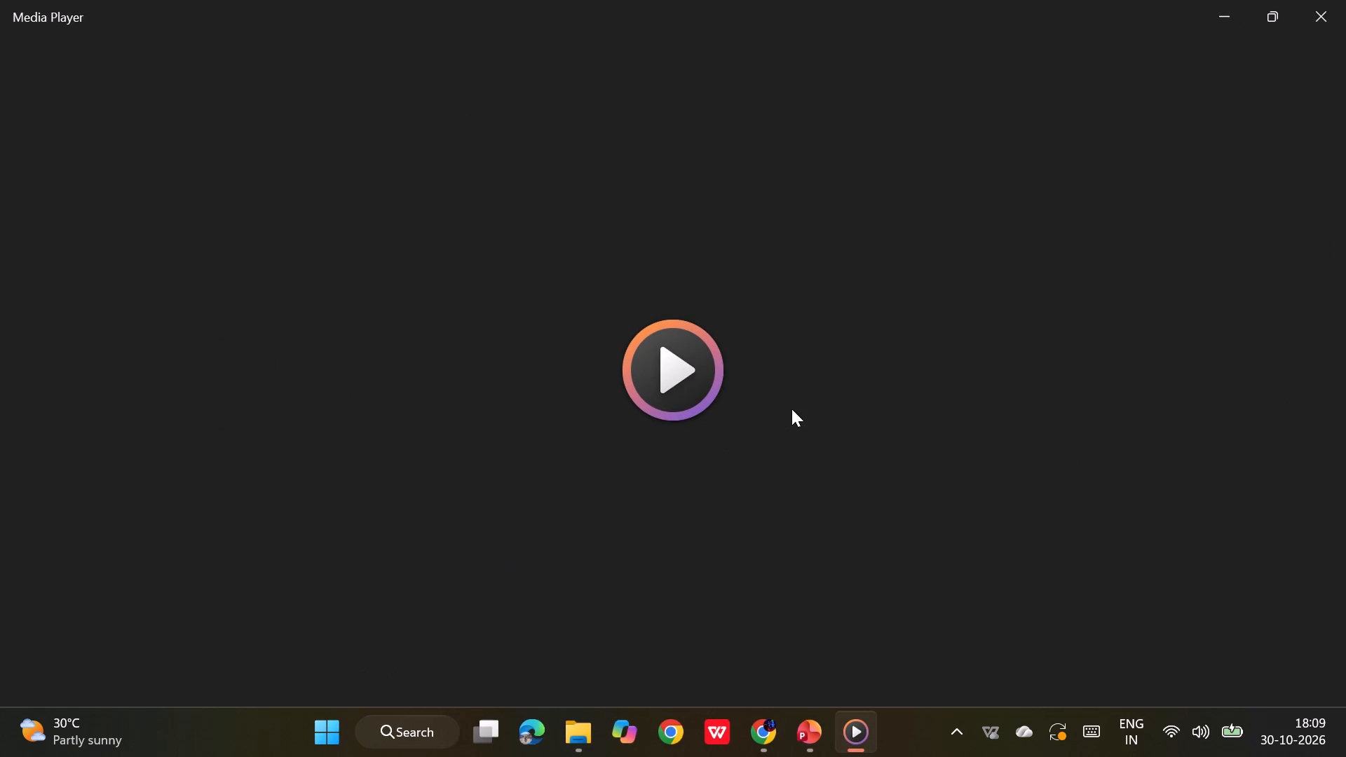
left_click(659, 359)
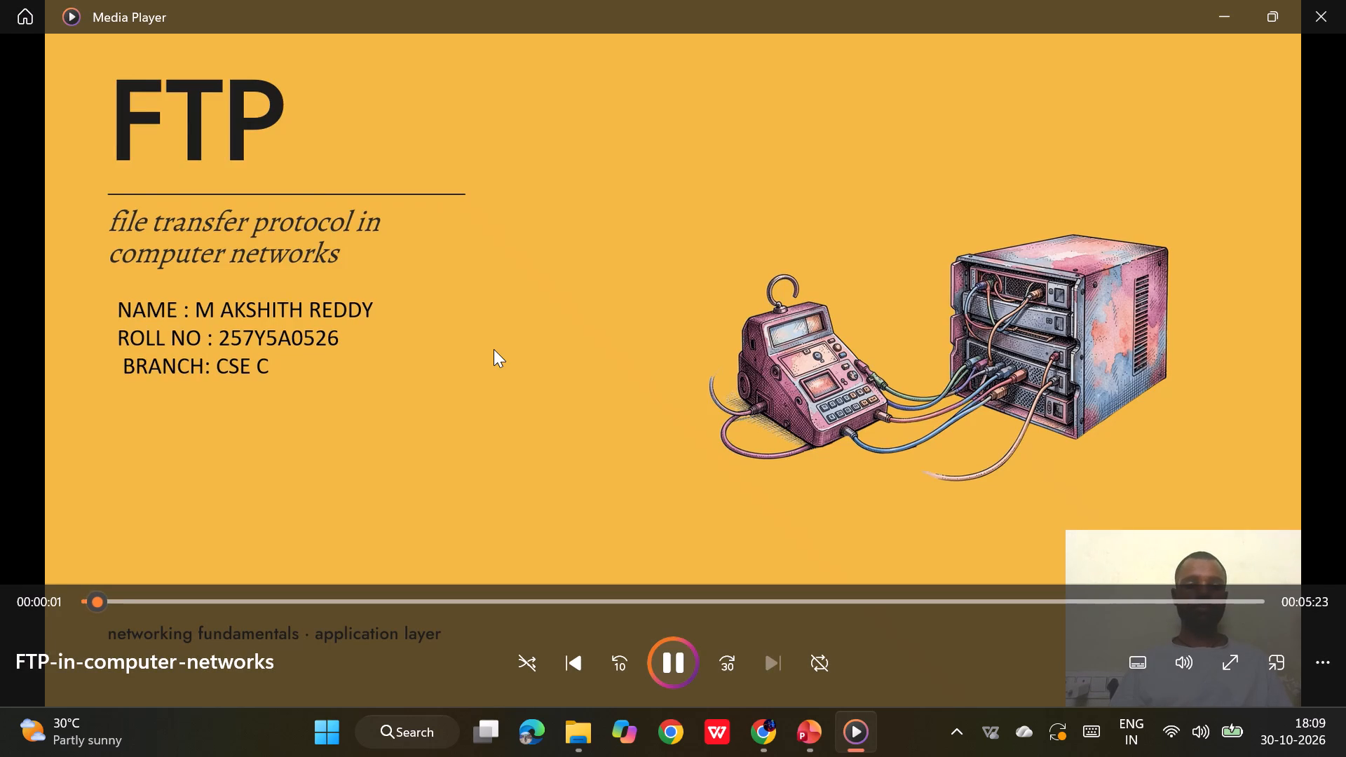
left_click(1314, 3)
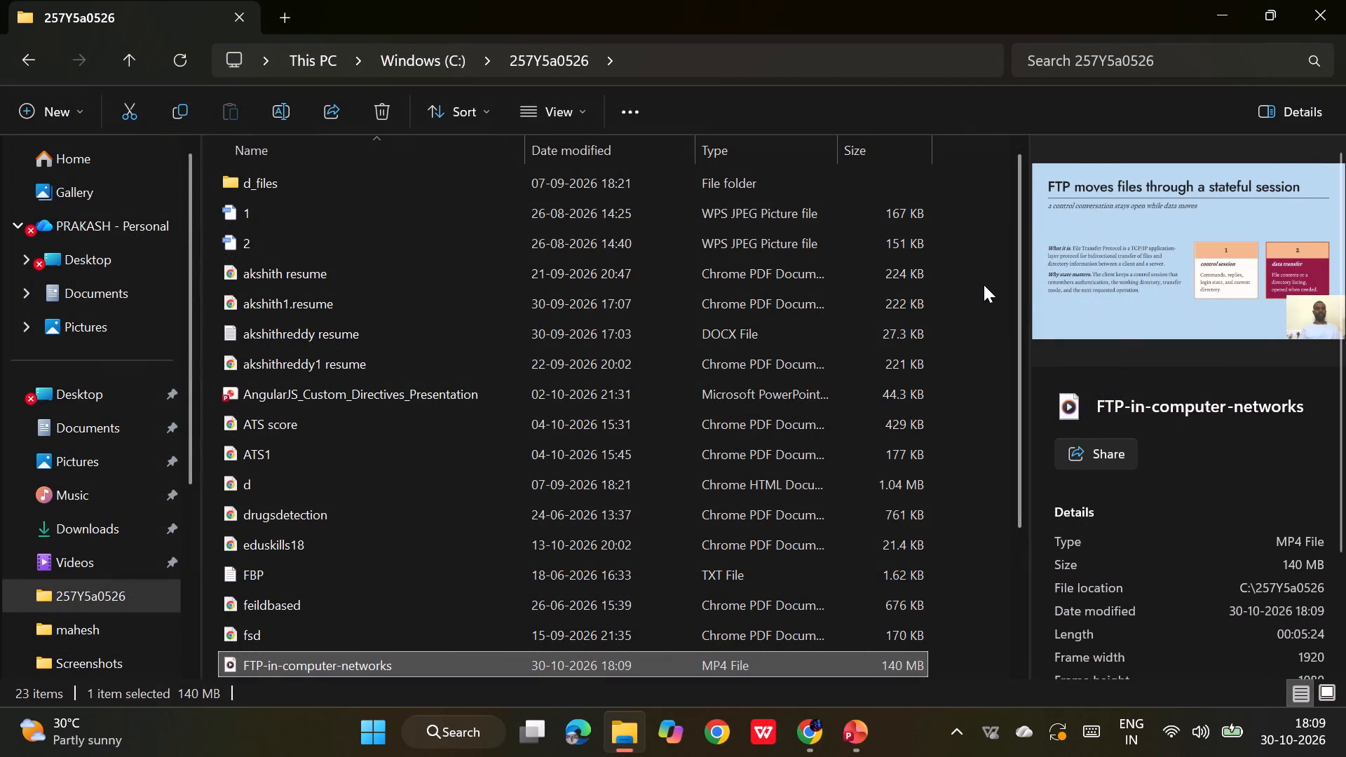
left_click(1317, 0)
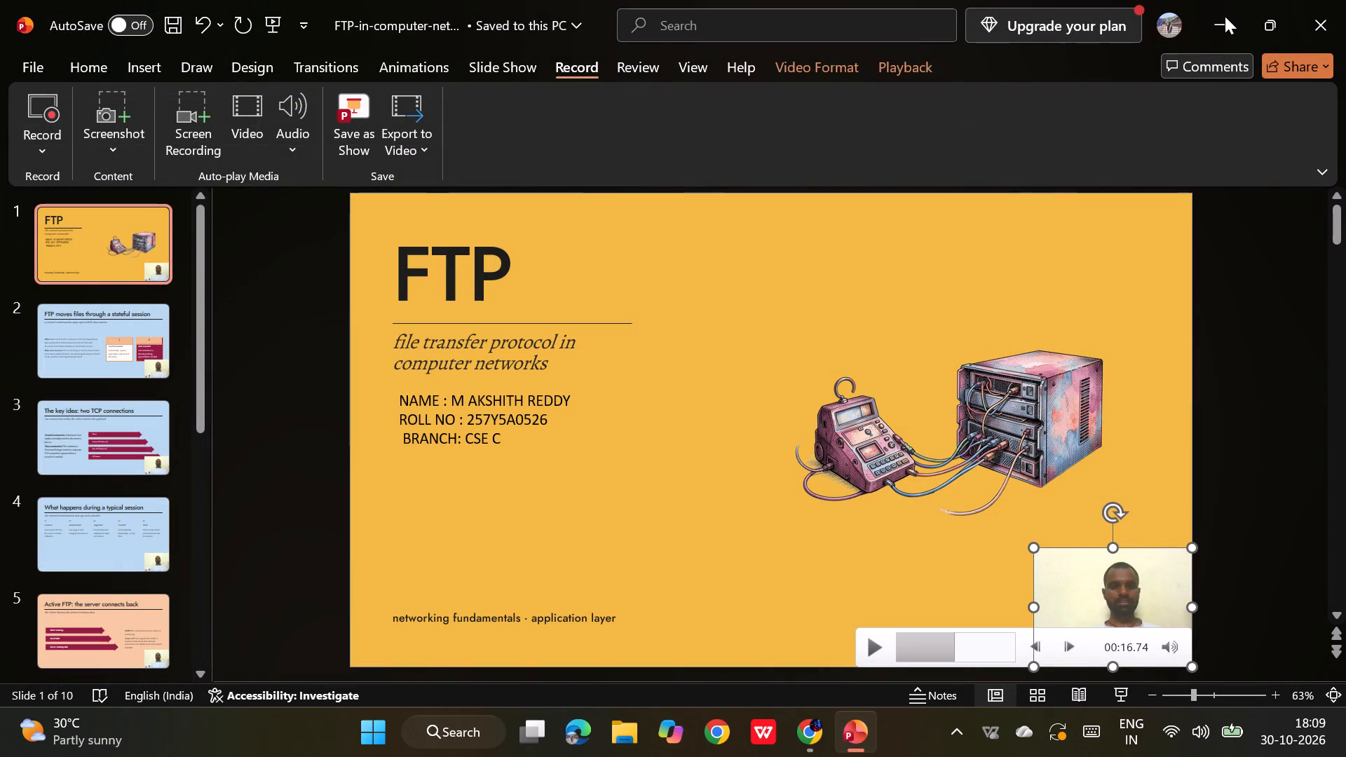
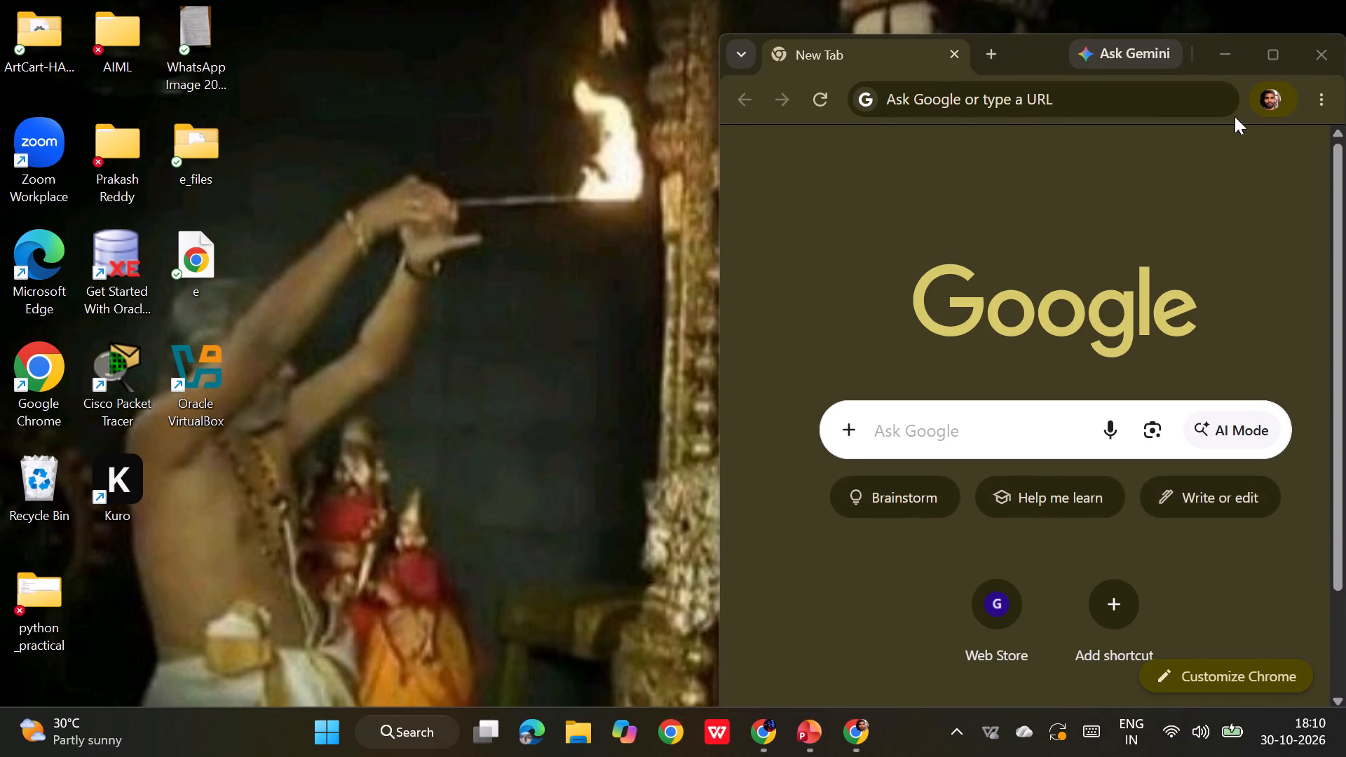
Switch to the browser window, maximize it, and open Google Drive from the Google apps.
left_click(1279, 55)
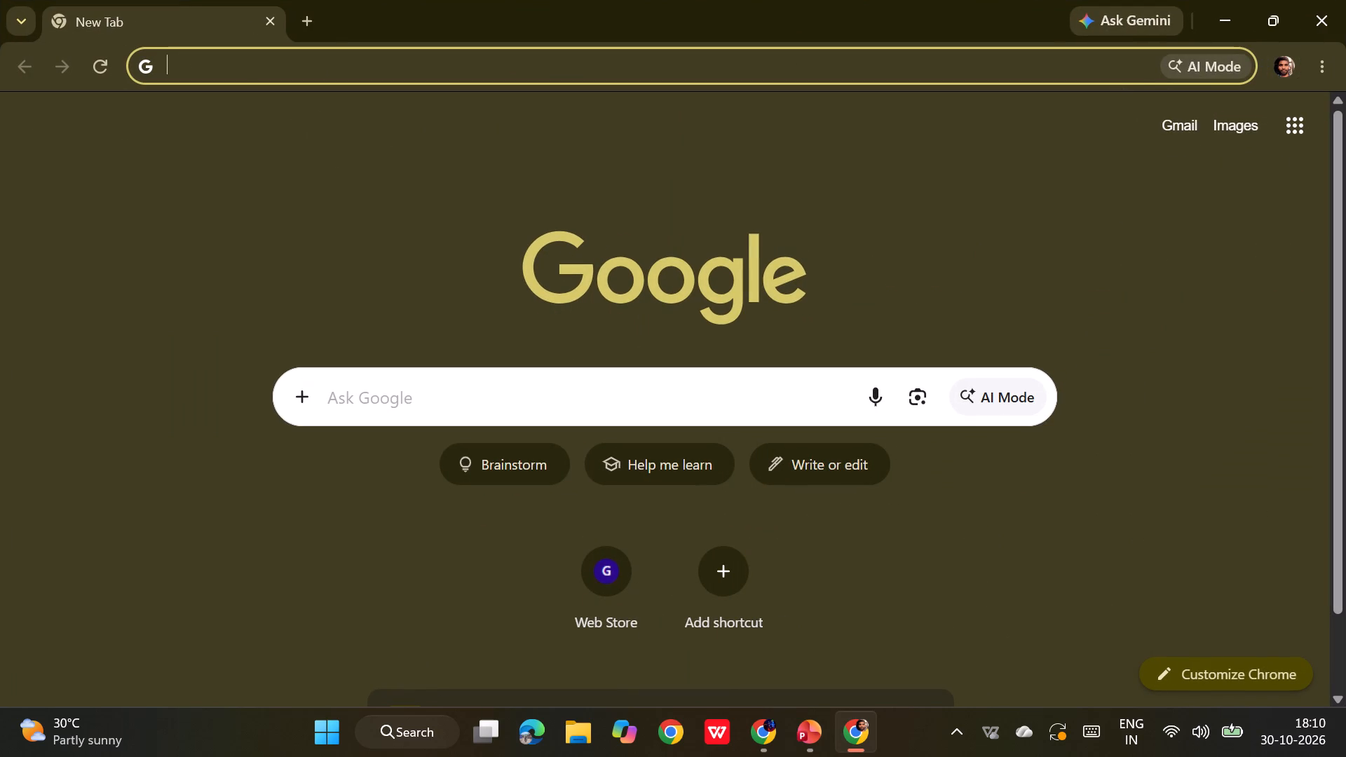
left_click(1290, 115)
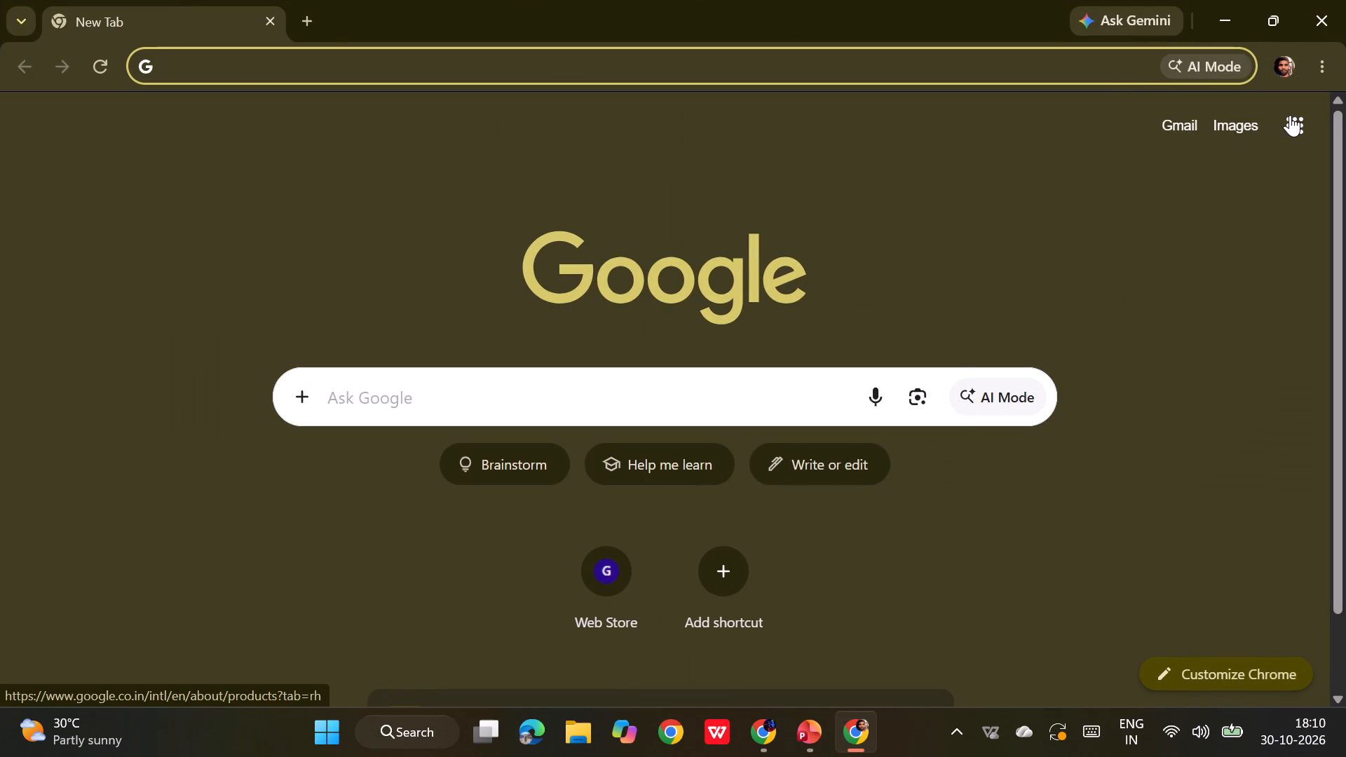
left_click(1293, 119)
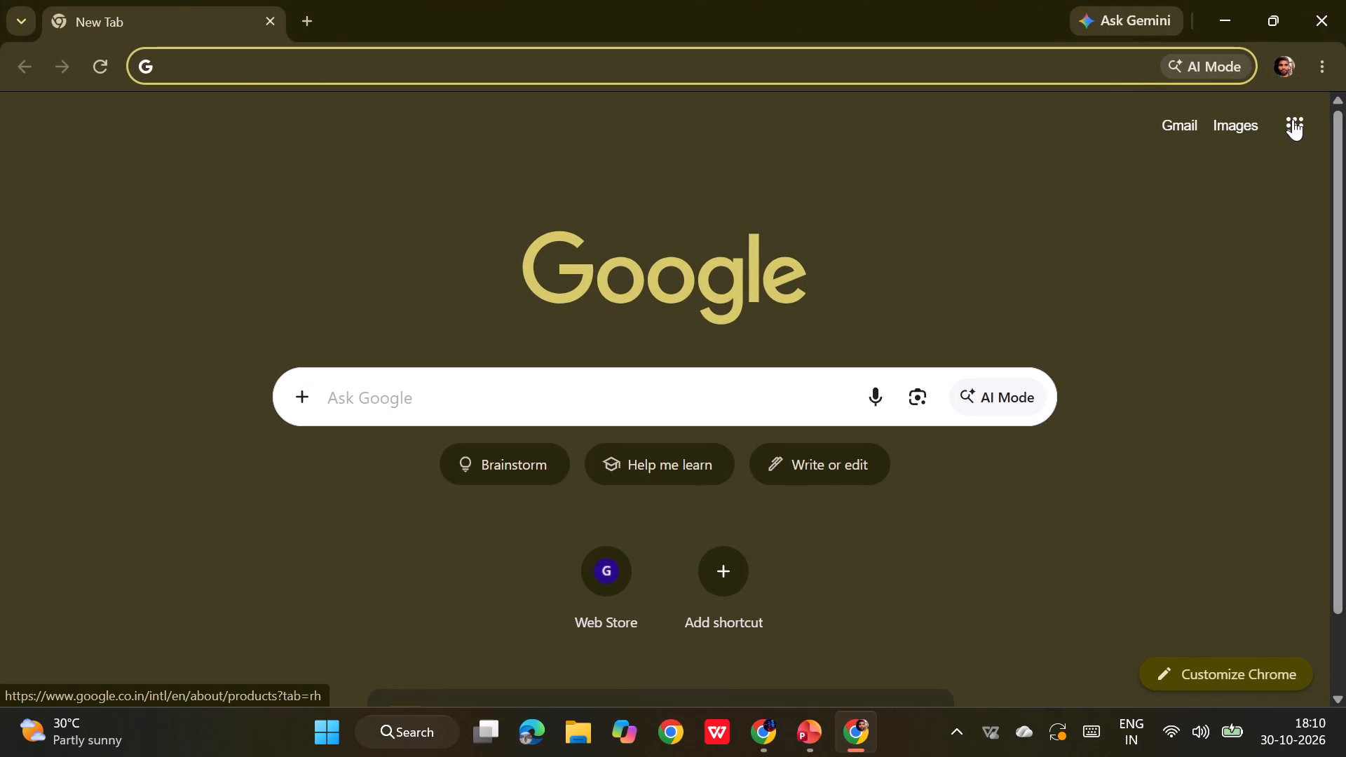
triple_click(1293, 124)
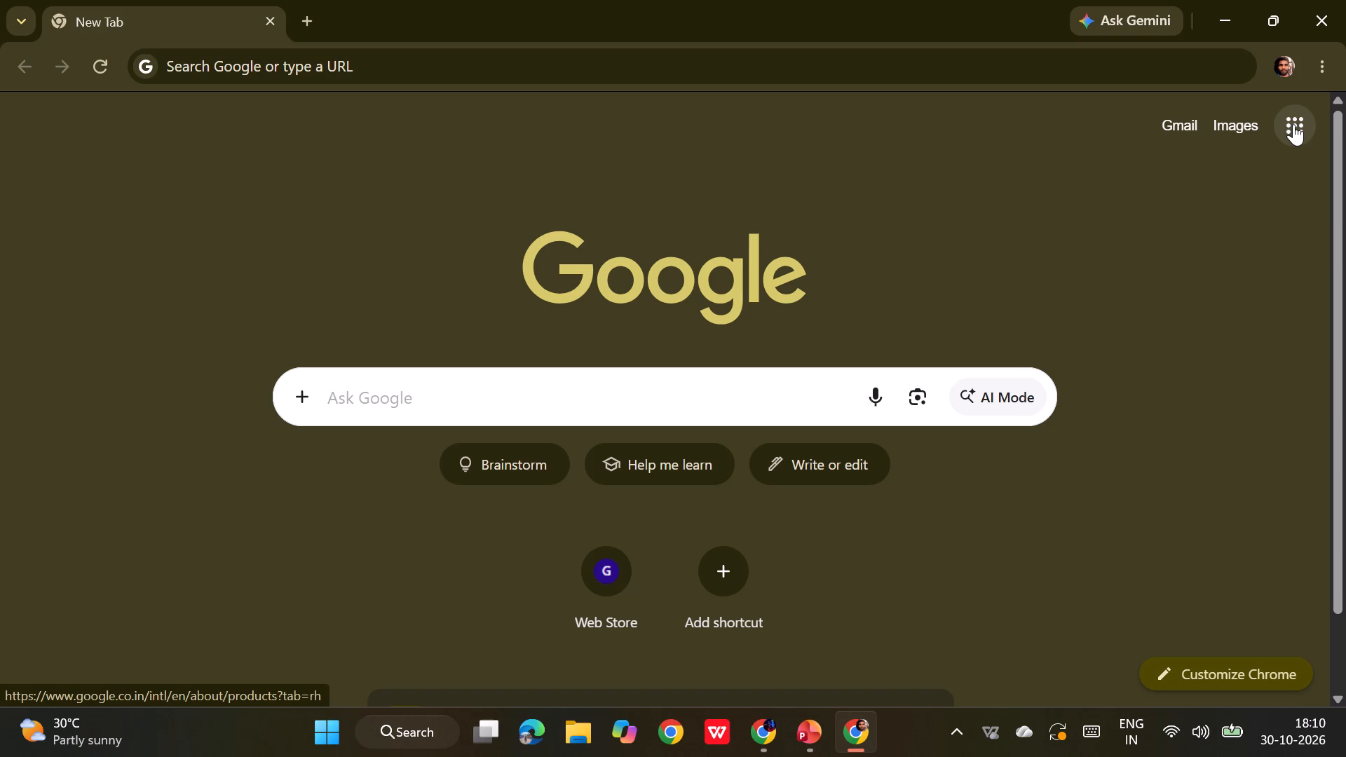
left_click(1293, 124)
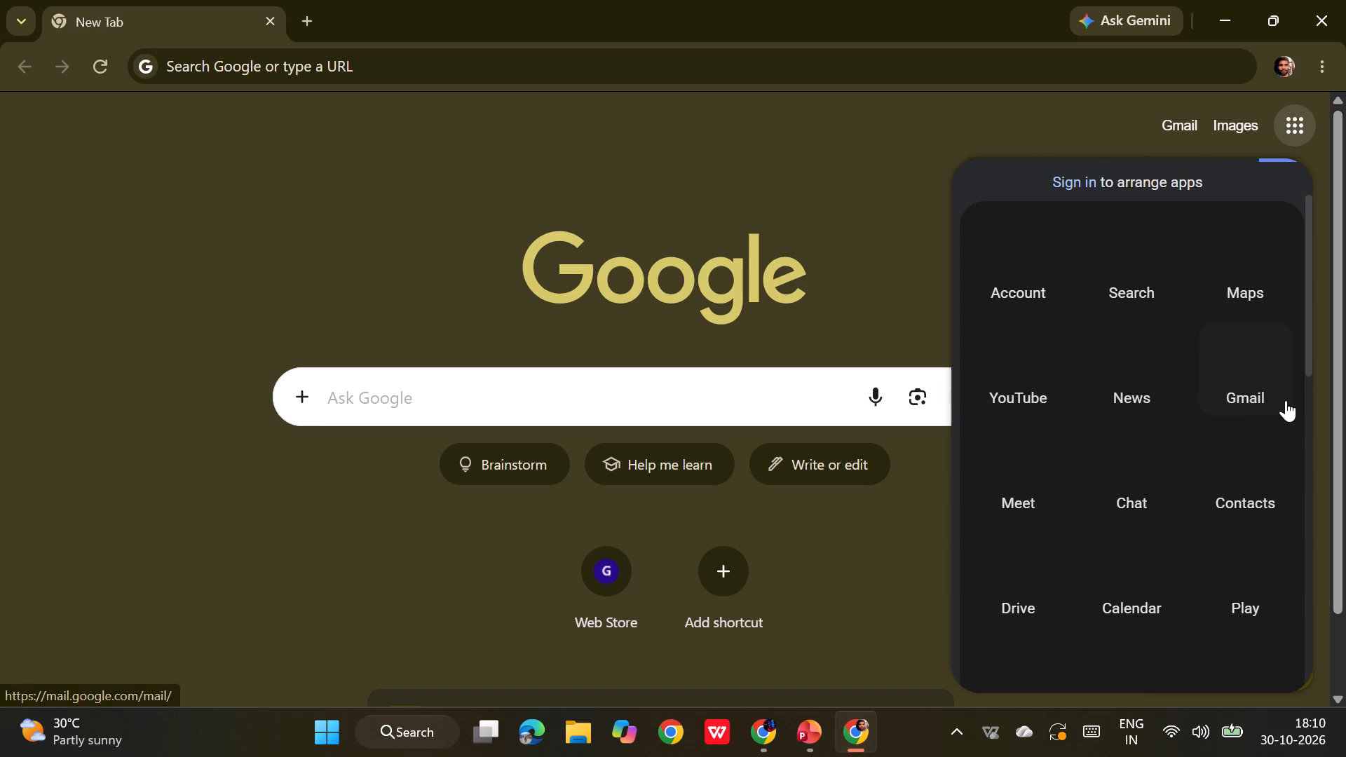
left_click(1022, 603)
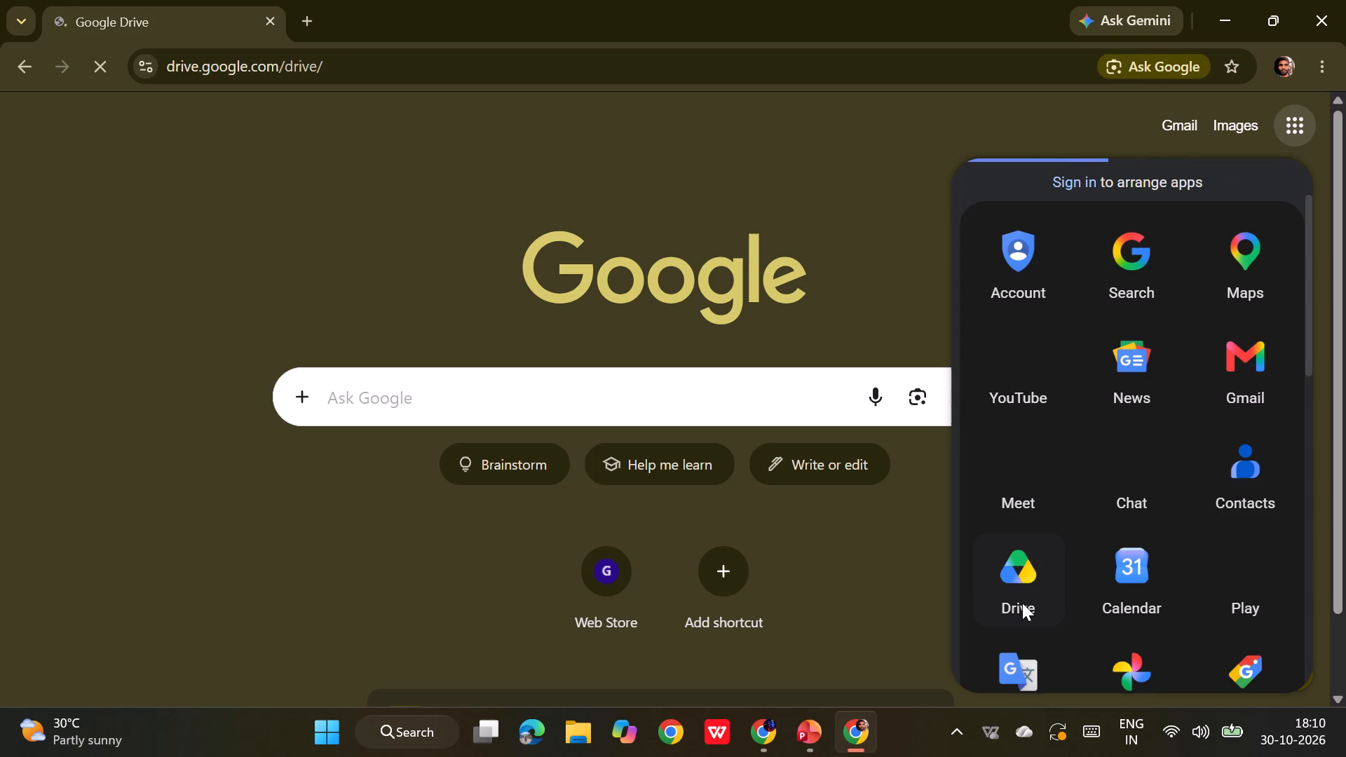
left_click(1022, 603)
double_click(1004, 561)
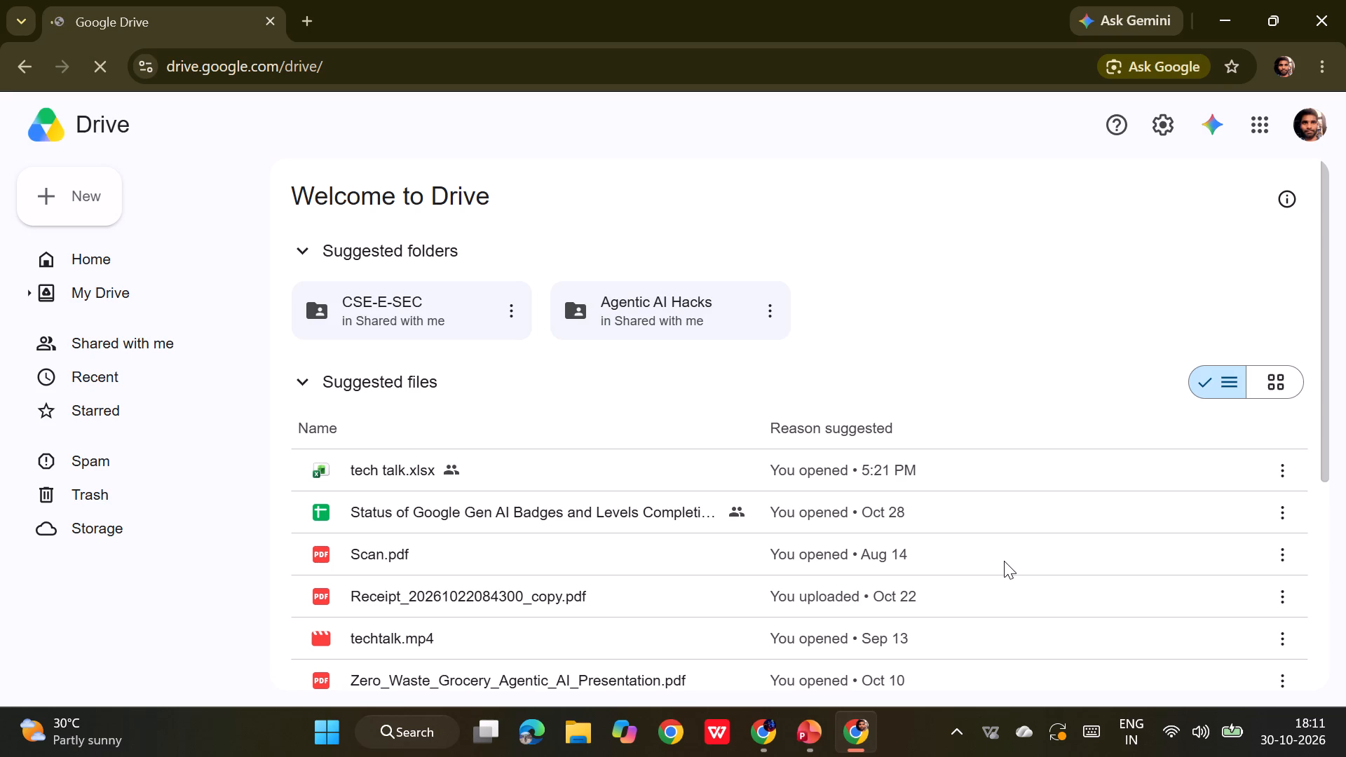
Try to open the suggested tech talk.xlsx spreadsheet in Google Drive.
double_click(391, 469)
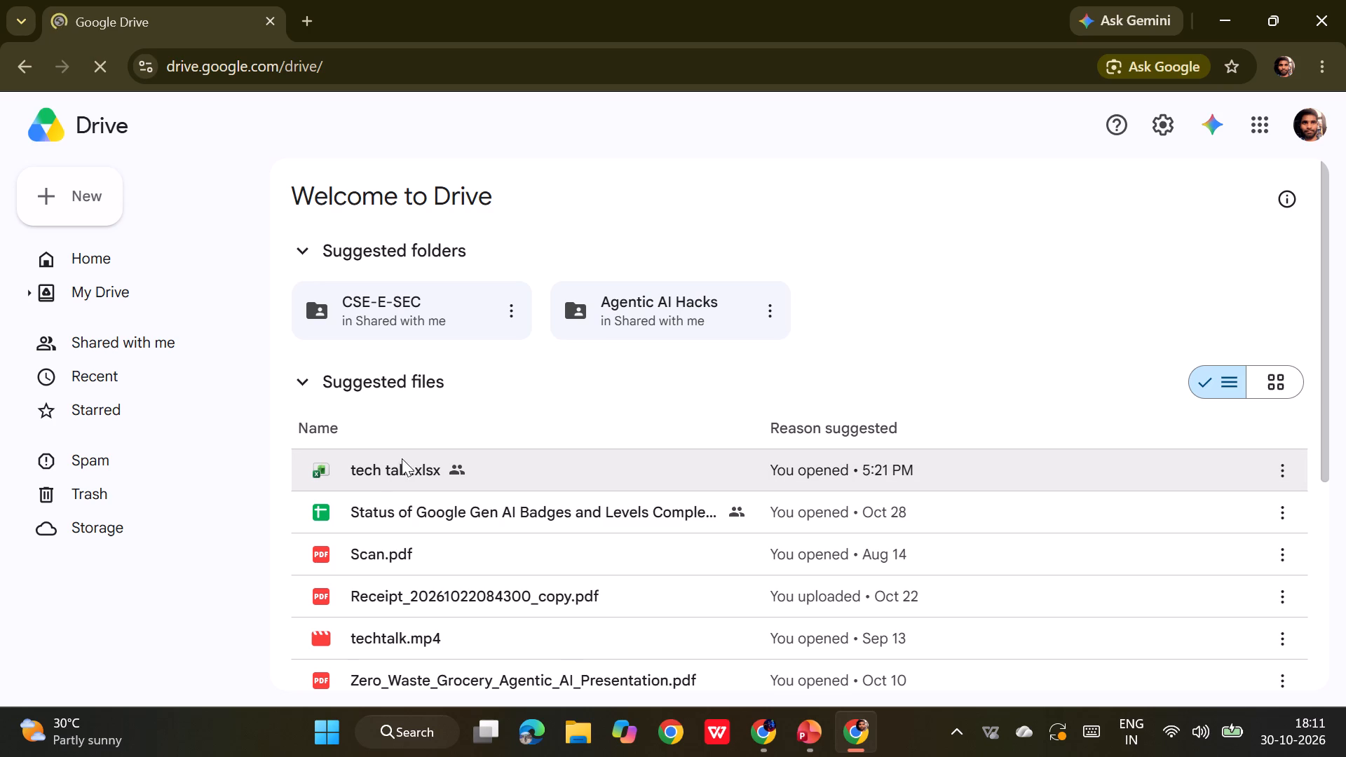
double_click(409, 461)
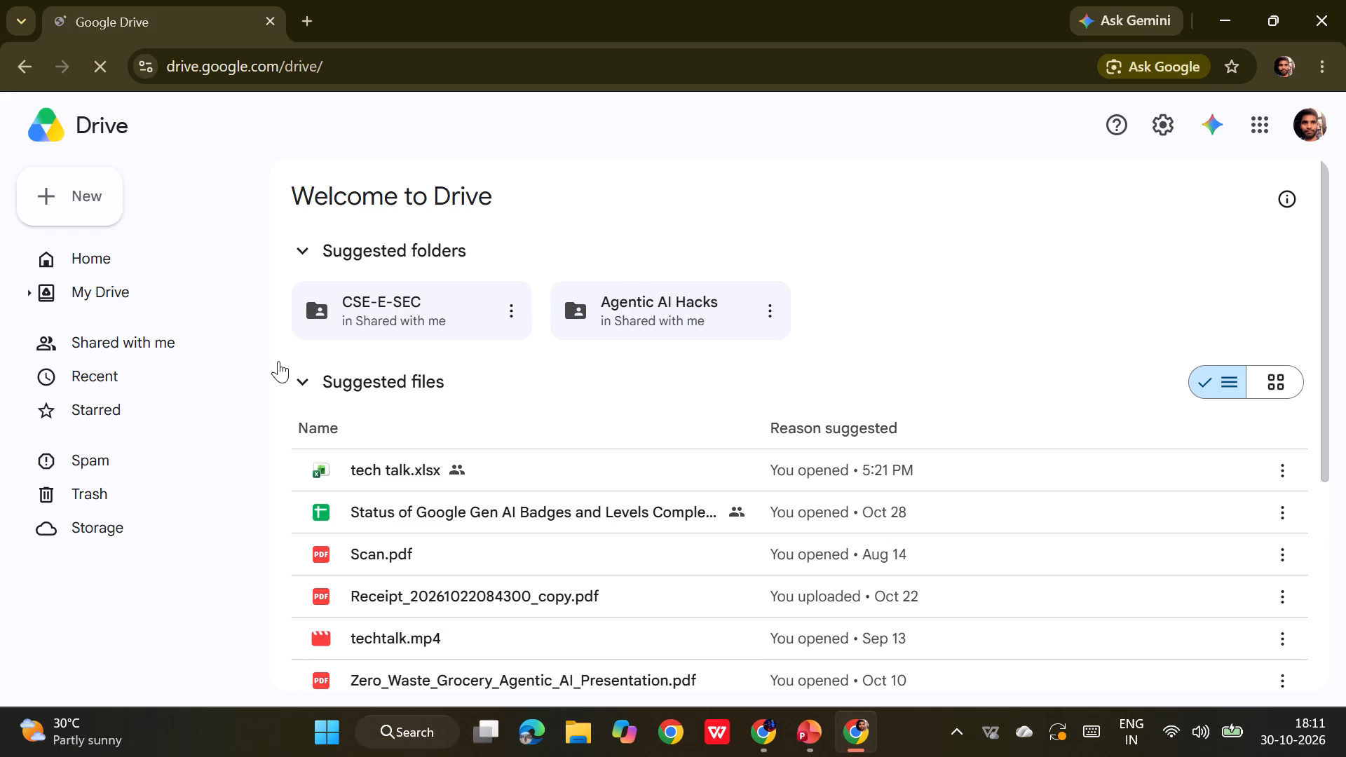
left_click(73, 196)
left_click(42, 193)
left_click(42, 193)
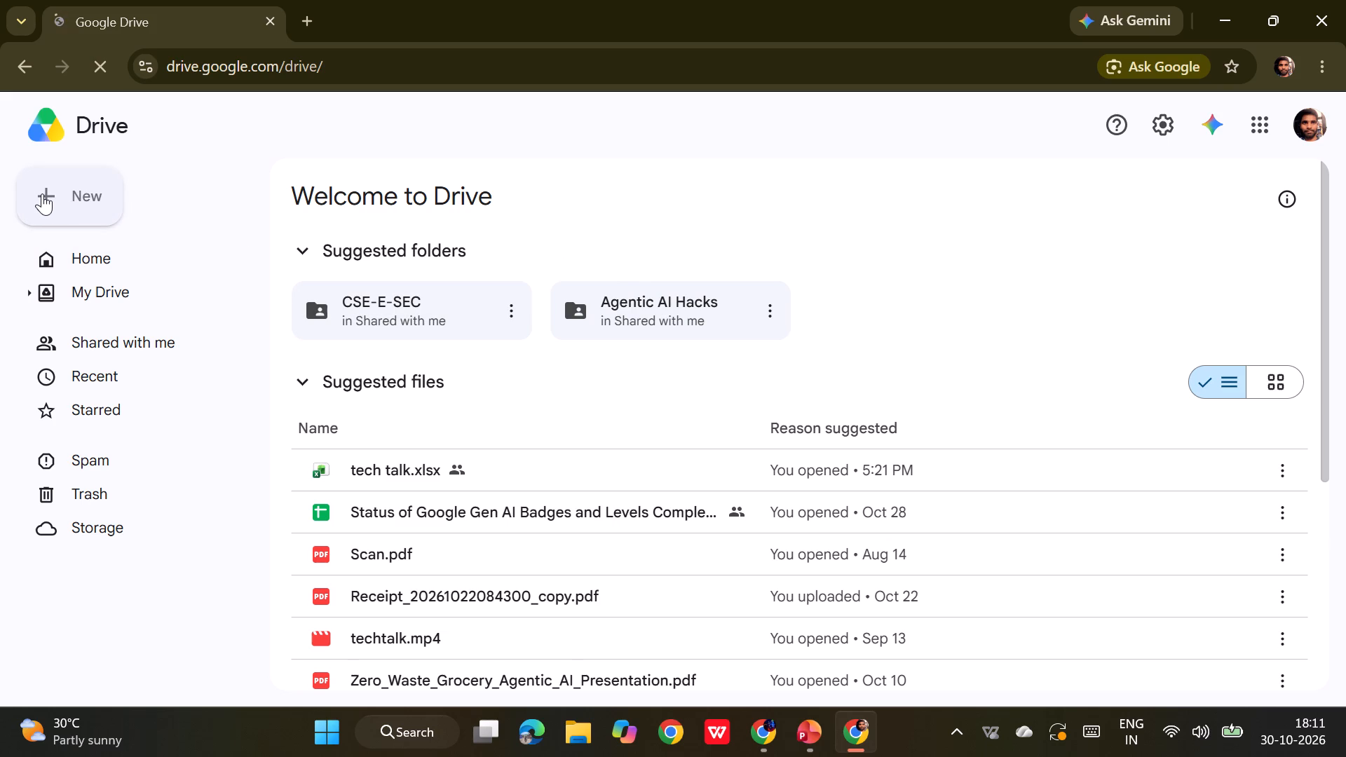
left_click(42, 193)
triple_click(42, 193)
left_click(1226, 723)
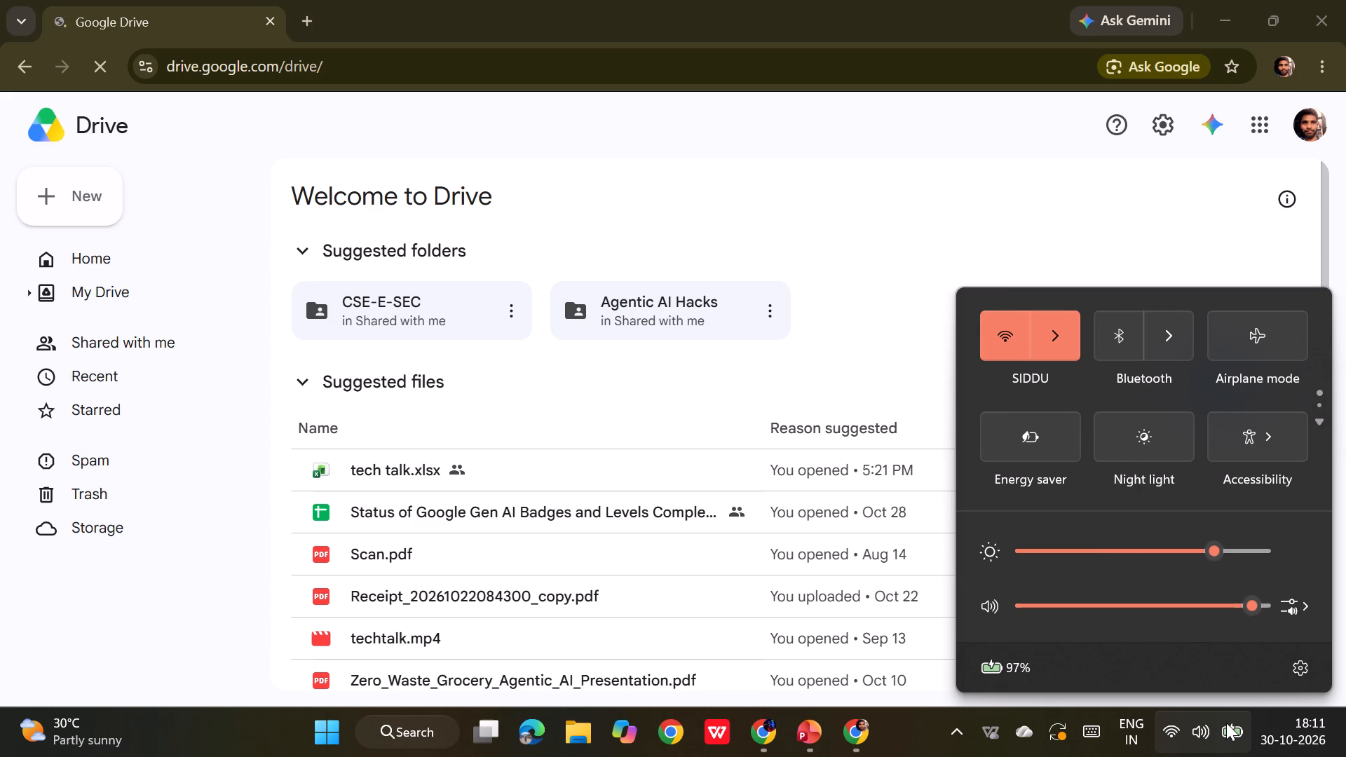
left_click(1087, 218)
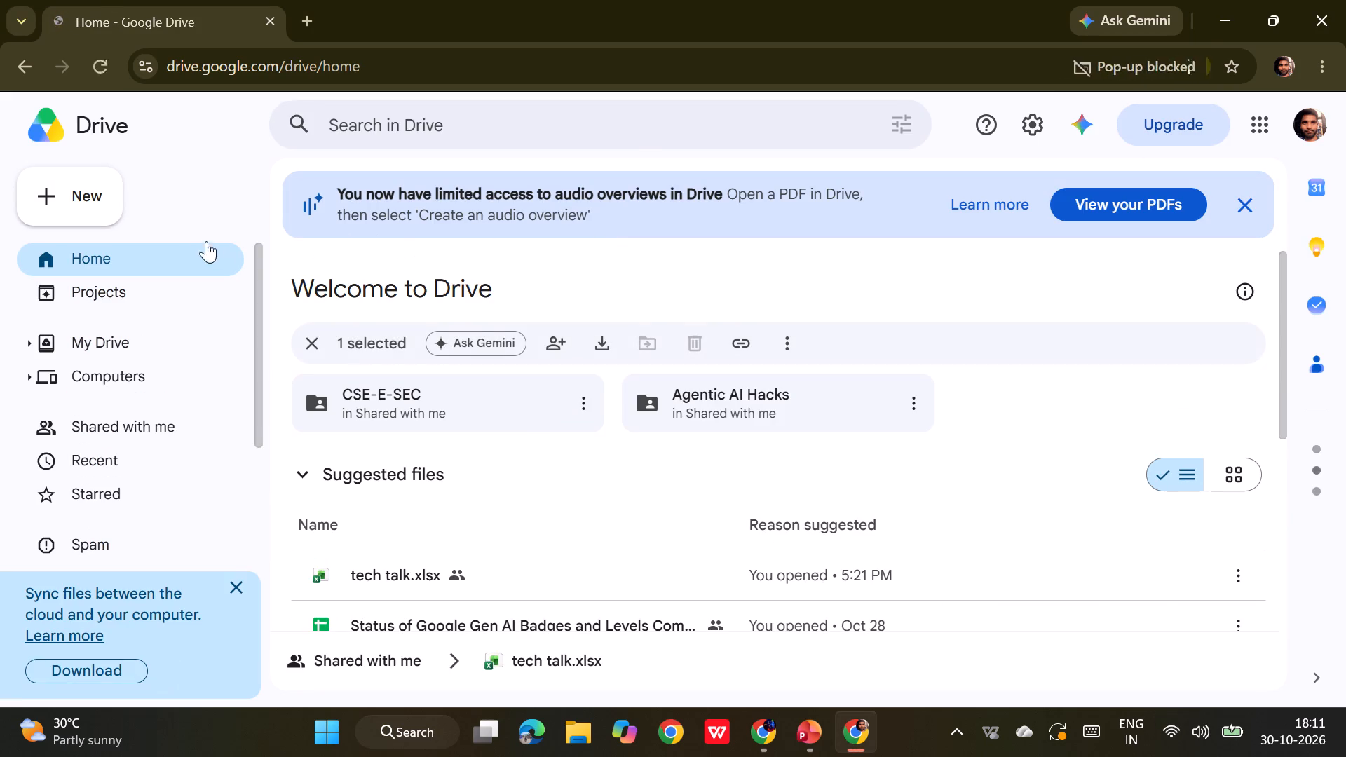
Upload the FTP-in-computer-networks MP4 video from the roll-number folder on drive C to Google Drive.
left_click(55, 201)
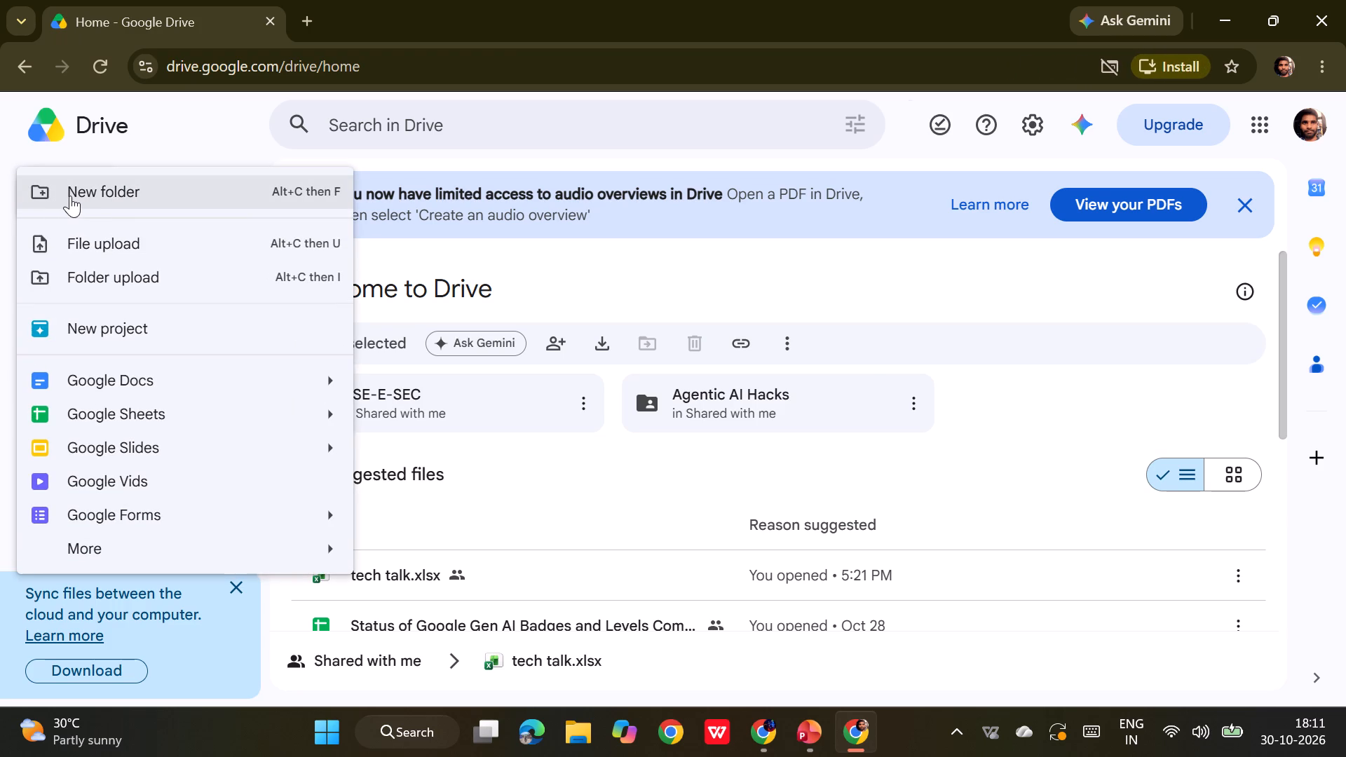
left_click(88, 240)
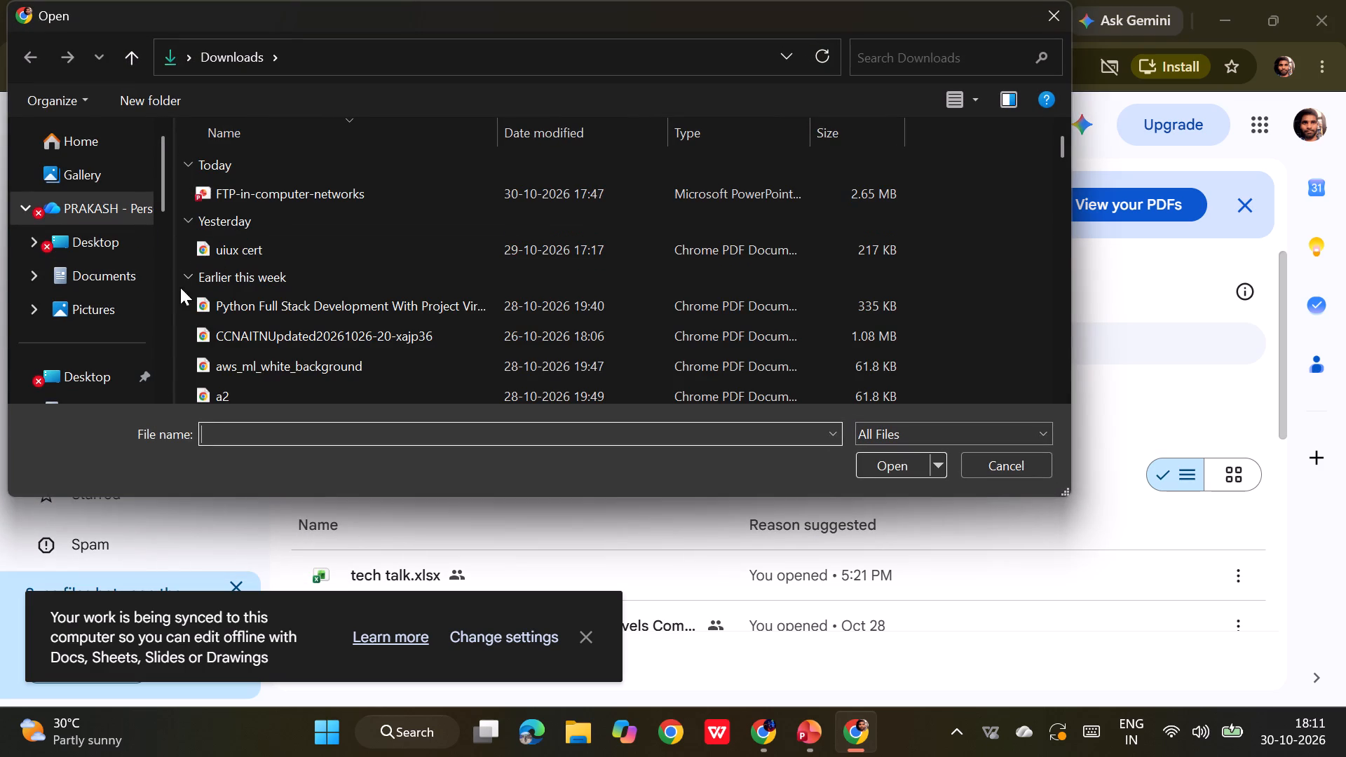
scroll(114, 361, "down", 1)
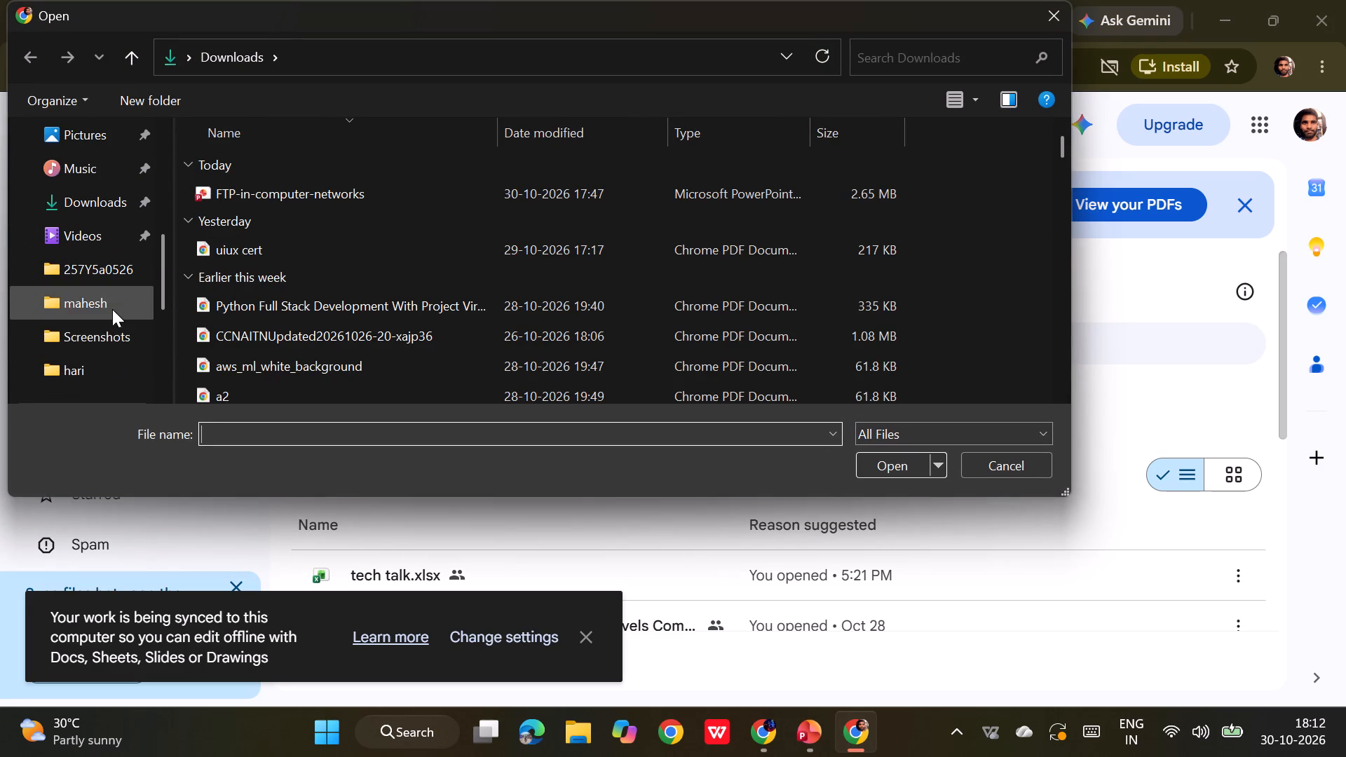
double_click(107, 272)
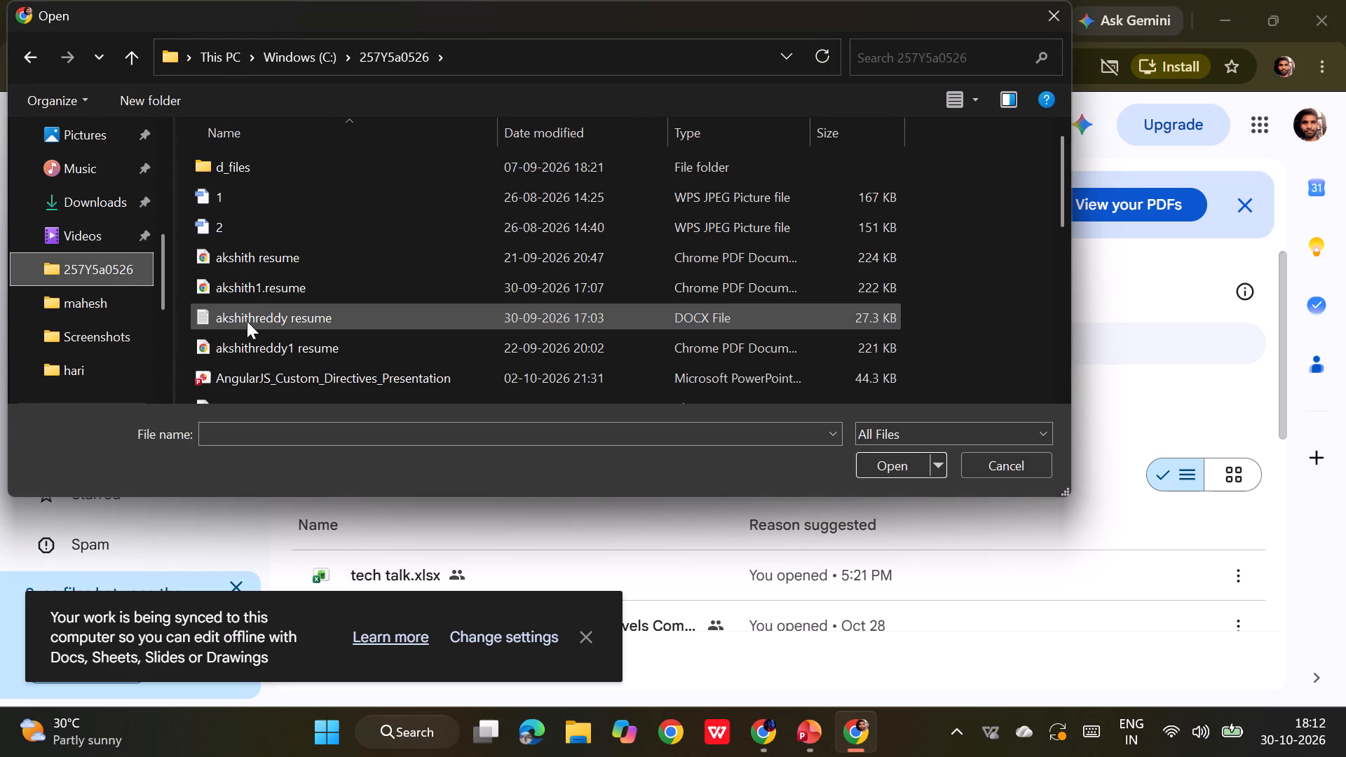
scroll(247, 321, "down", 2)
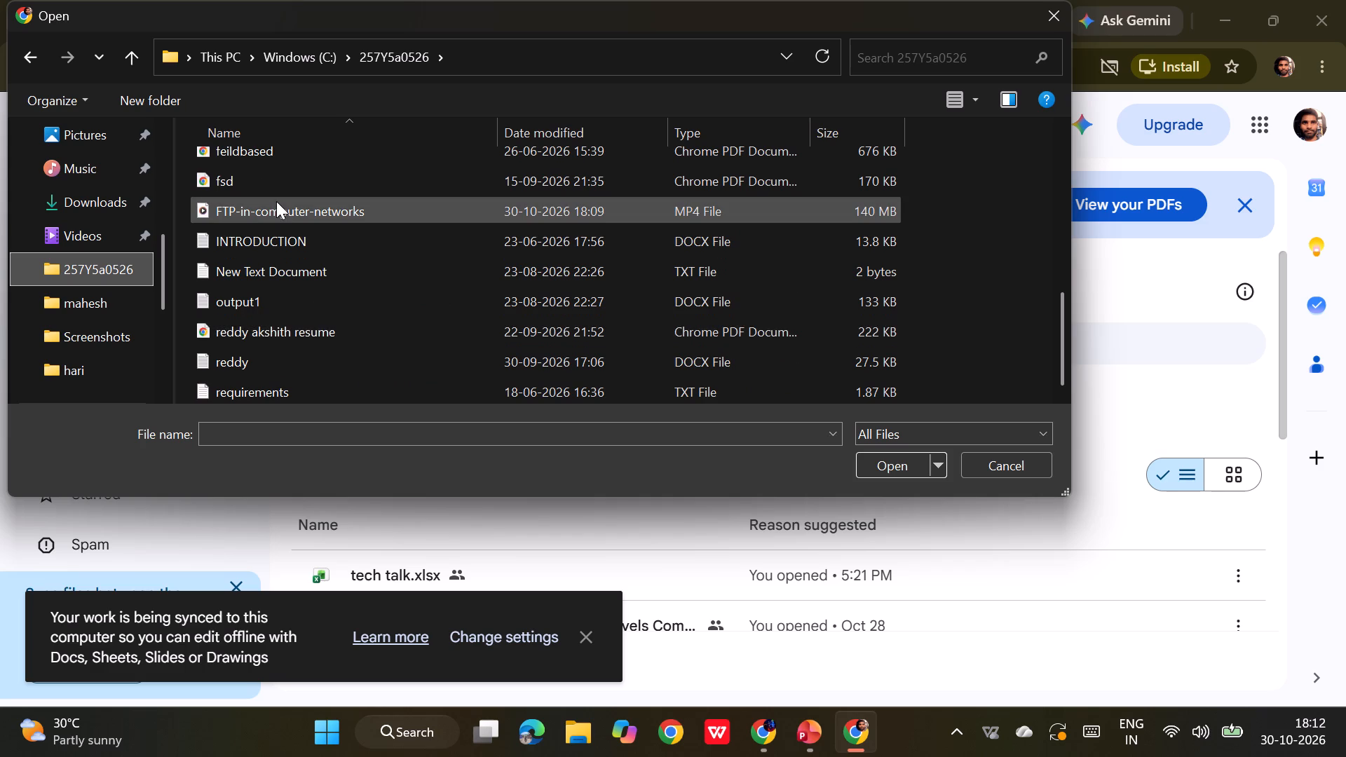
double_click(276, 201)
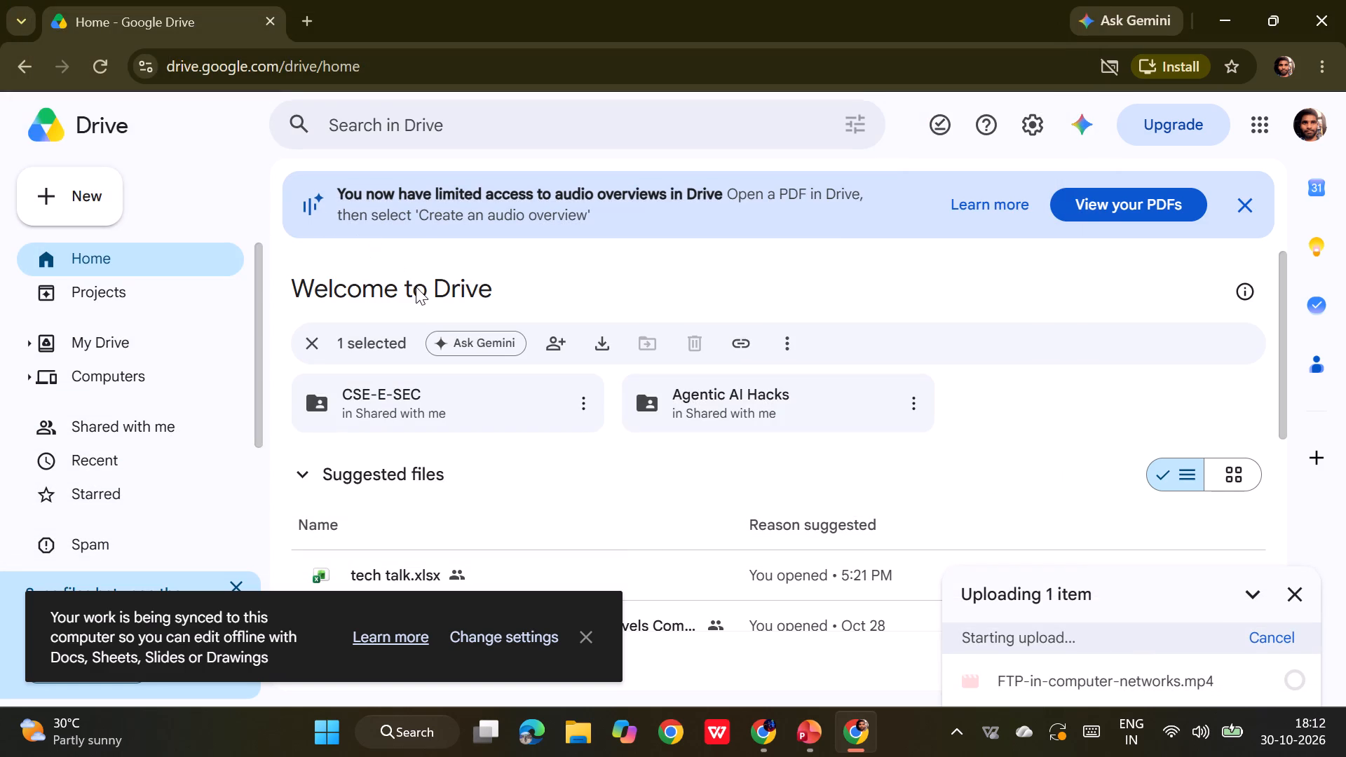
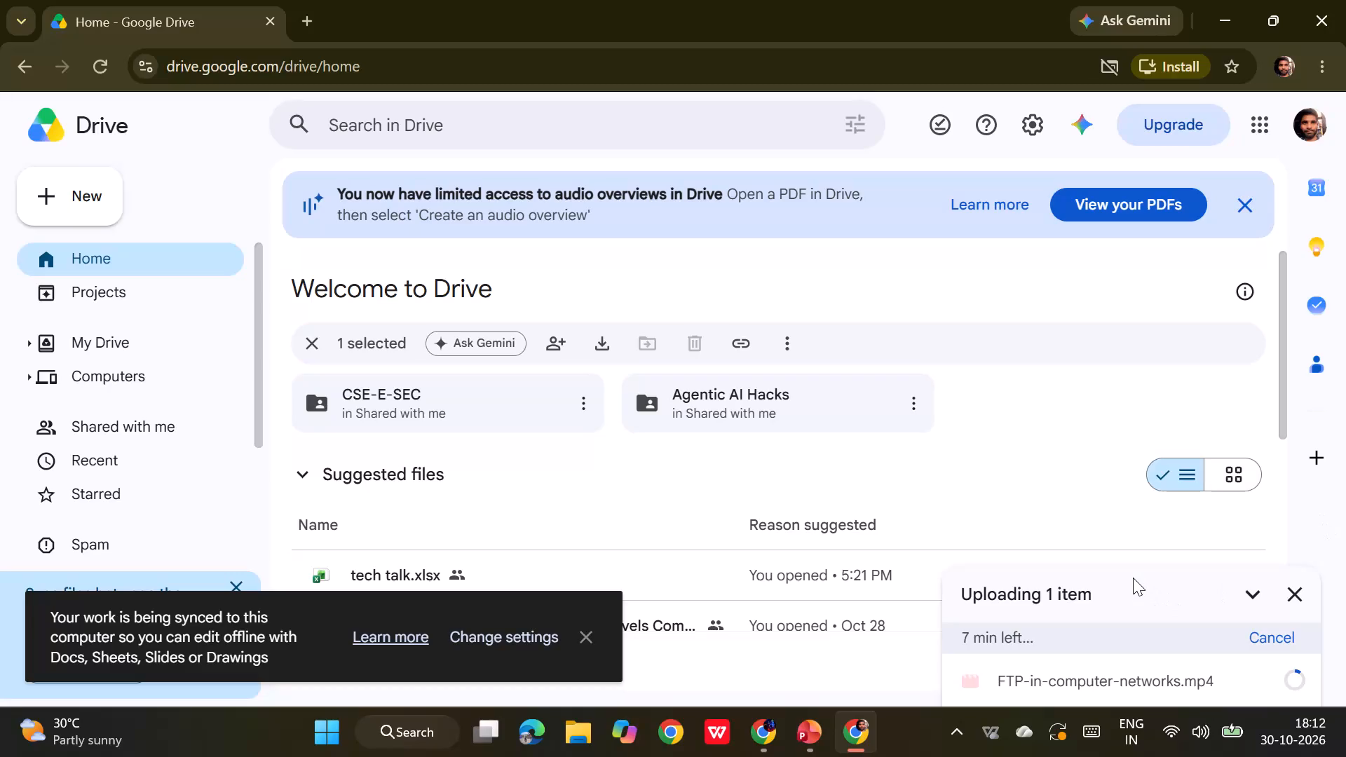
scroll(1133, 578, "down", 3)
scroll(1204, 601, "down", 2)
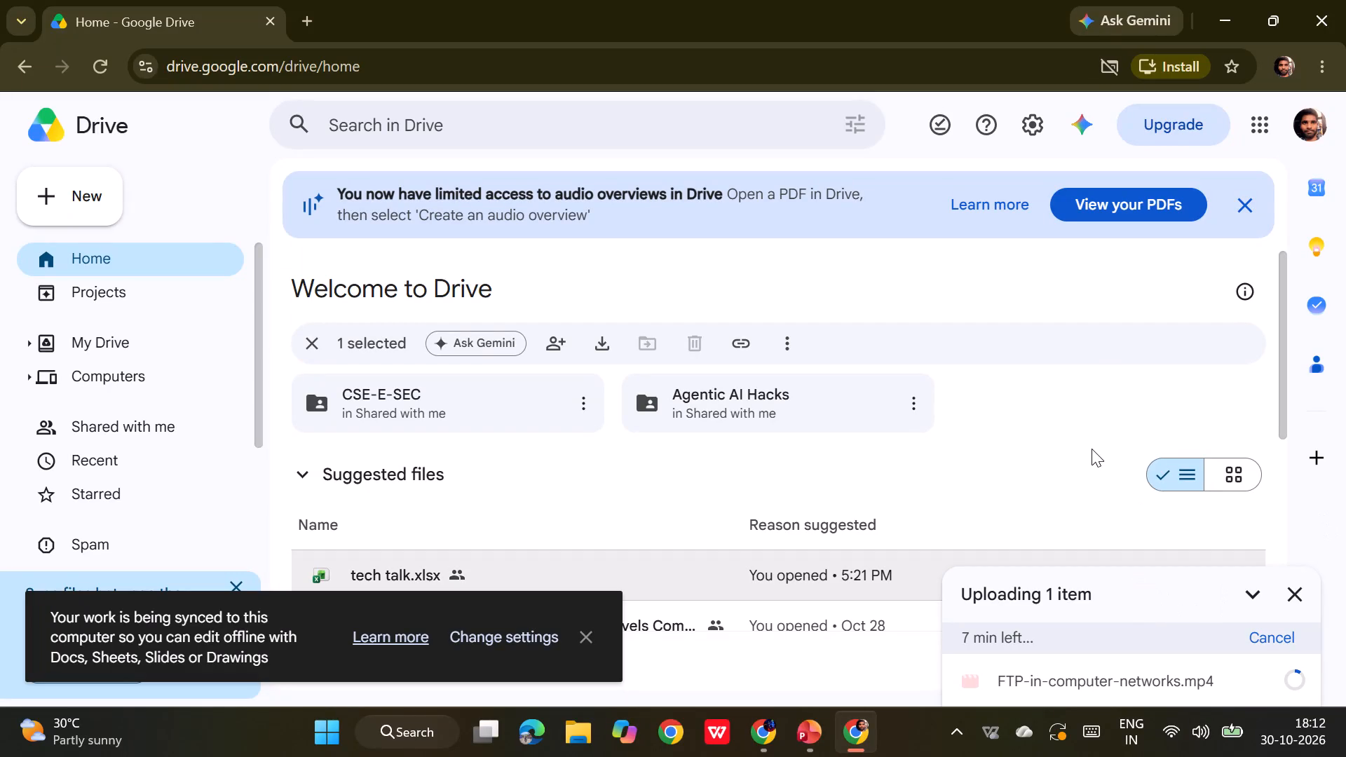
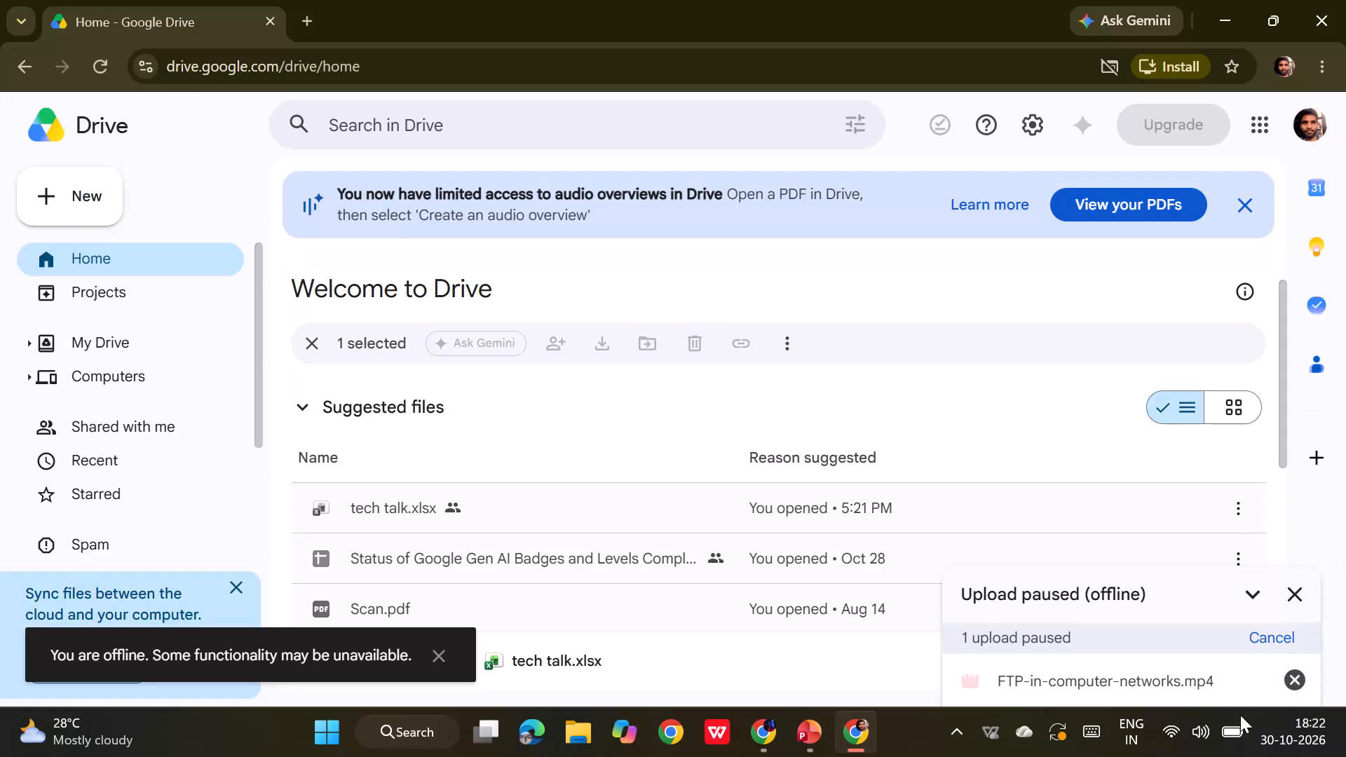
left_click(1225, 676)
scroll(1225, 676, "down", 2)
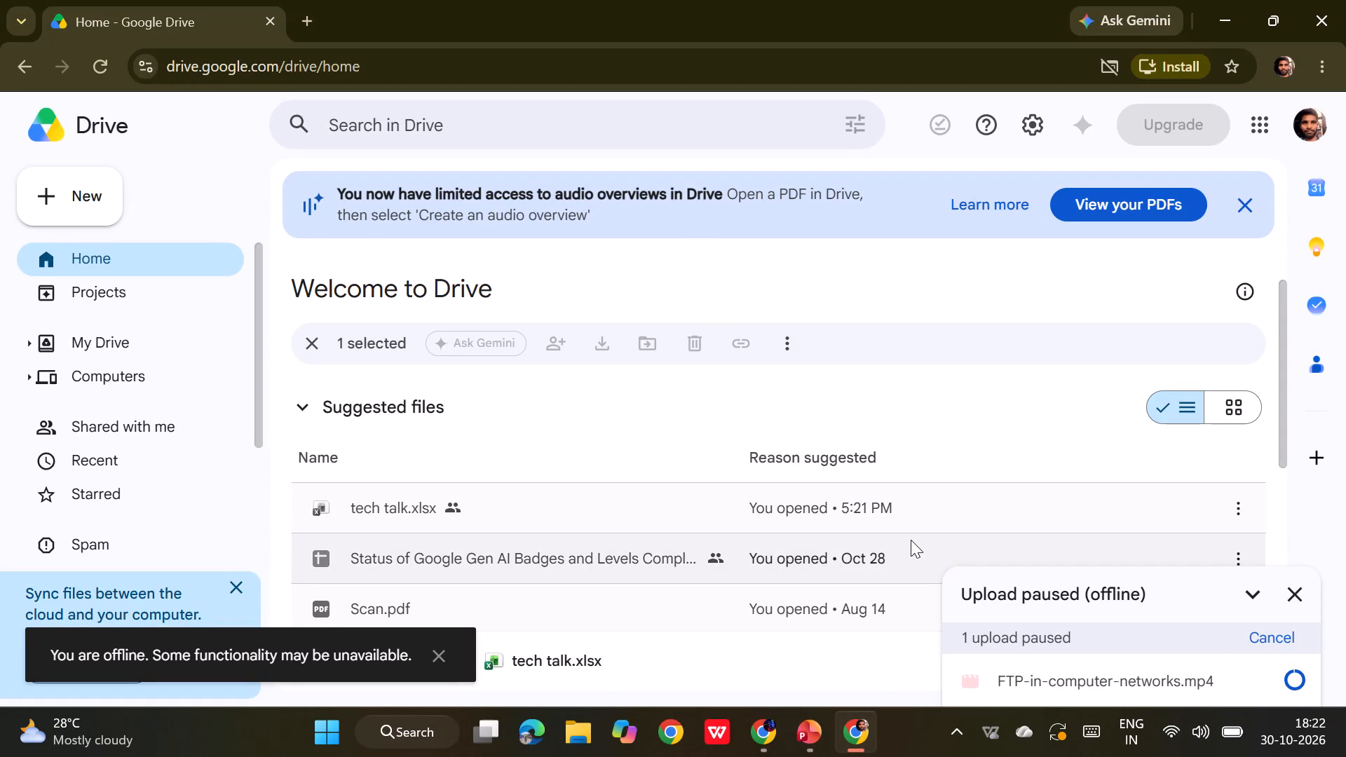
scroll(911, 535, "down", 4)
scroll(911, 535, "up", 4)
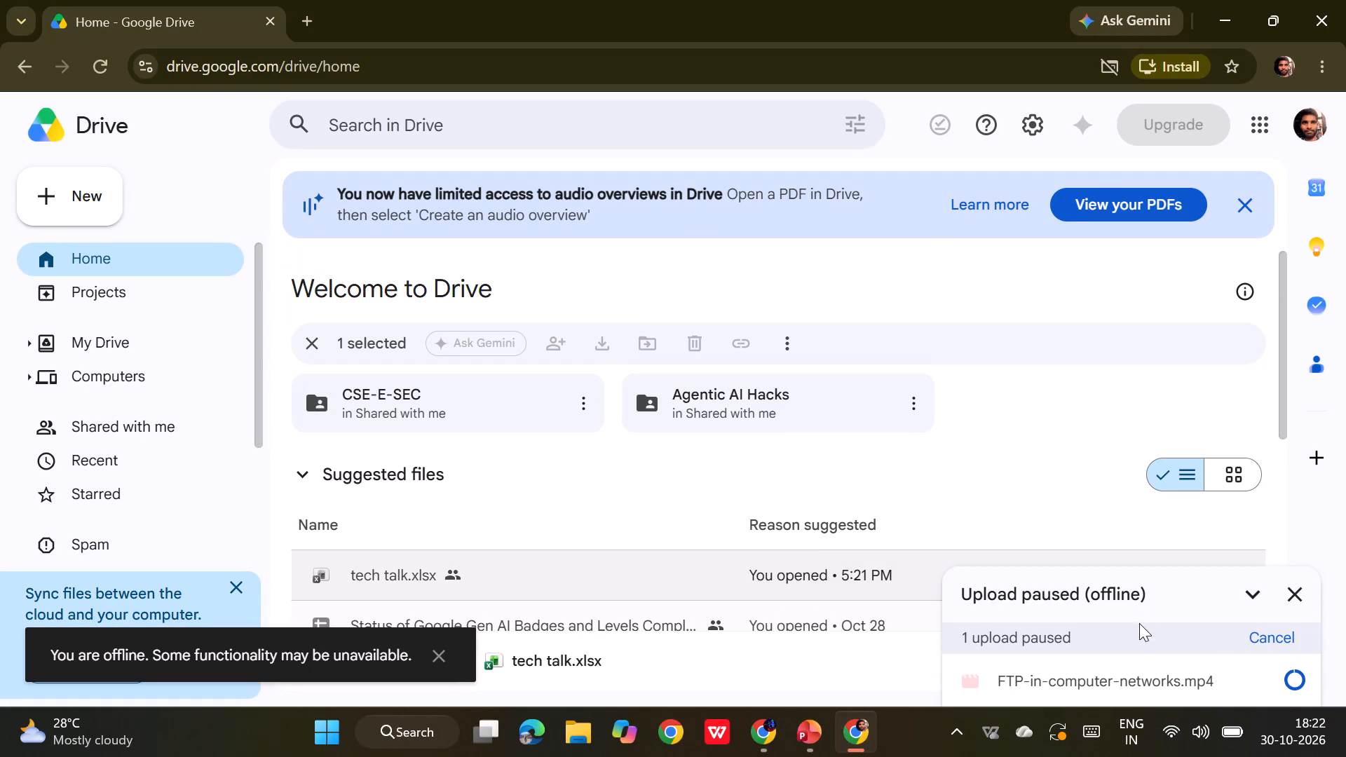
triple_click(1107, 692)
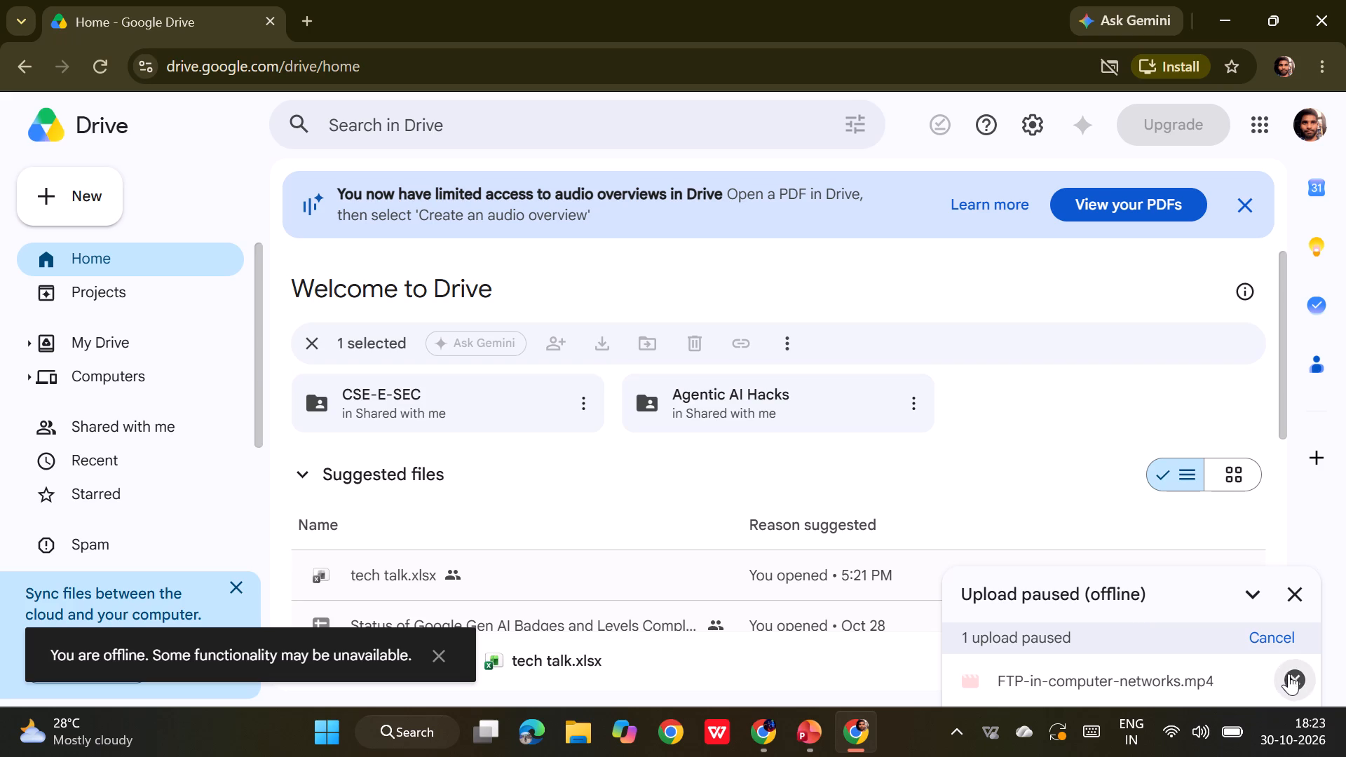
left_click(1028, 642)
Connect the computer to the TP-Link_202 Wi-Fi network so the paused FTP-in-computer-networks.mp4 upload can resume.
left_click(1166, 728)
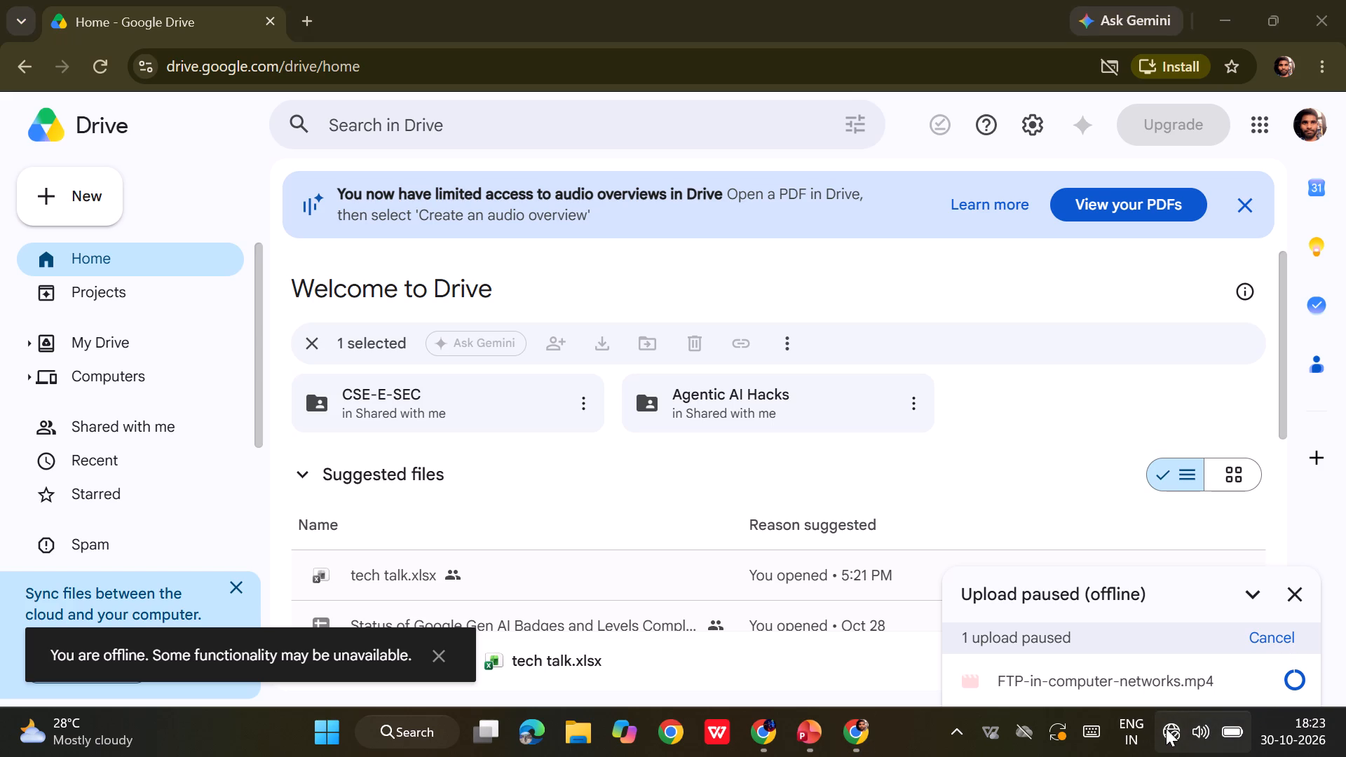
left_click(1047, 332)
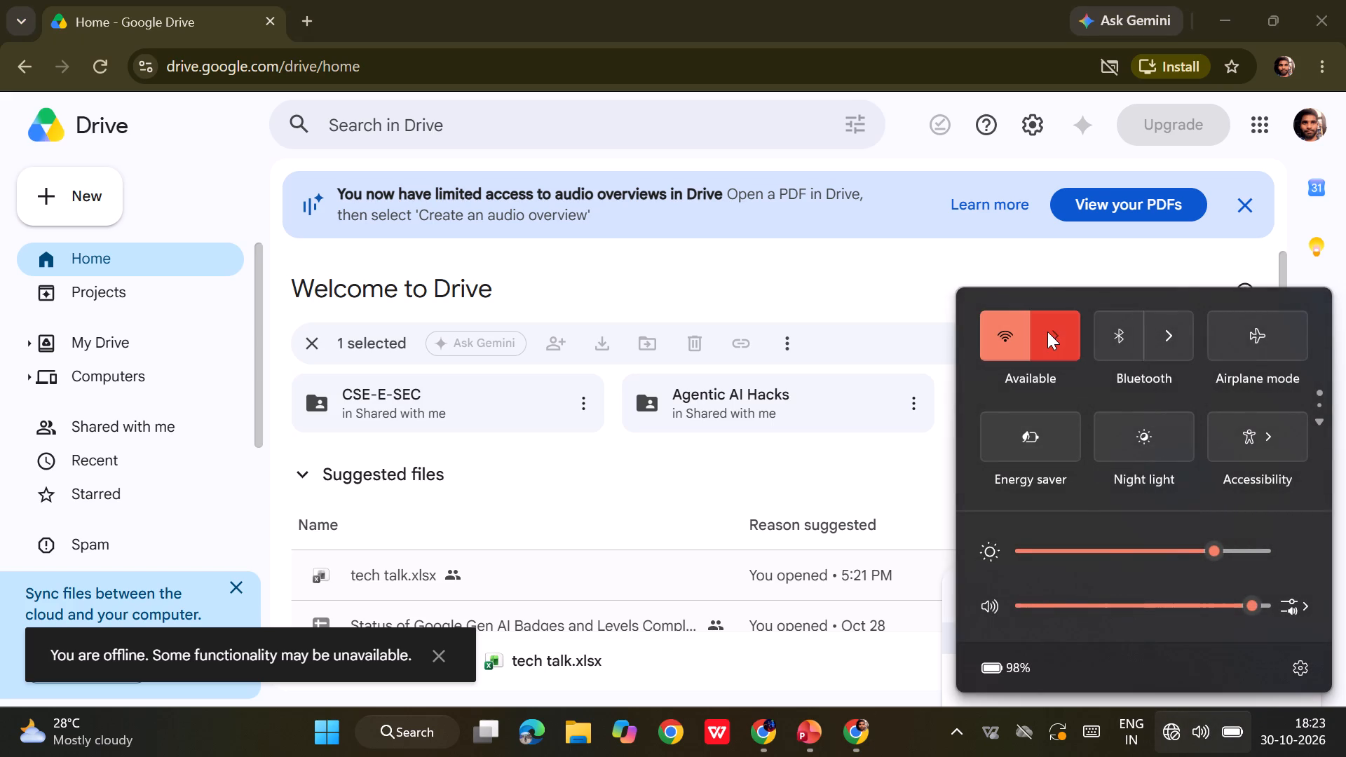
left_click(1036, 346)
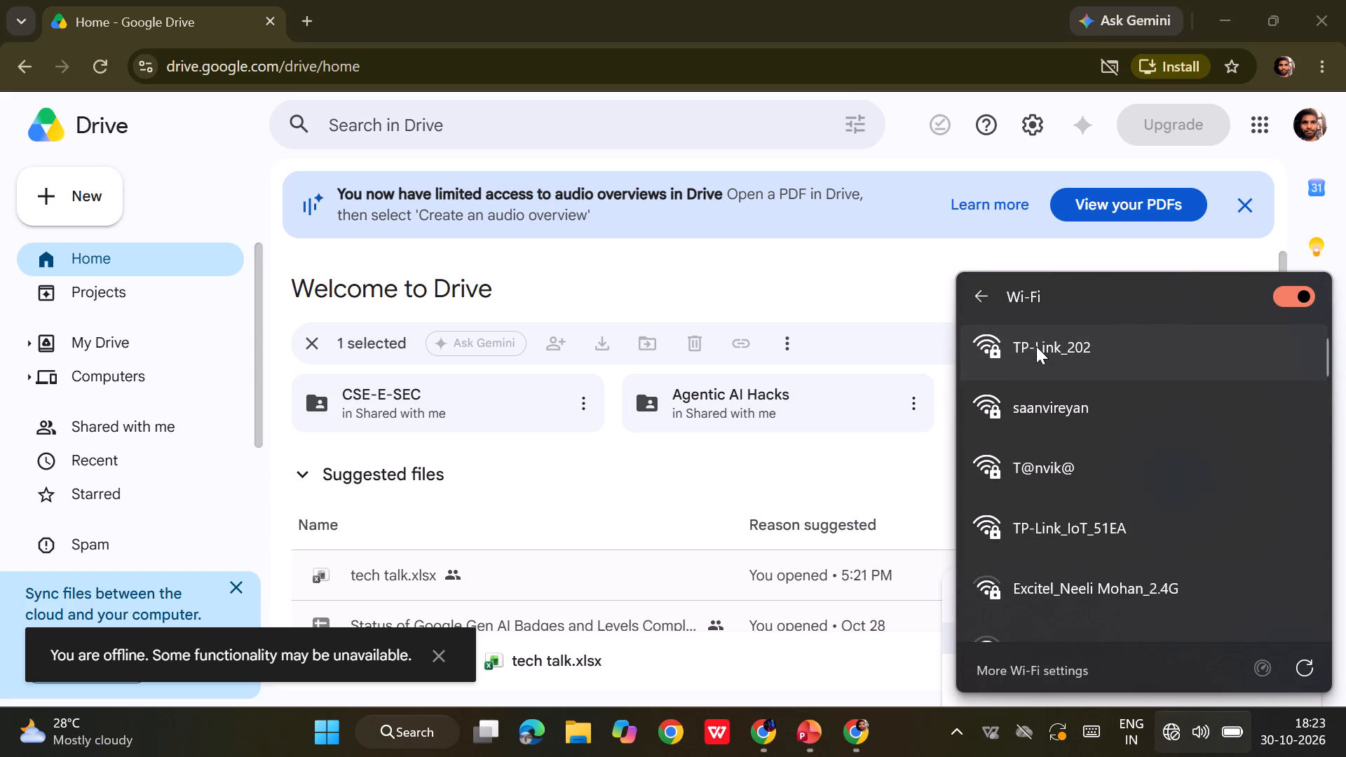
left_click(1209, 436)
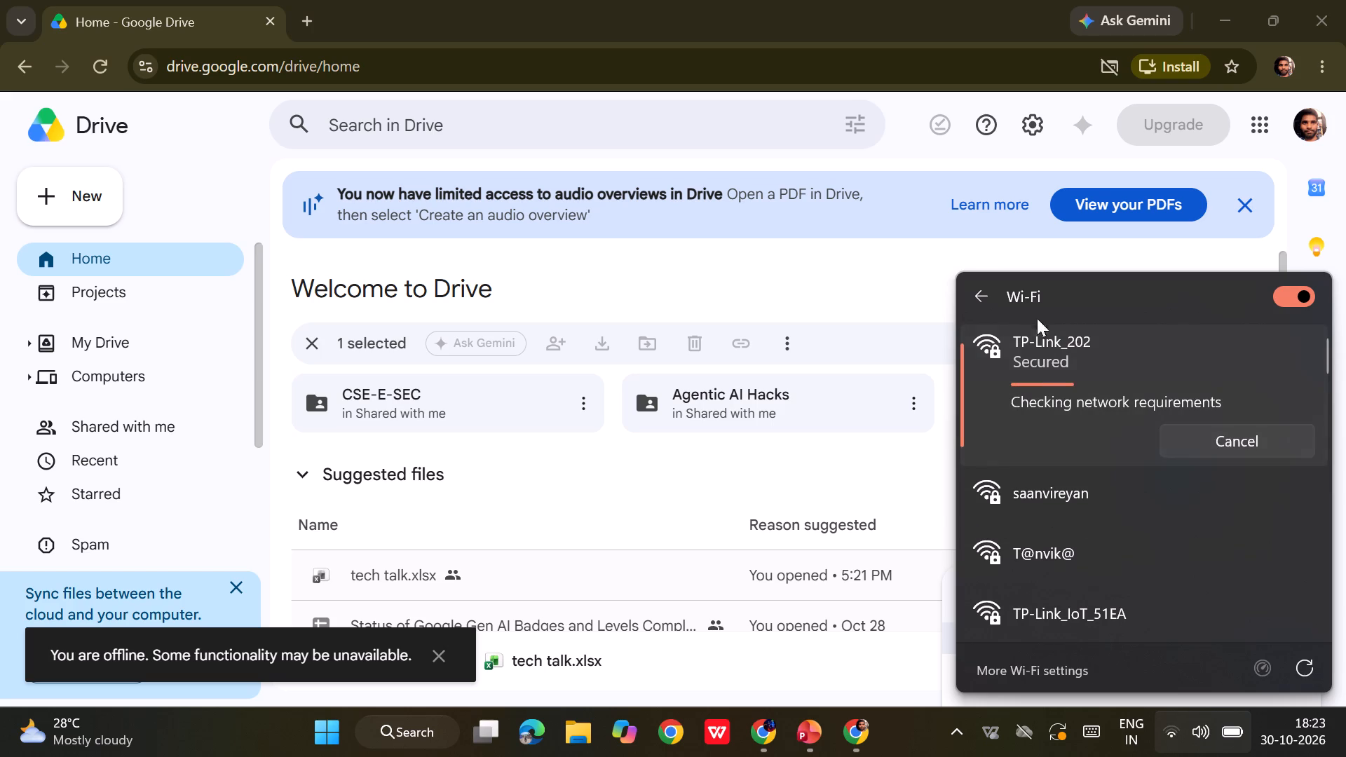
left_click(928, 271)
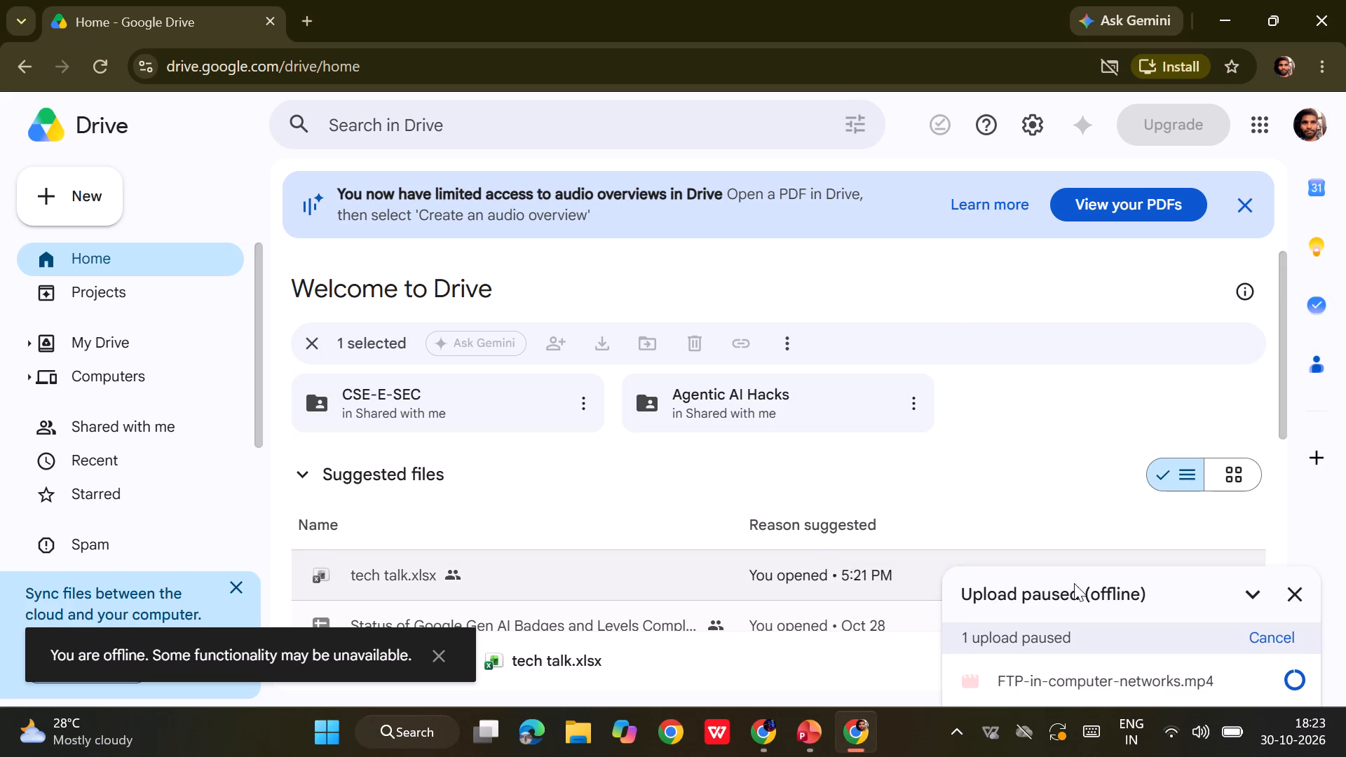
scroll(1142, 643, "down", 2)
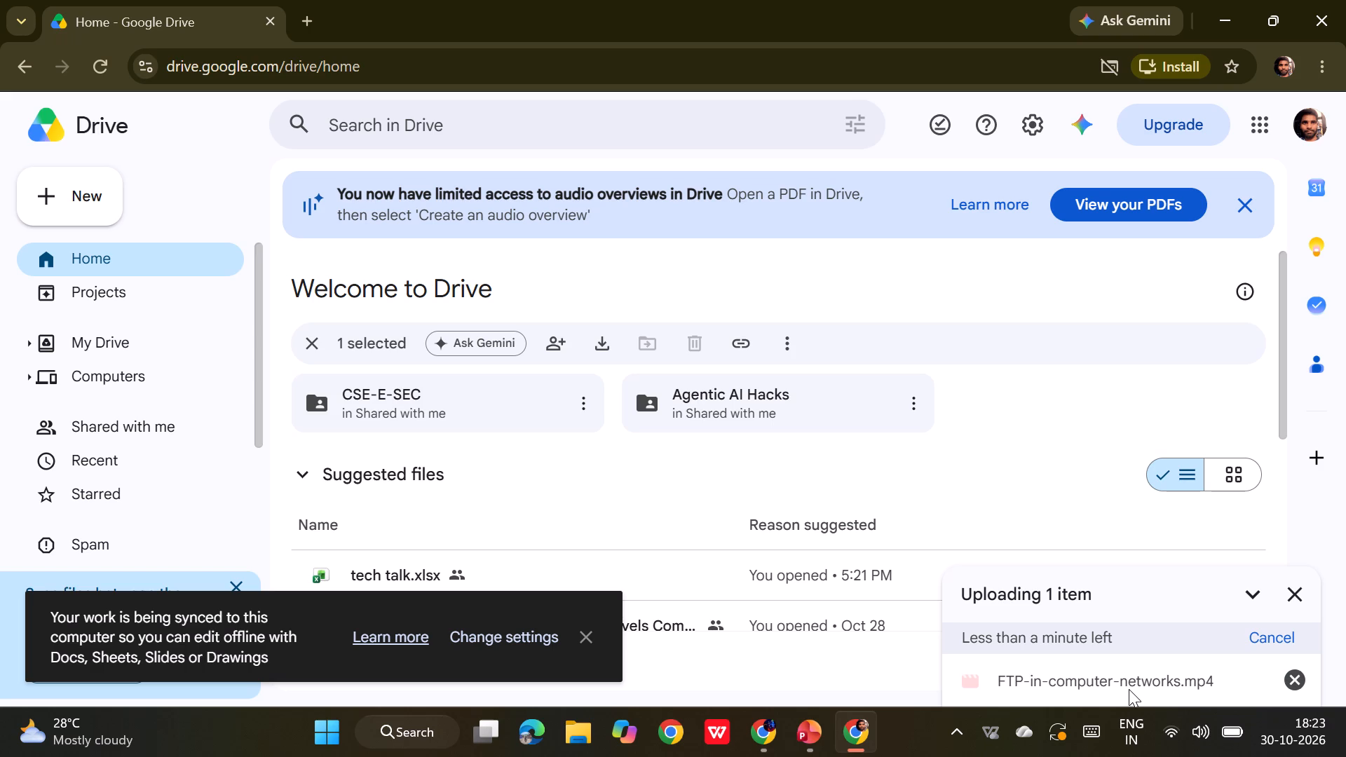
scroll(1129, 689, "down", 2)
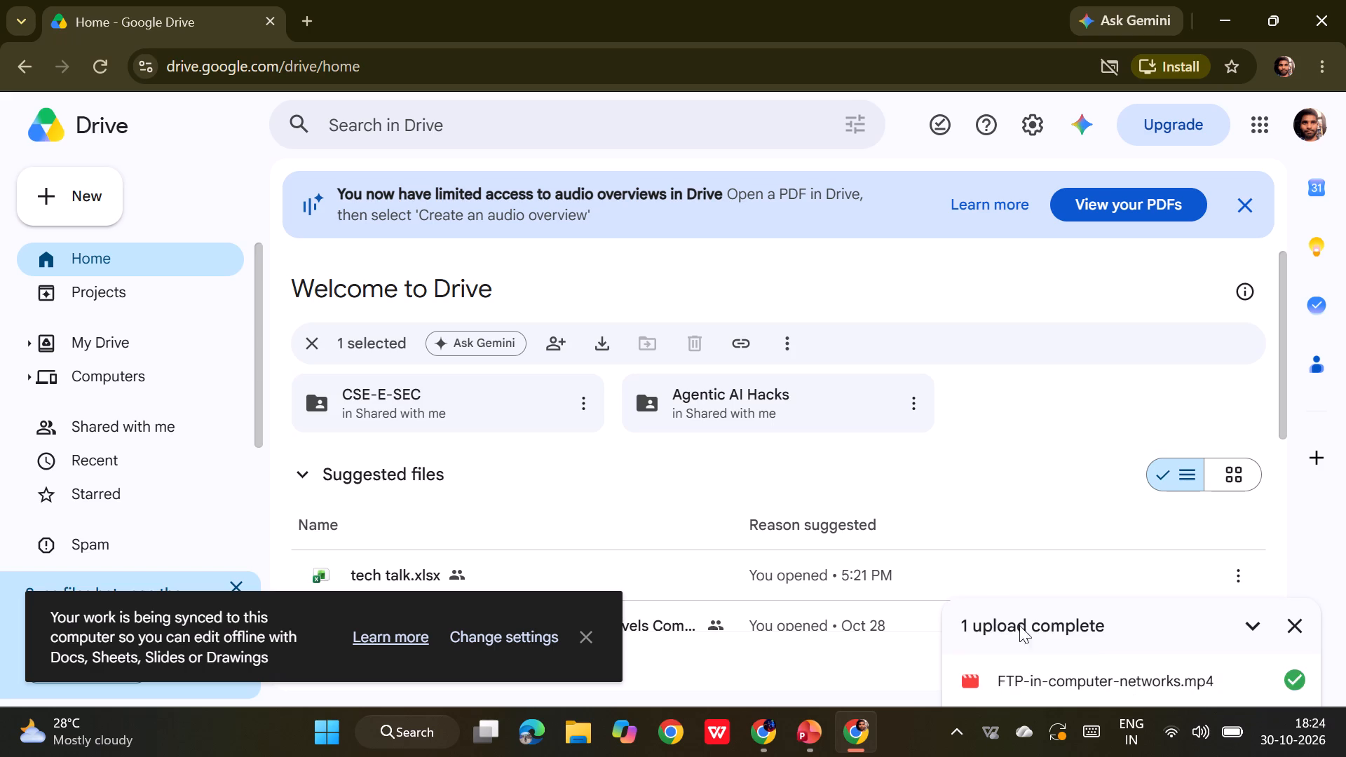
Preview the uploaded FTP-in-computer-networks.mp4 video and close the preview.
left_click(1234, 692)
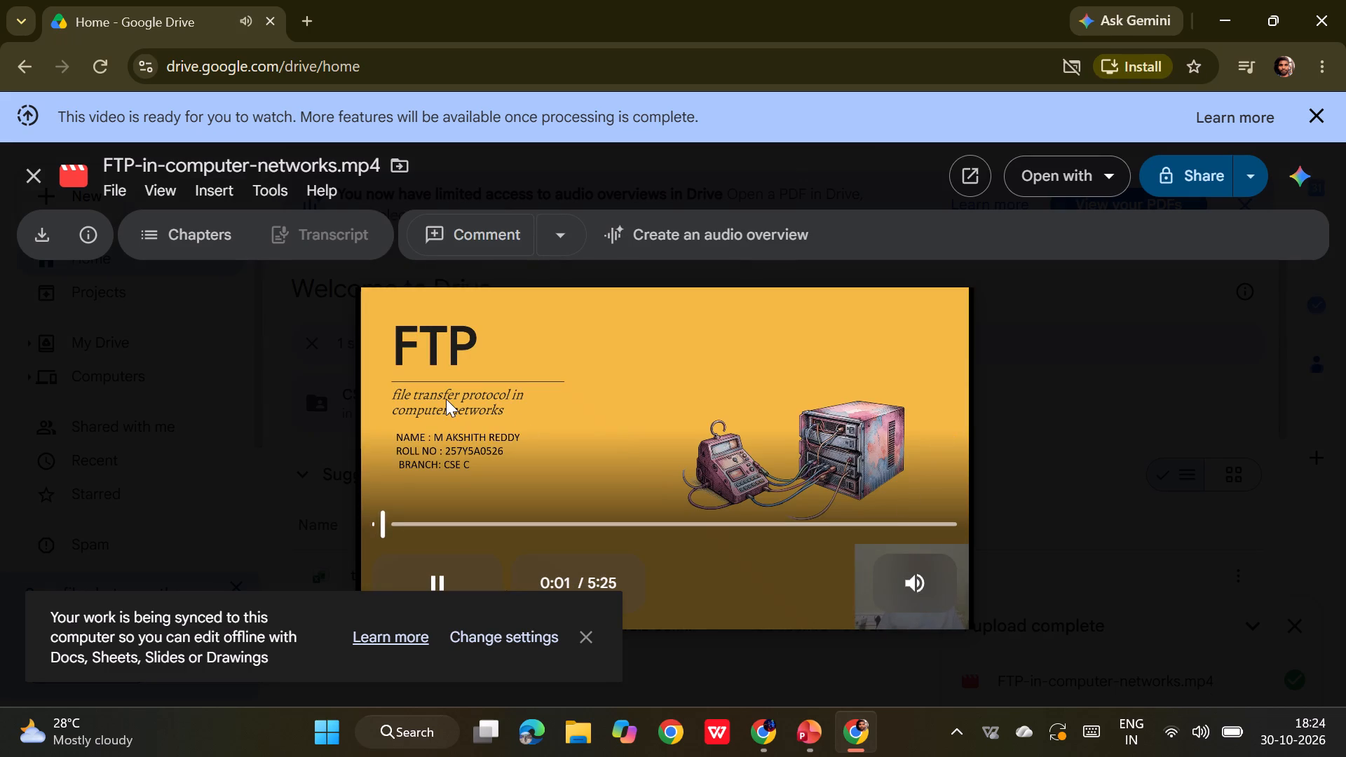
left_click(35, 177)
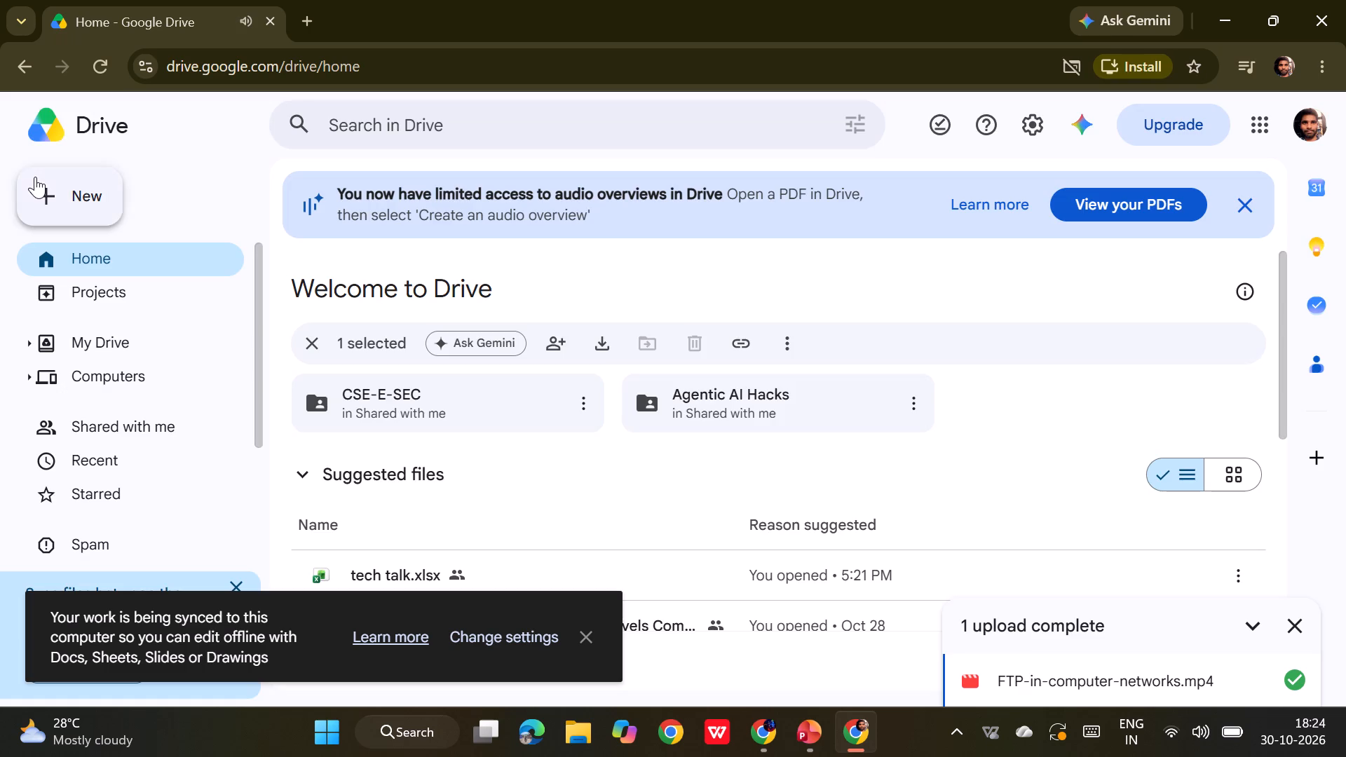
Look through the suggested files for the uploaded video, collapse the upload status, and reload the Drive home page.
scroll(394, 462, "down", 1)
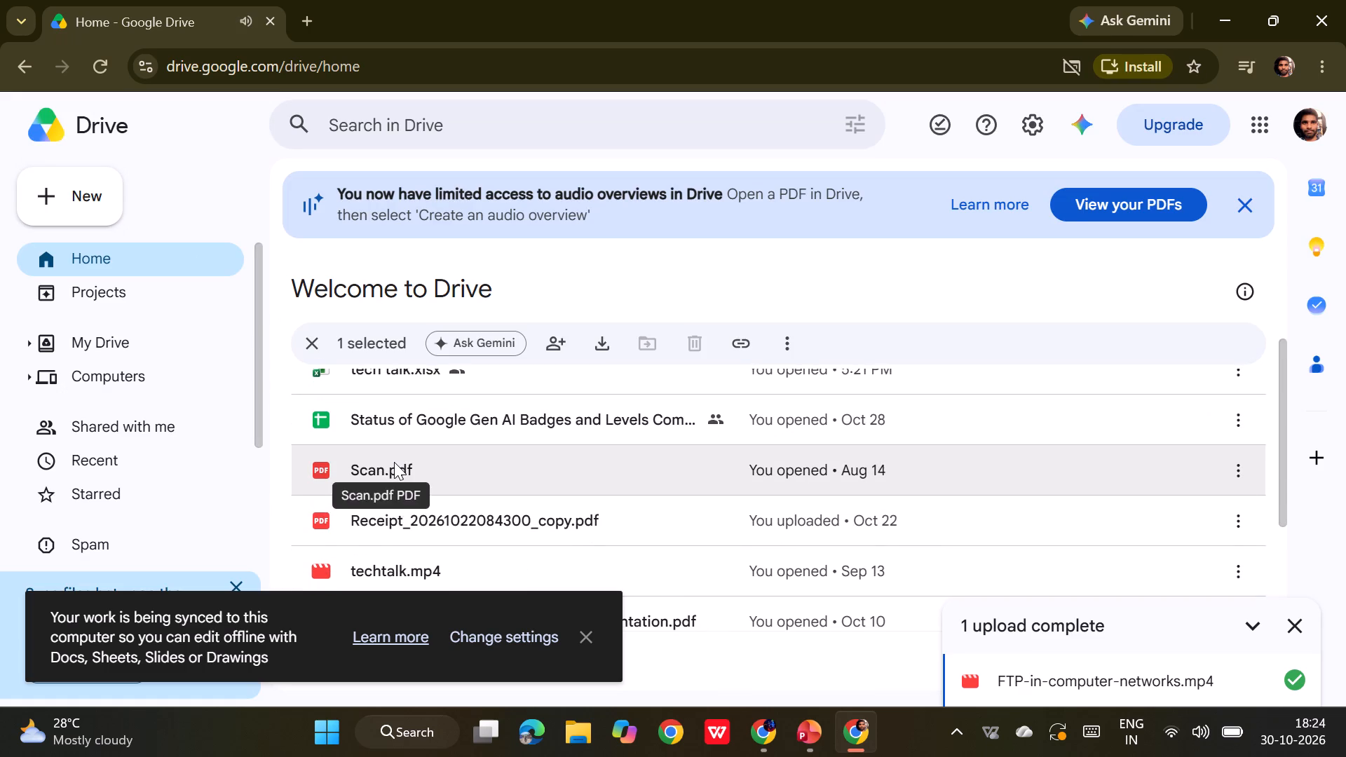
scroll(394, 462, "down", 1)
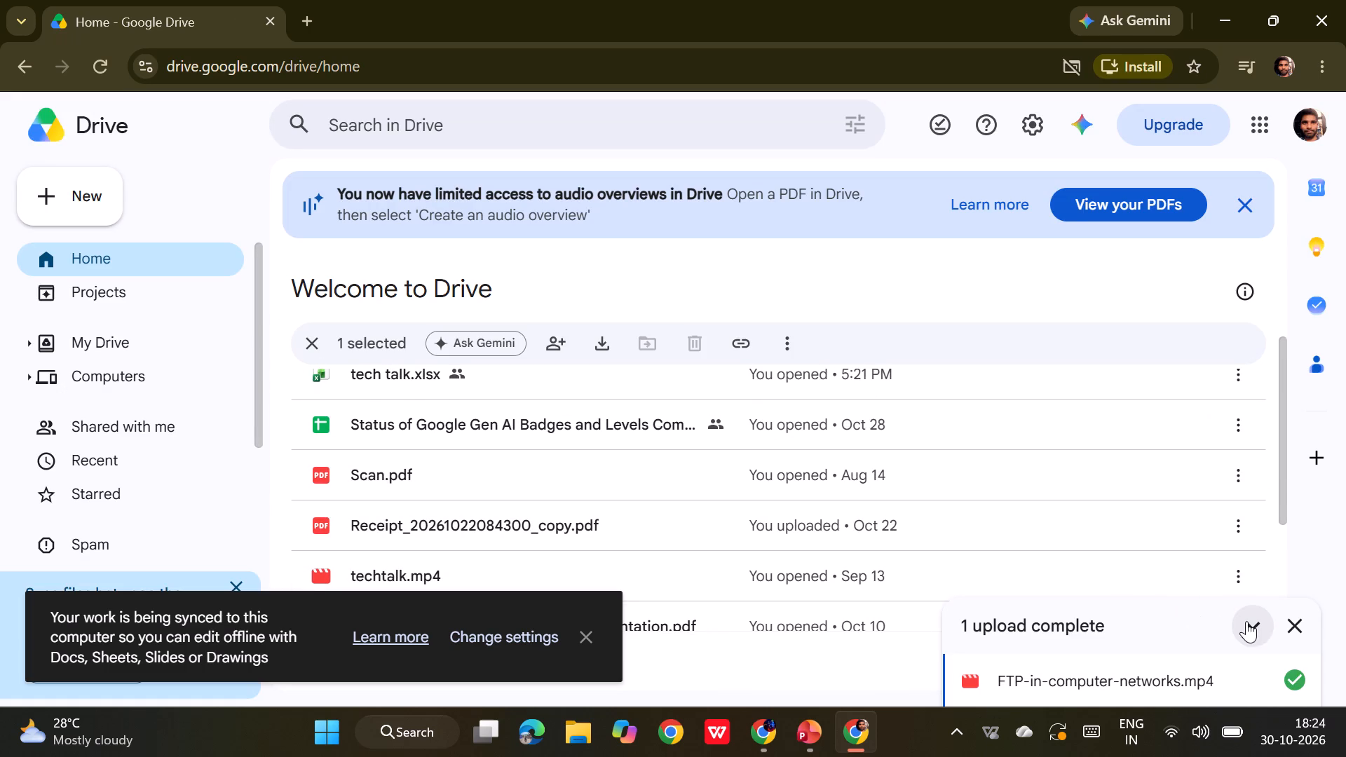
left_click(1251, 622)
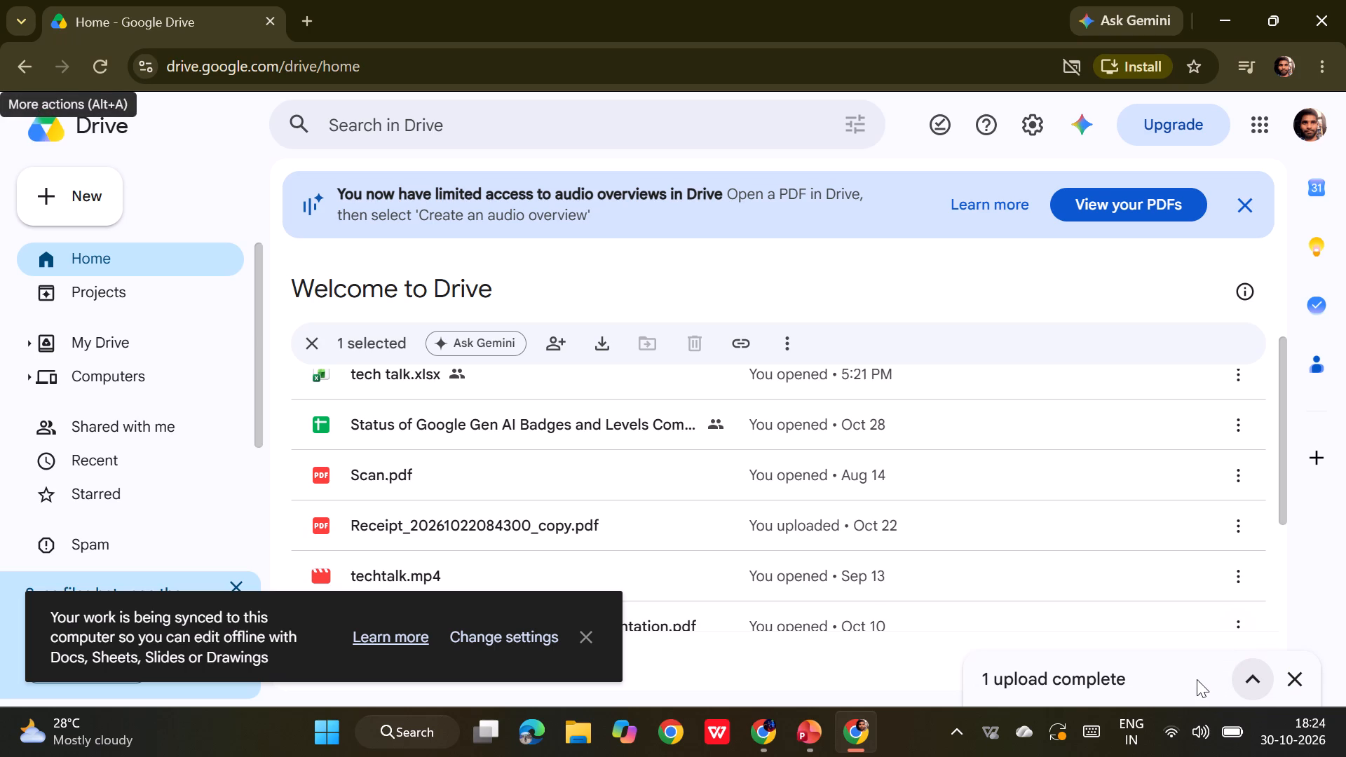
scroll(881, 487, "up", 9)
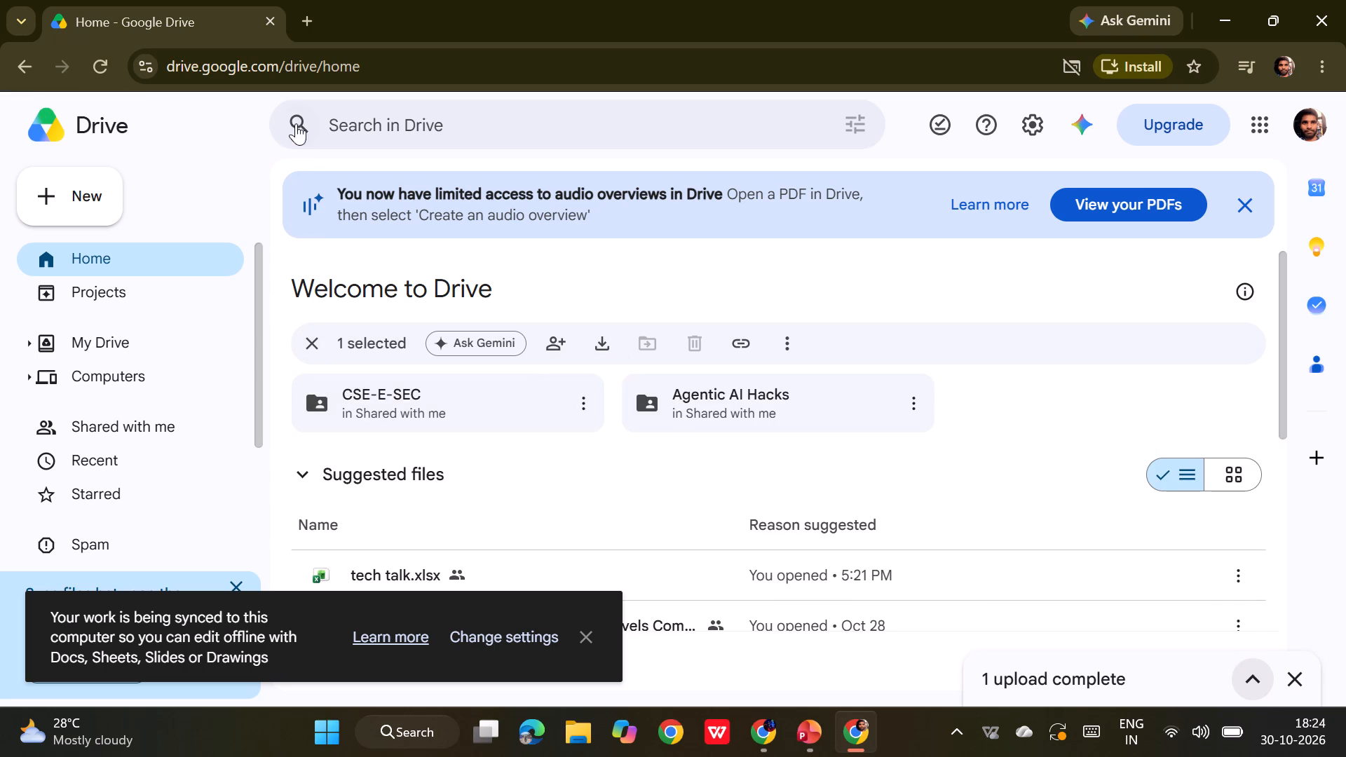
left_click(90, 54)
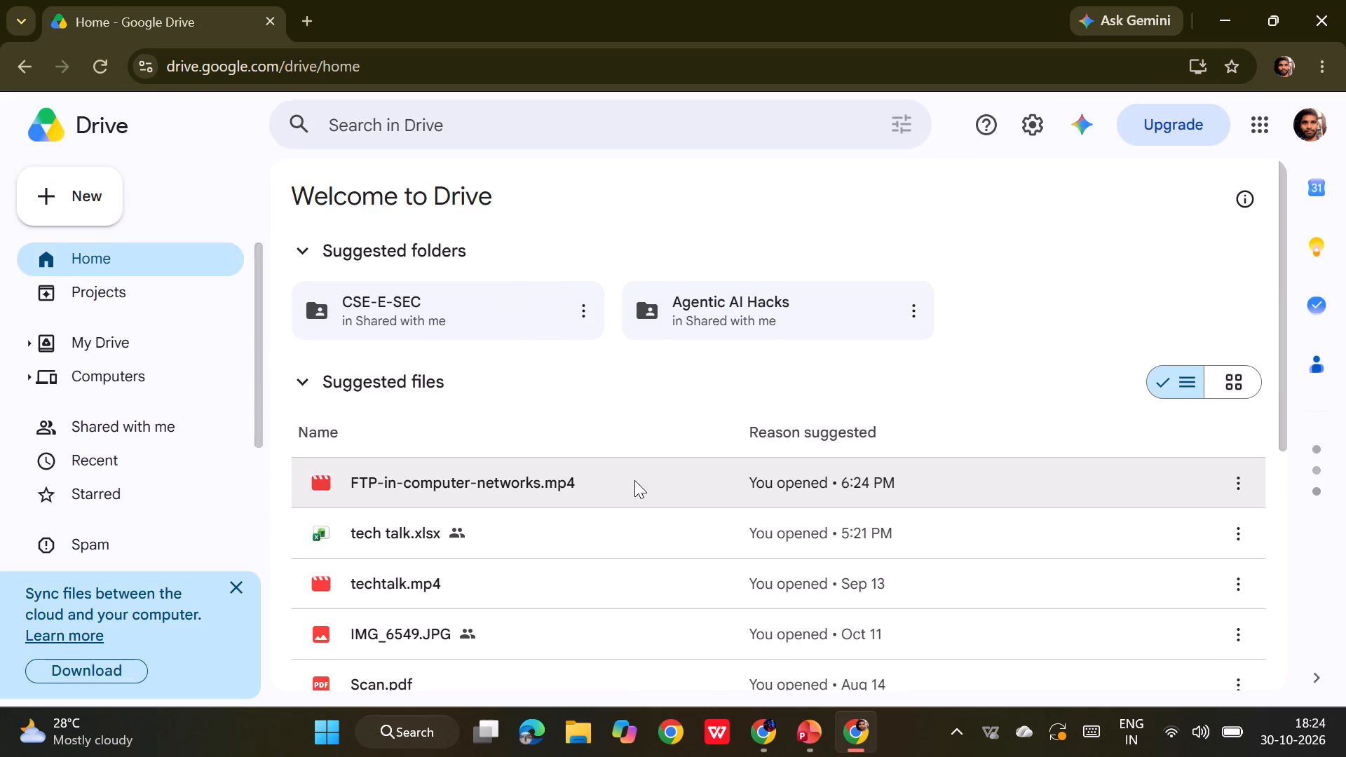
Make a copy of FTP-in-computer-networks.mp4 in Drive.
left_click(1244, 478)
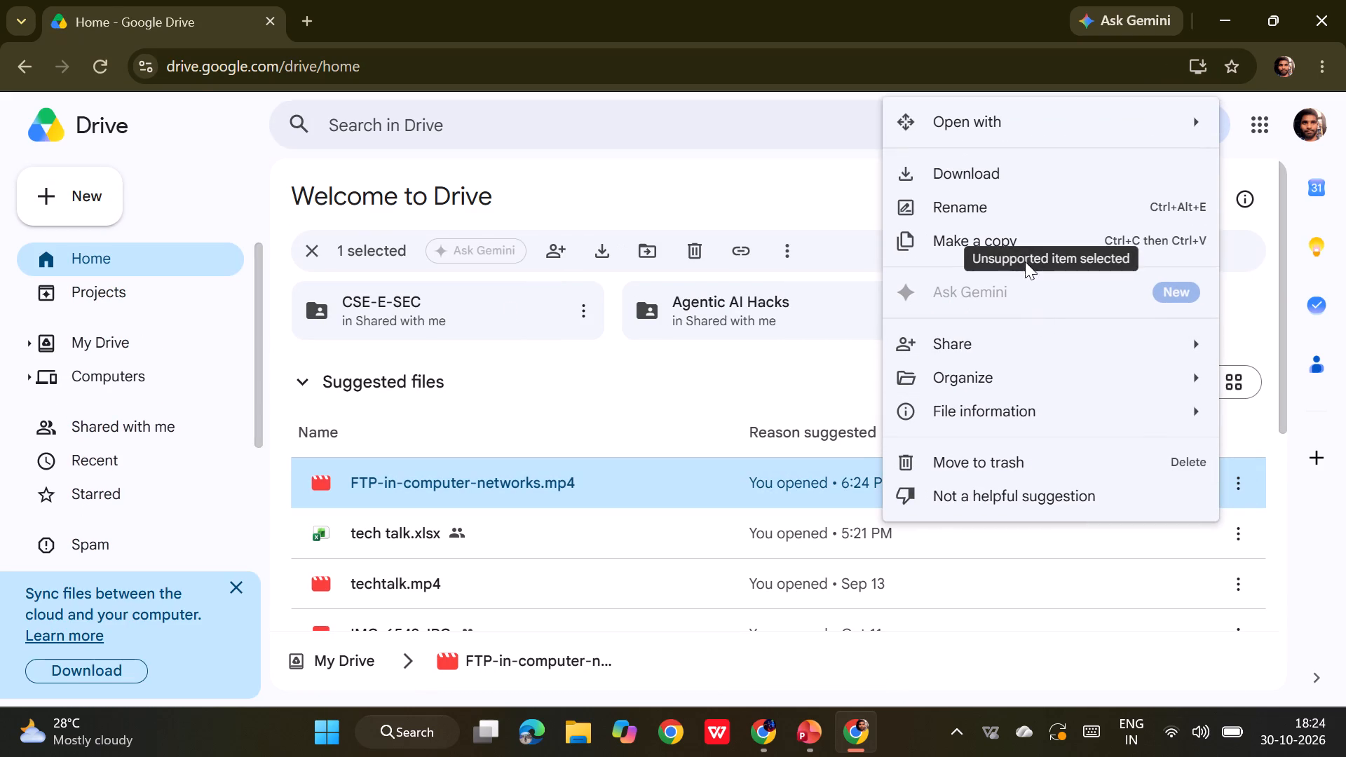
left_click(1134, 233)
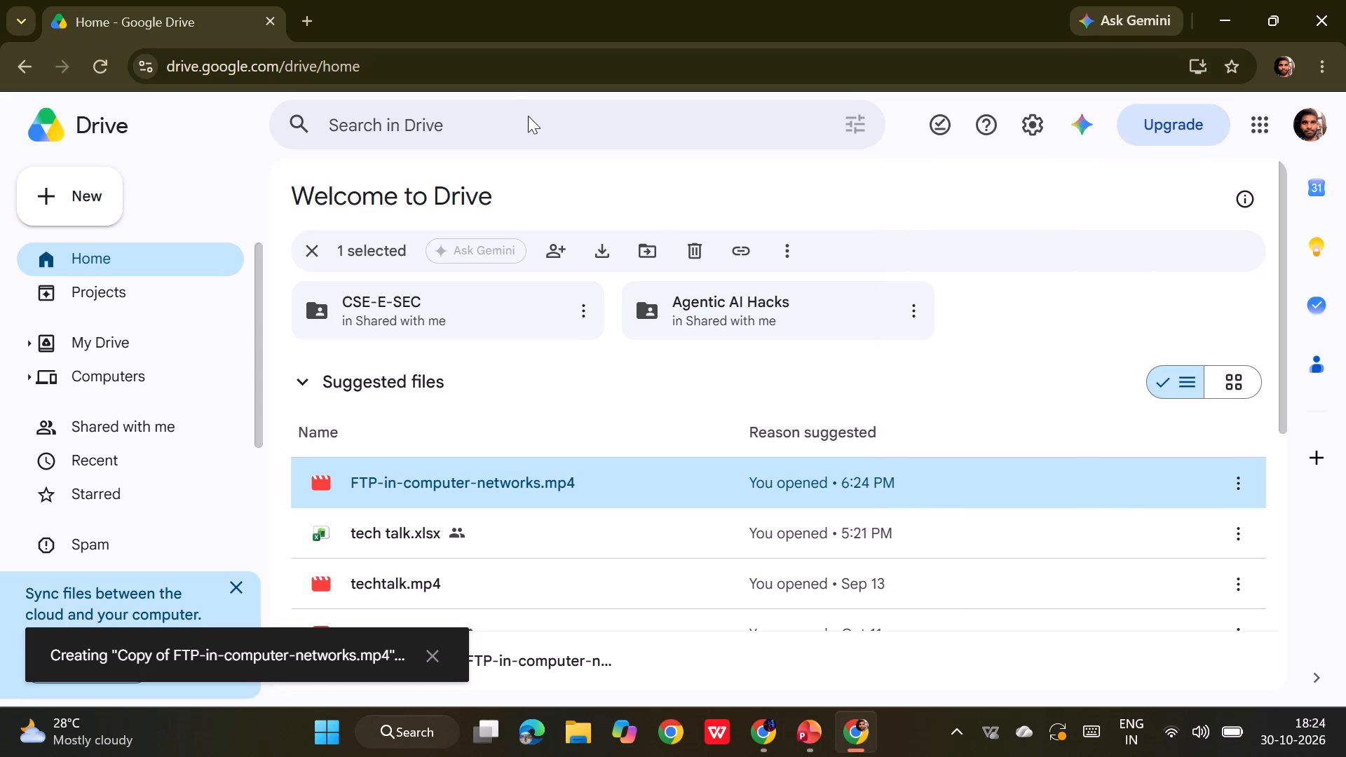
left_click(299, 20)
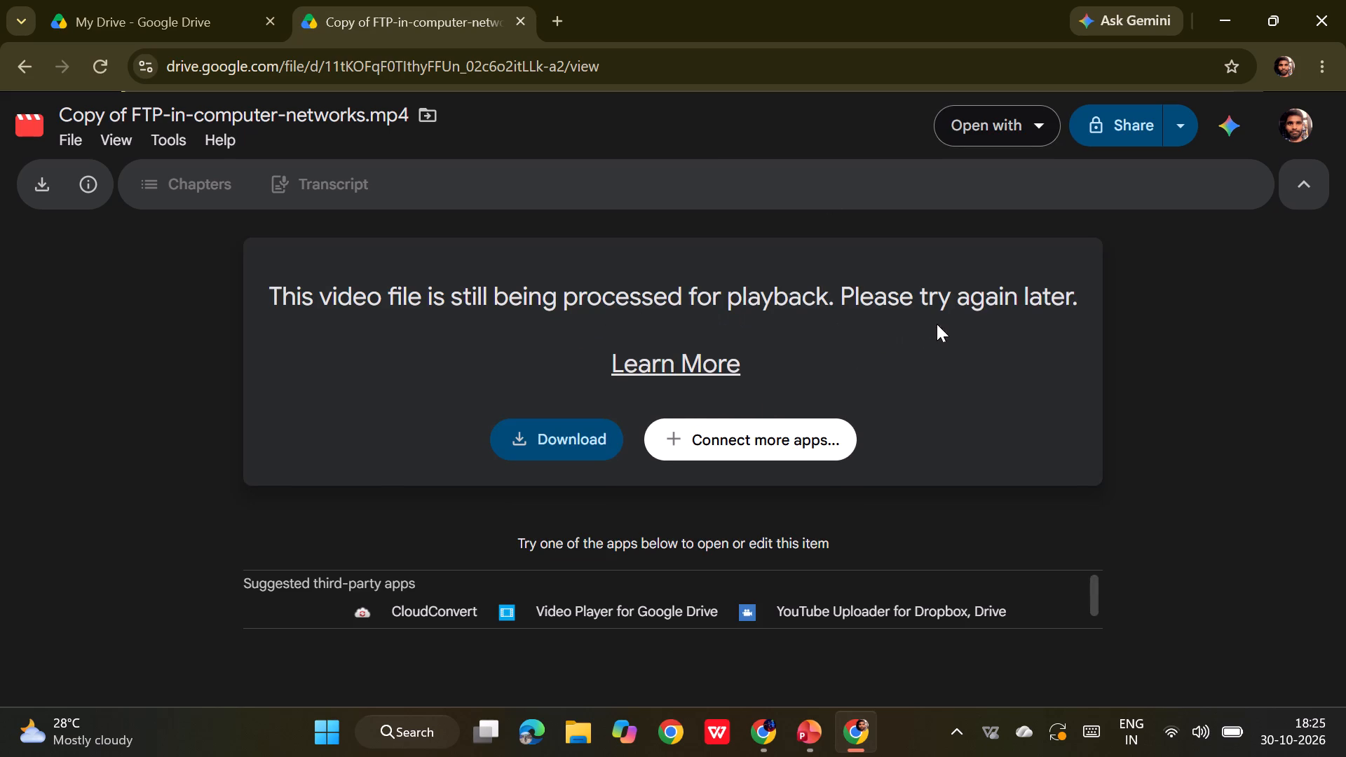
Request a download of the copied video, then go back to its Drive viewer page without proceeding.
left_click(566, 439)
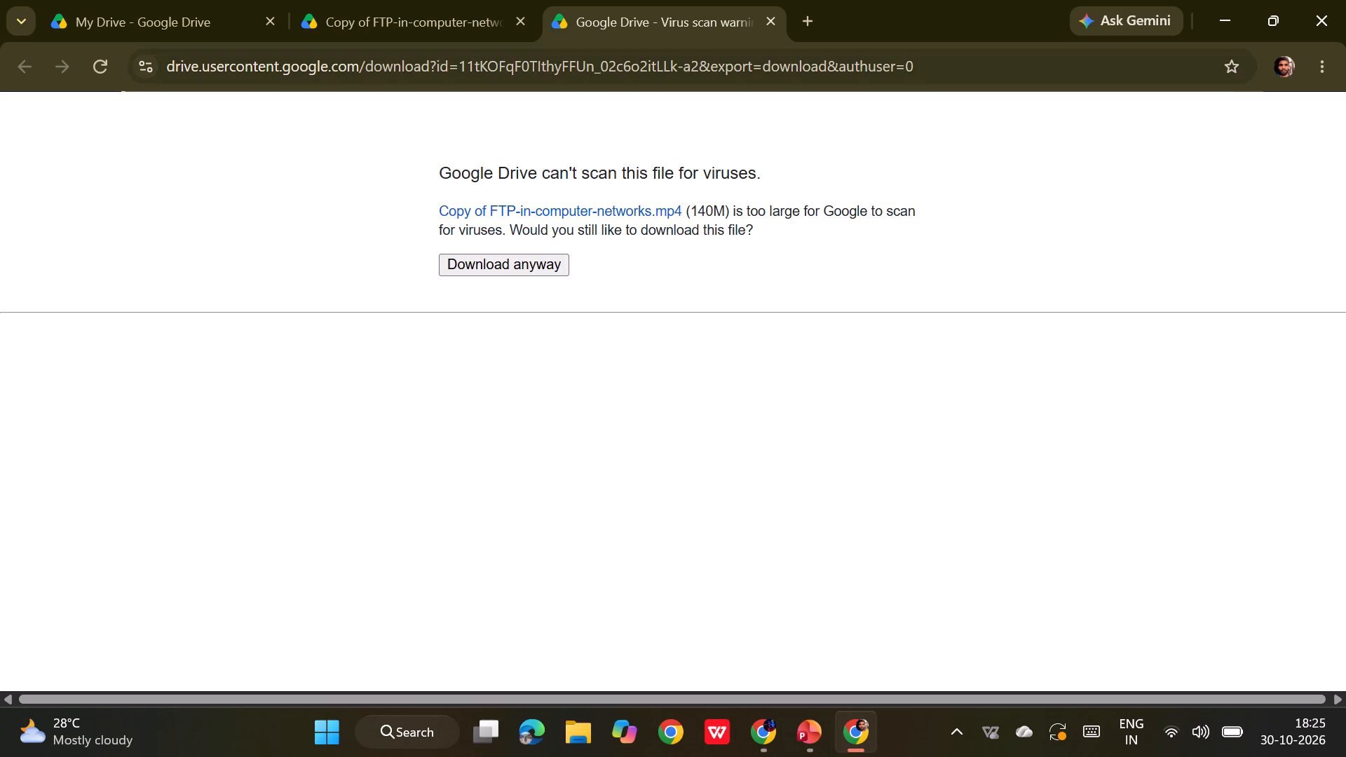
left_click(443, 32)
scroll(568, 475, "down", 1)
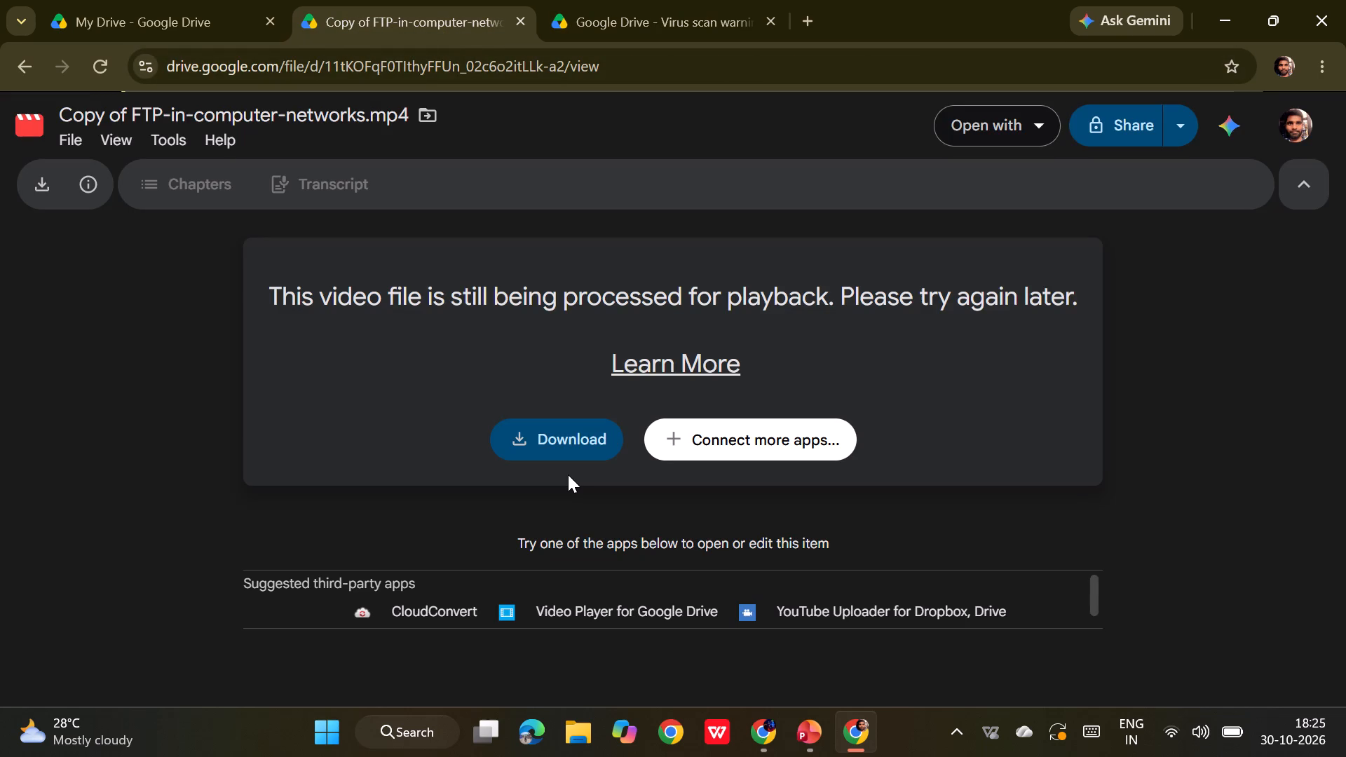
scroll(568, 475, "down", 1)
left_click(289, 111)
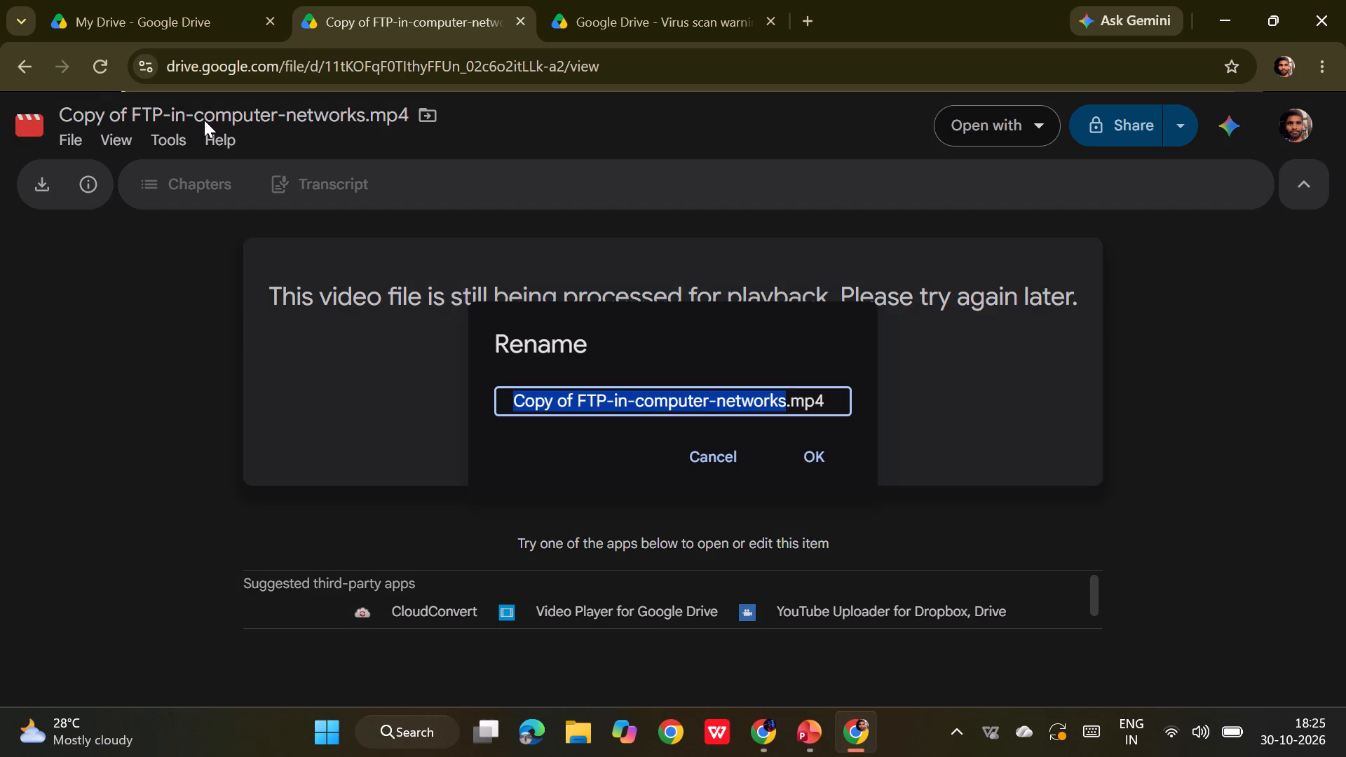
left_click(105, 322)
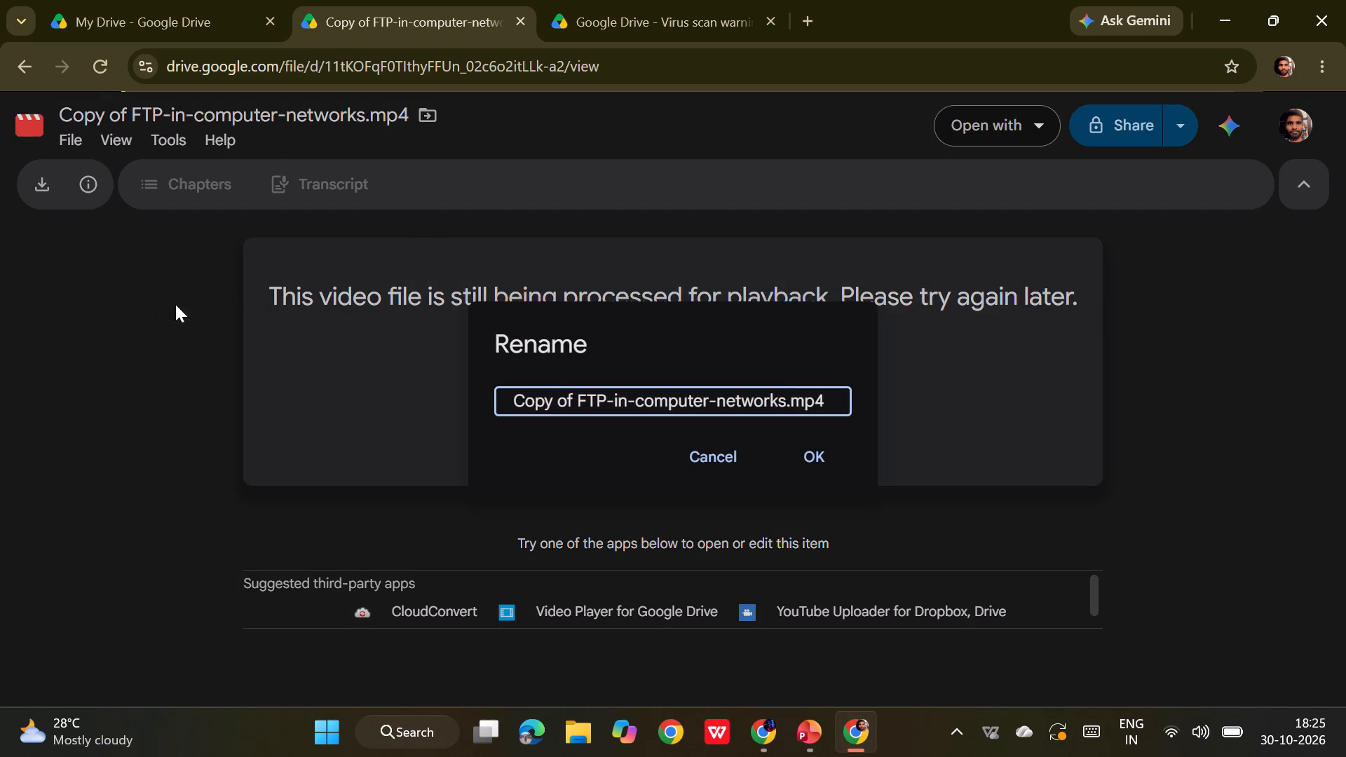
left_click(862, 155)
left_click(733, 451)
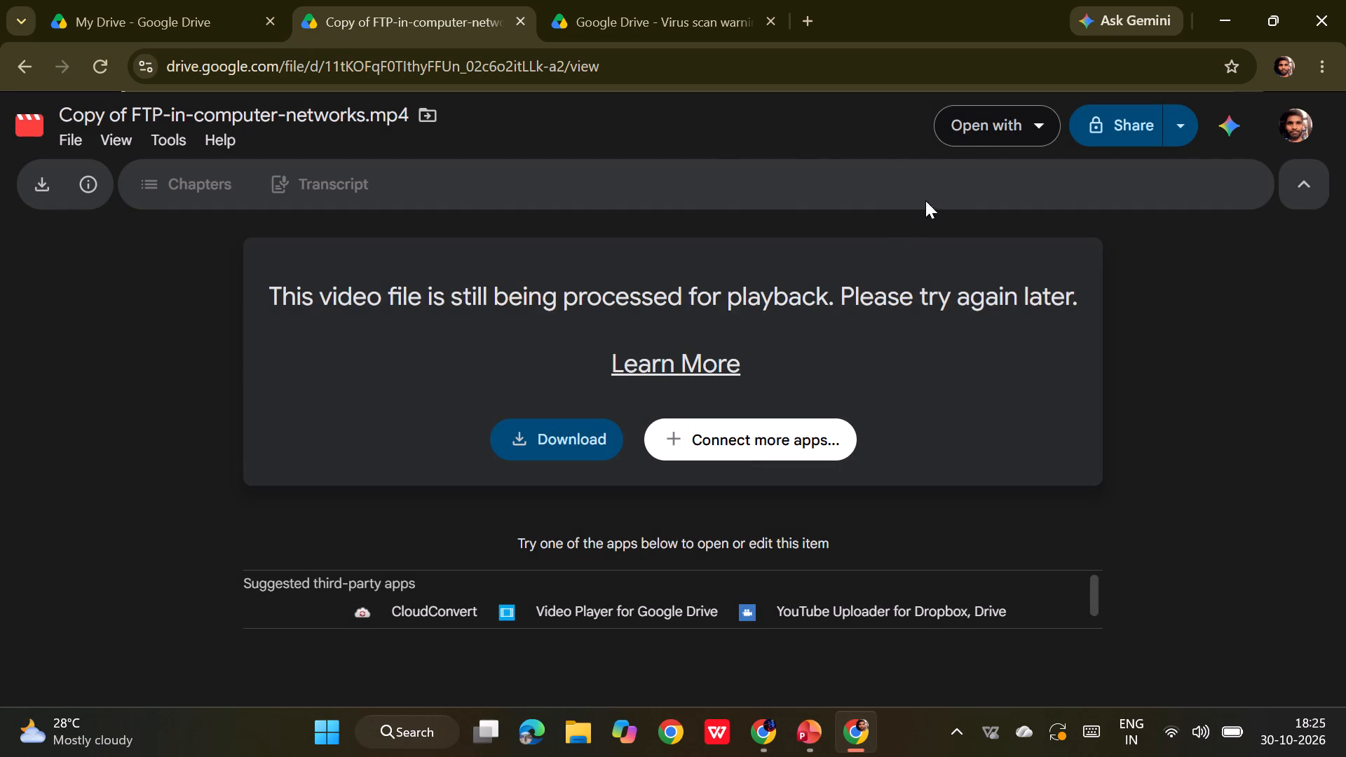
Open the copied video with Video Player for Google Drive, then return to its Drive viewer page.
left_click(967, 128)
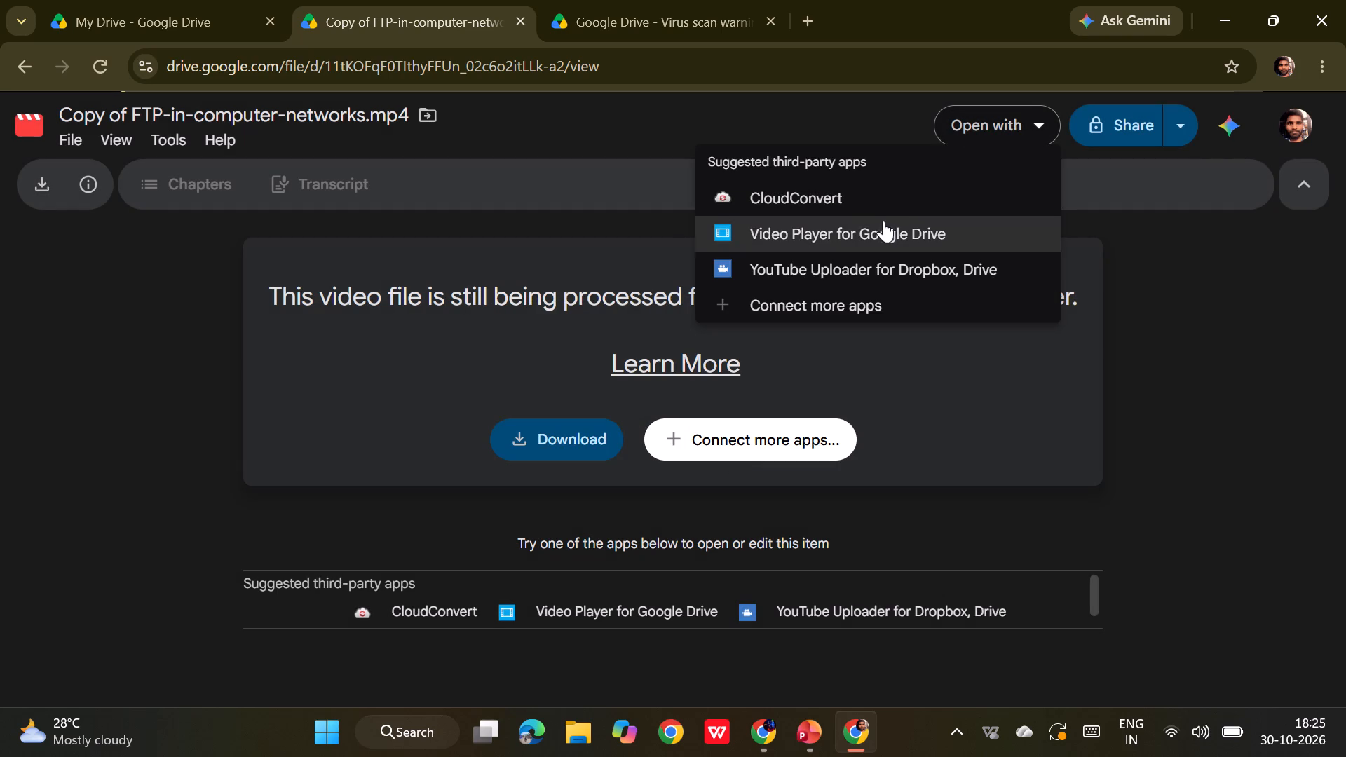
left_click(885, 237)
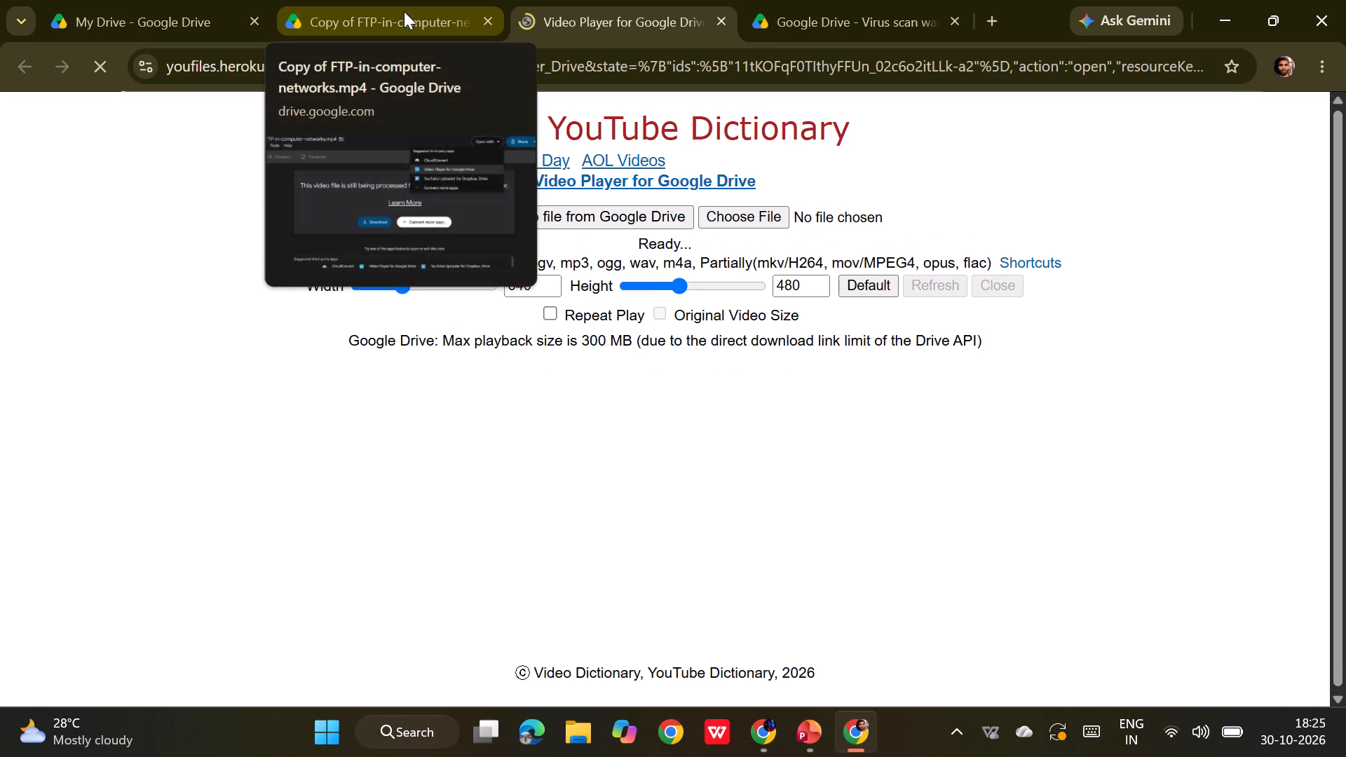
left_click(404, 11)
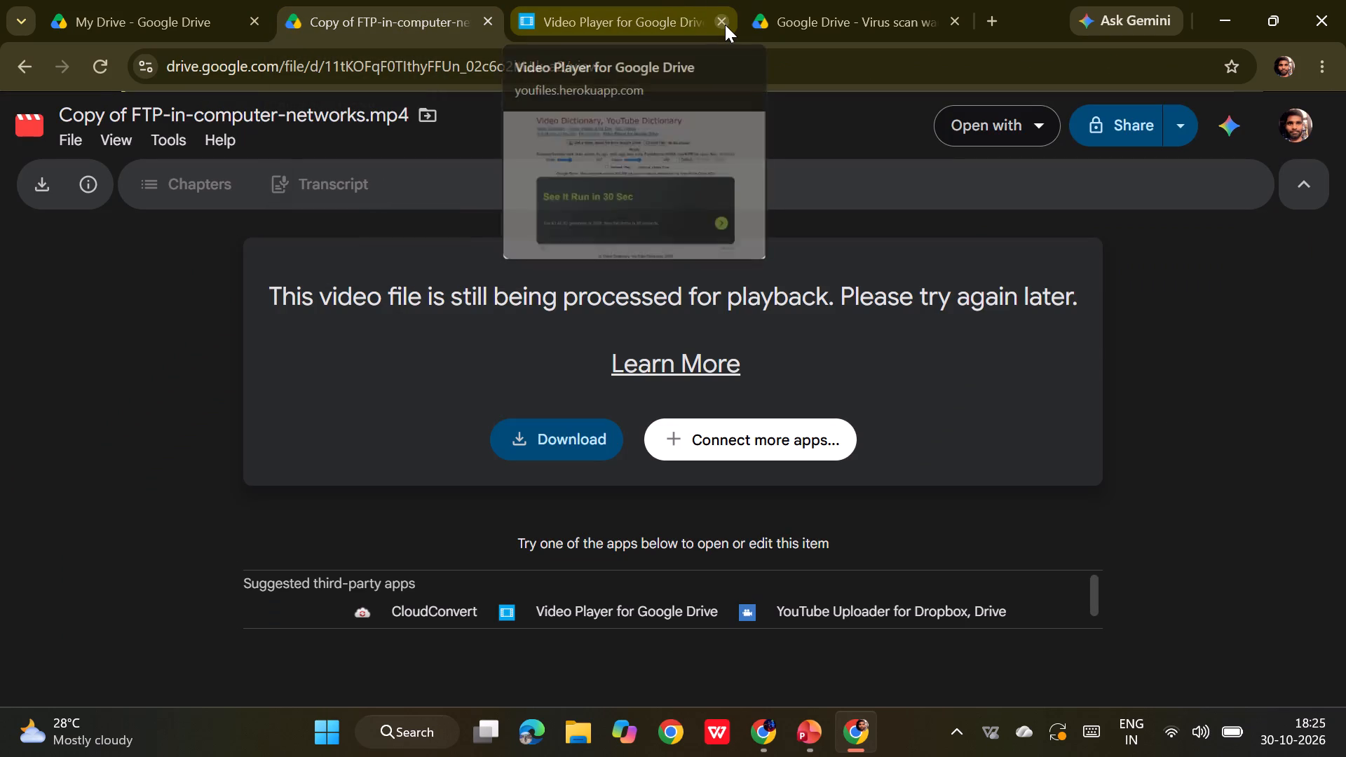
Close the Video Player for Google Drive page, return to My Drive, and copy the sharing link of "FTP-in-computer-networks.mp4".
left_click(725, 25)
left_click(114, 0)
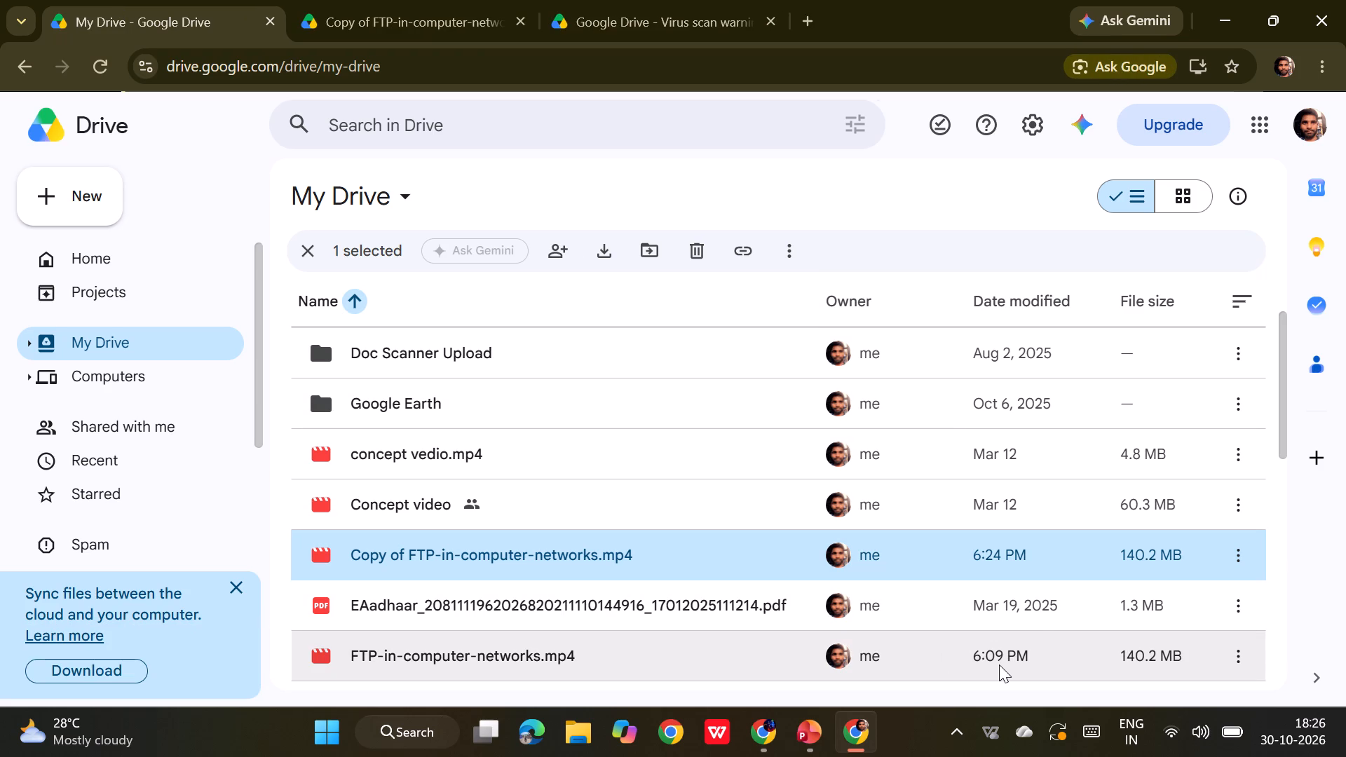
left_click(1251, 657)
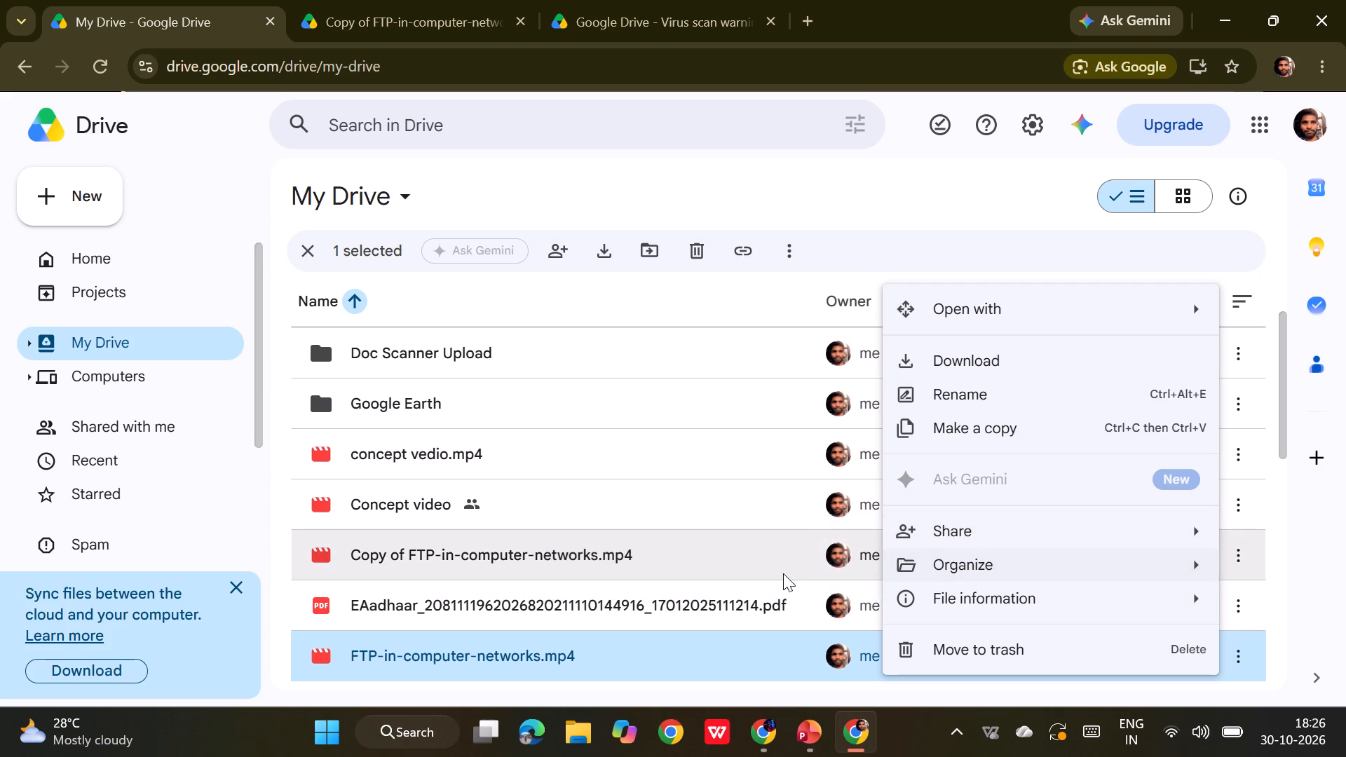
left_click(1188, 530)
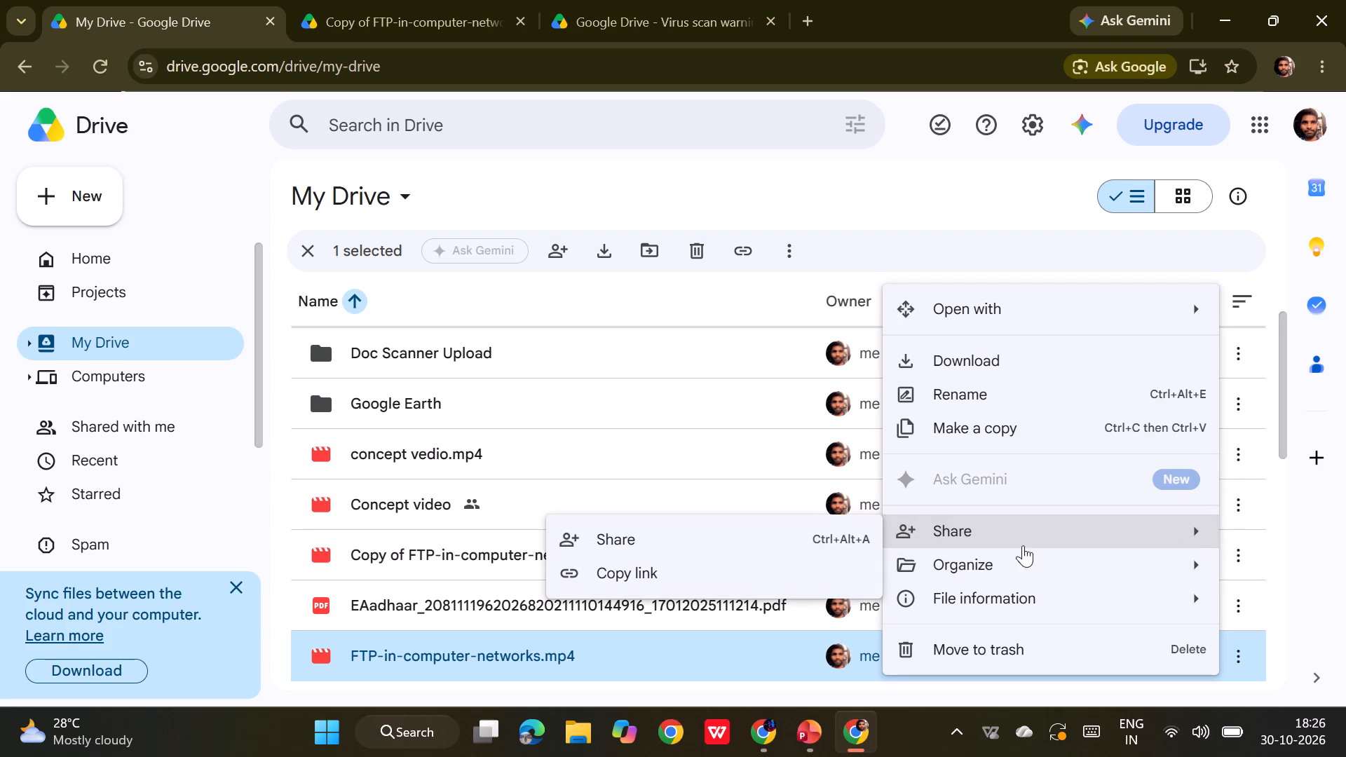
left_click(661, 568)
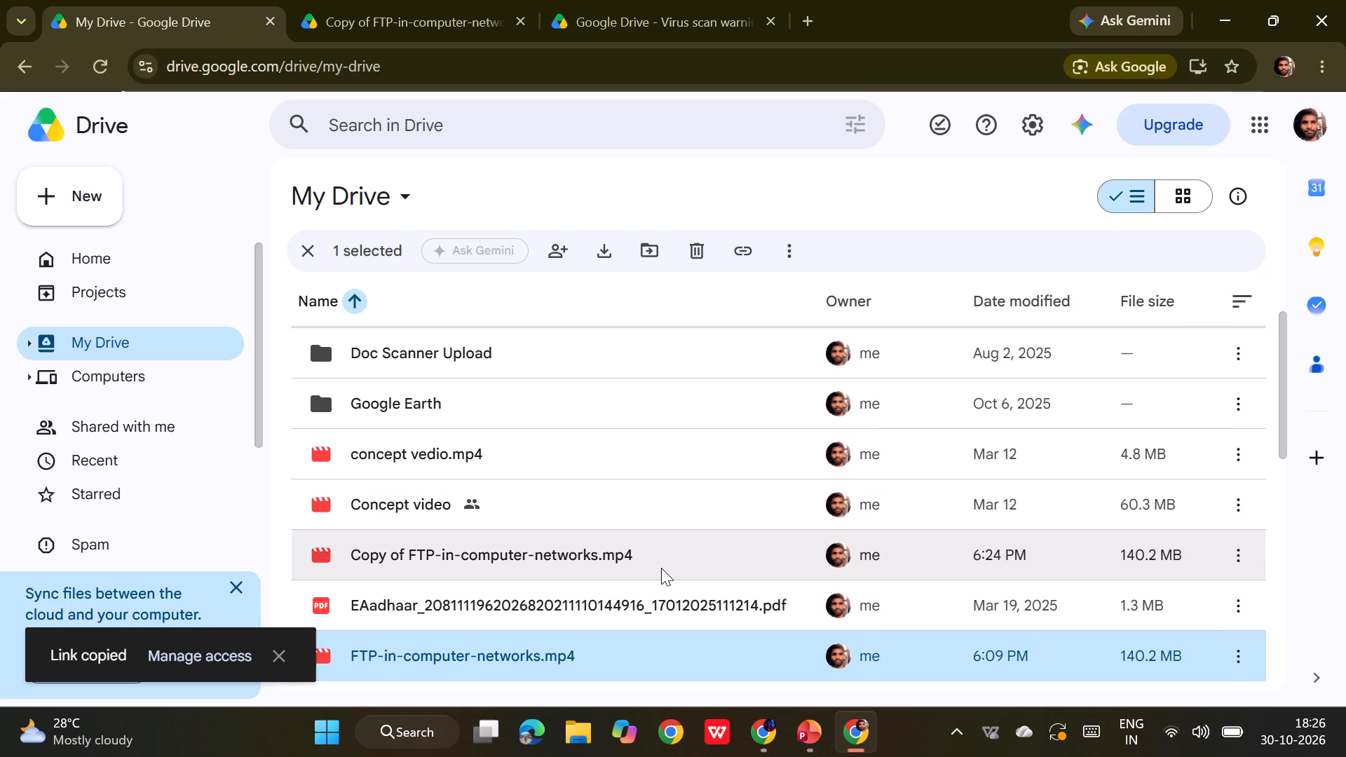
Load the copied link of the original video in the tab showing the Google Drive virus scan page.
left_click(601, 16)
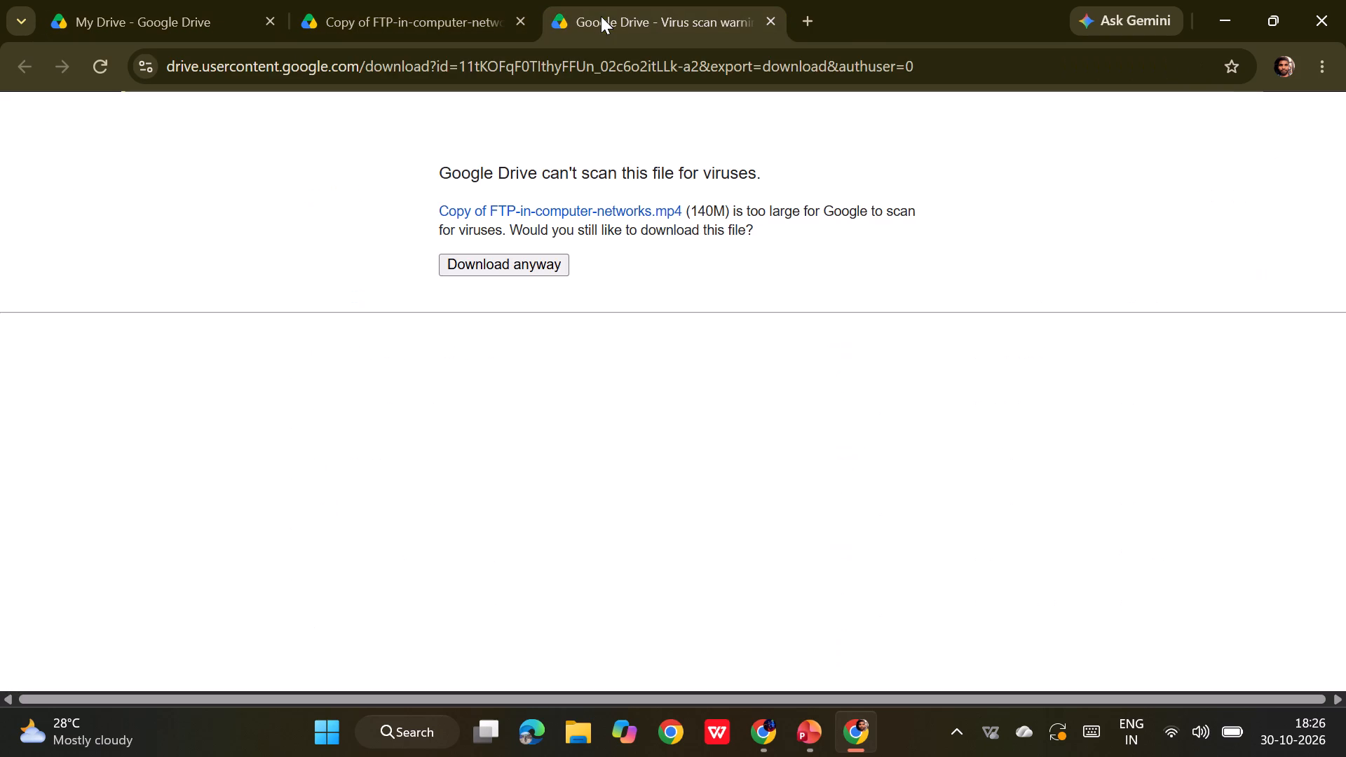
left_click(974, 76)
key("BackSpace")
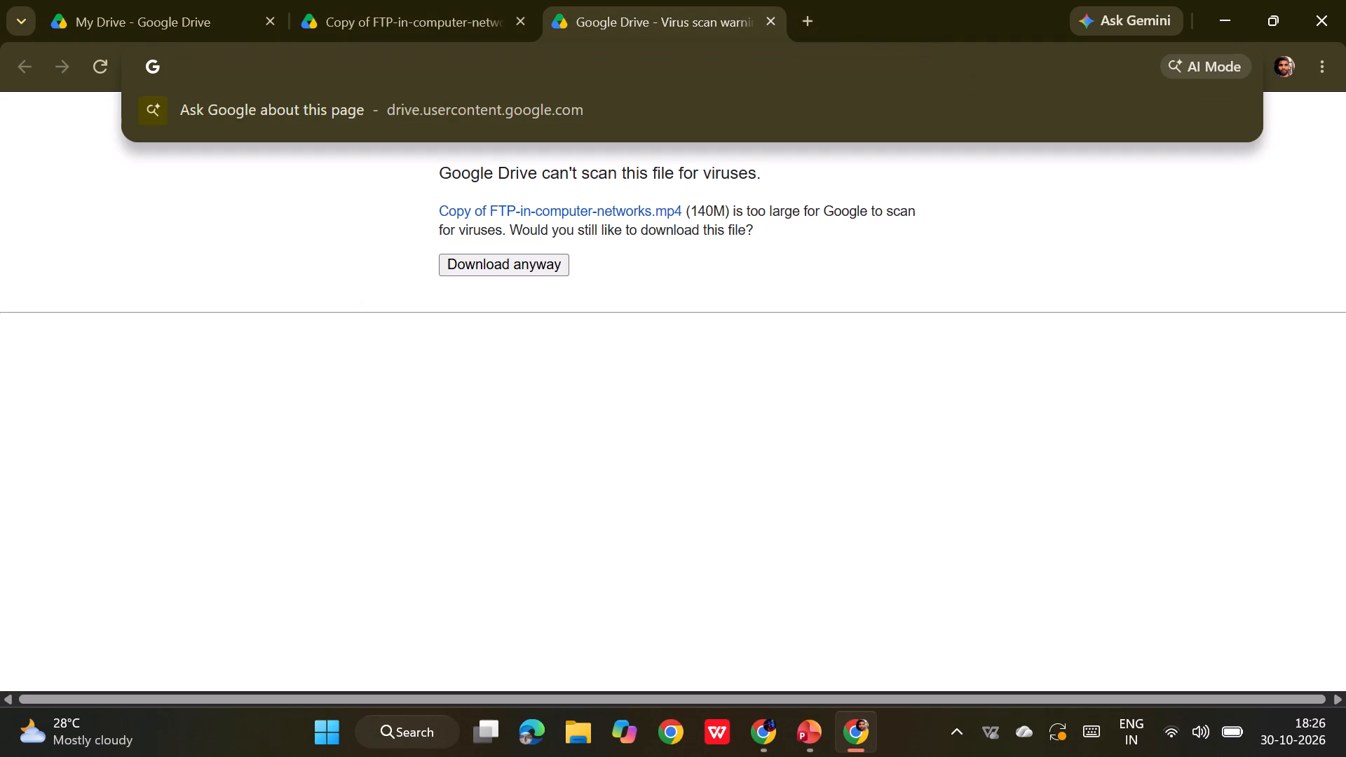
key("ctrl+v")
key("Return")
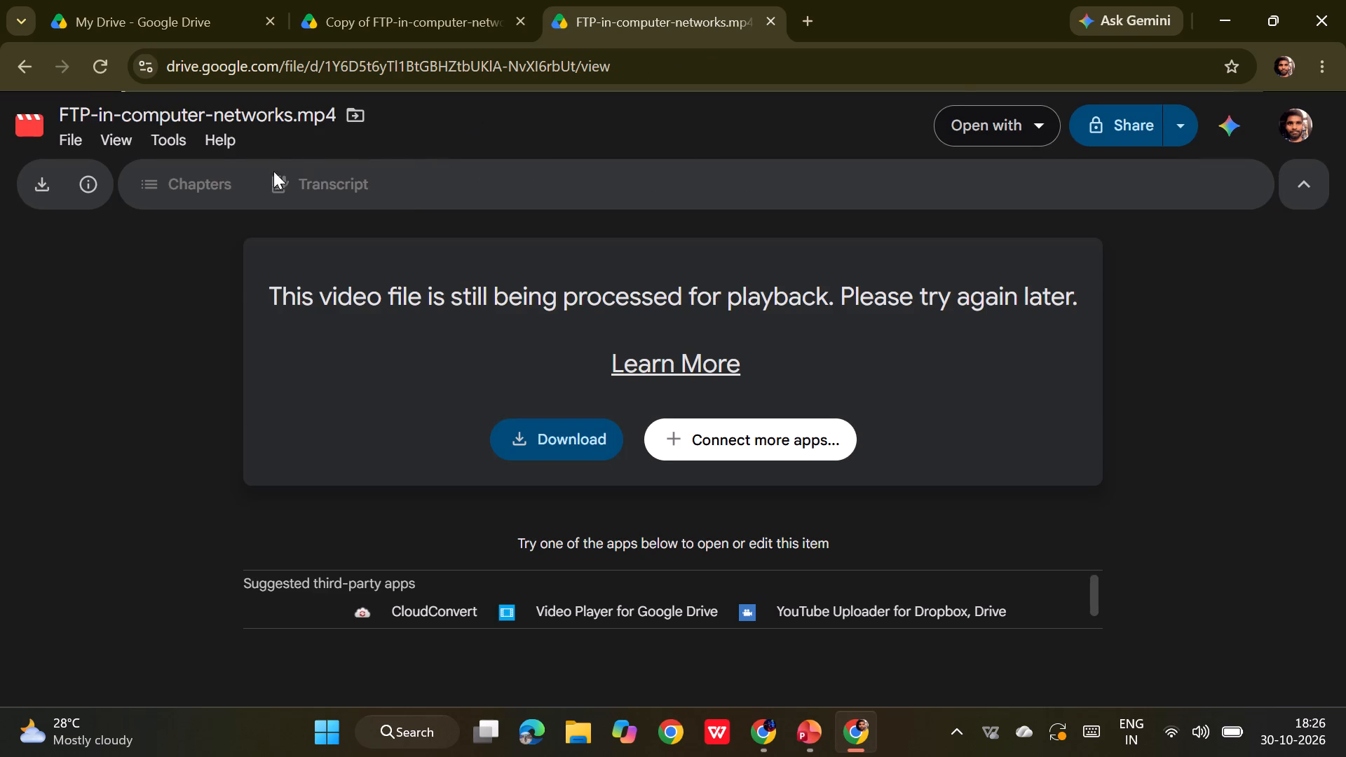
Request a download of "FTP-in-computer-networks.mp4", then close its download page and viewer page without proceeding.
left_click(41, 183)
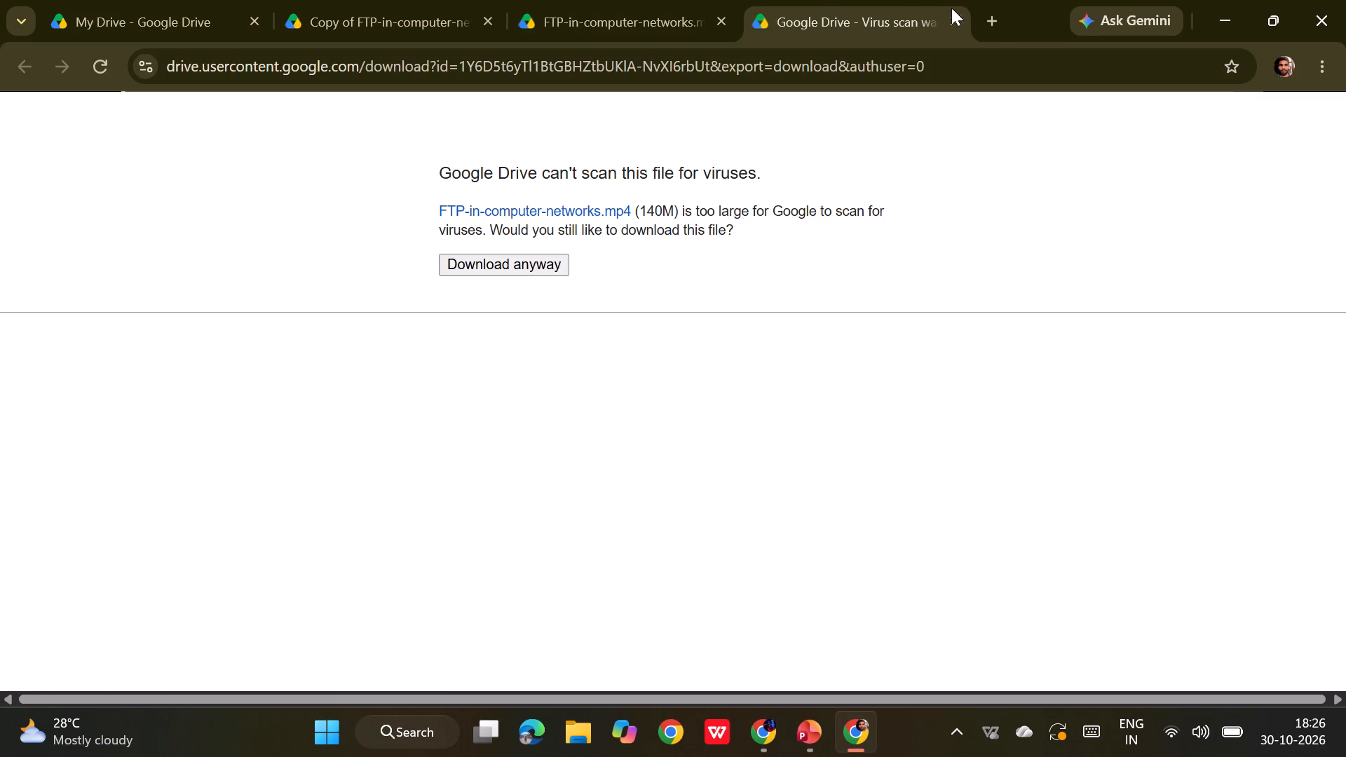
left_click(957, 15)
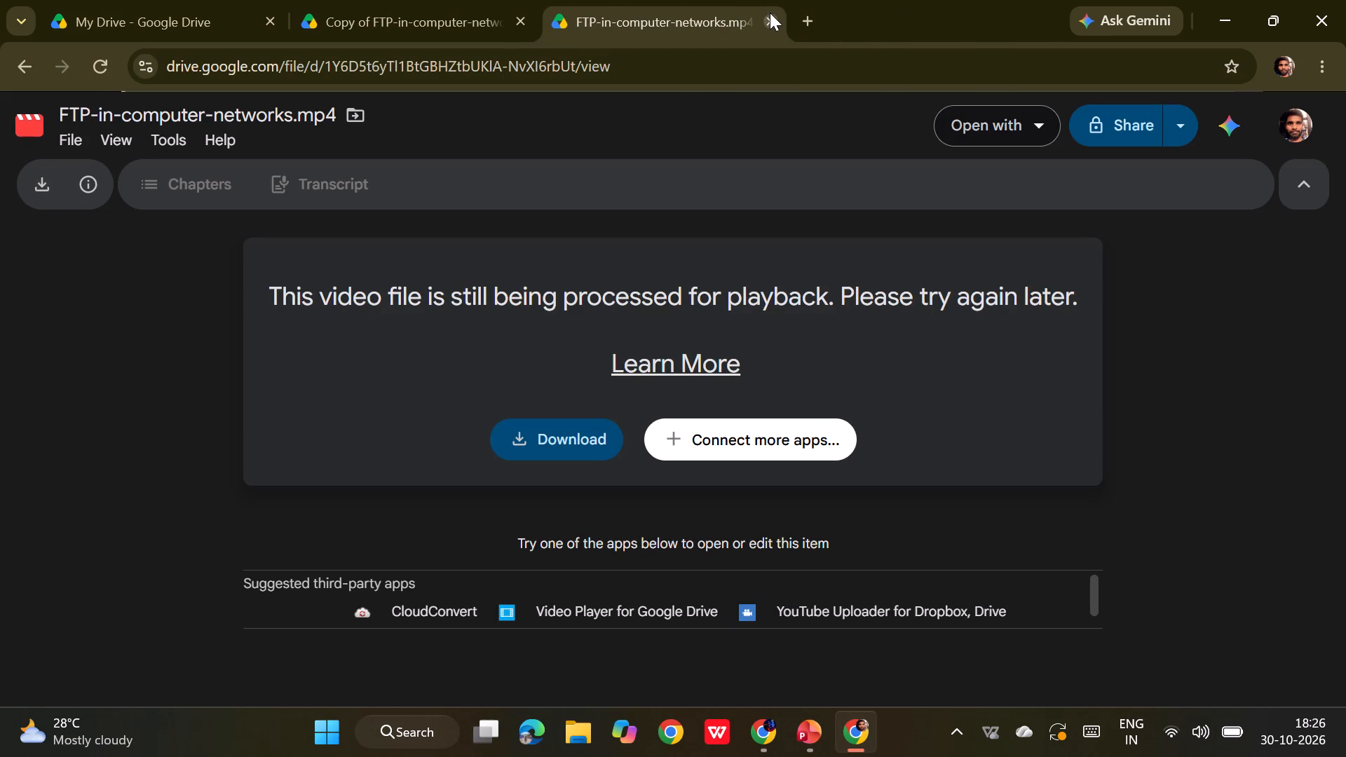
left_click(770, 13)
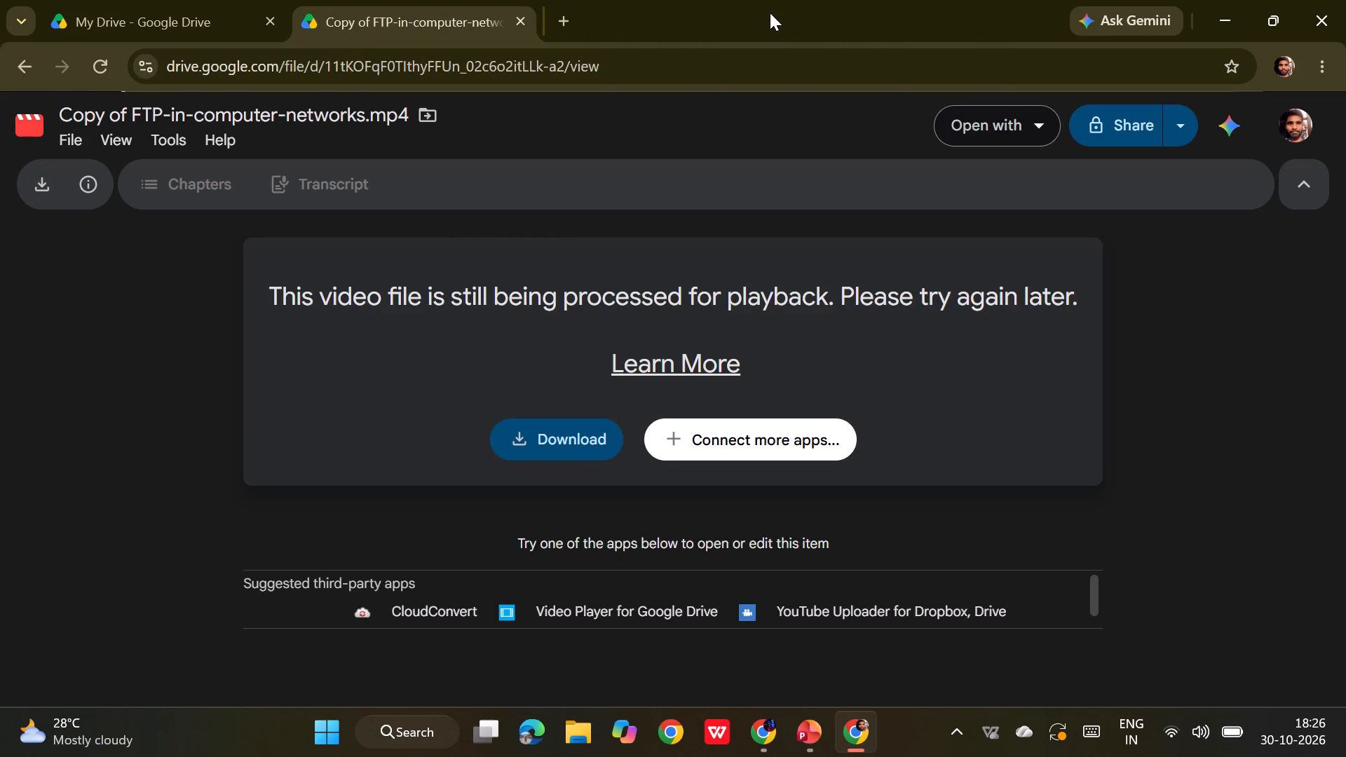
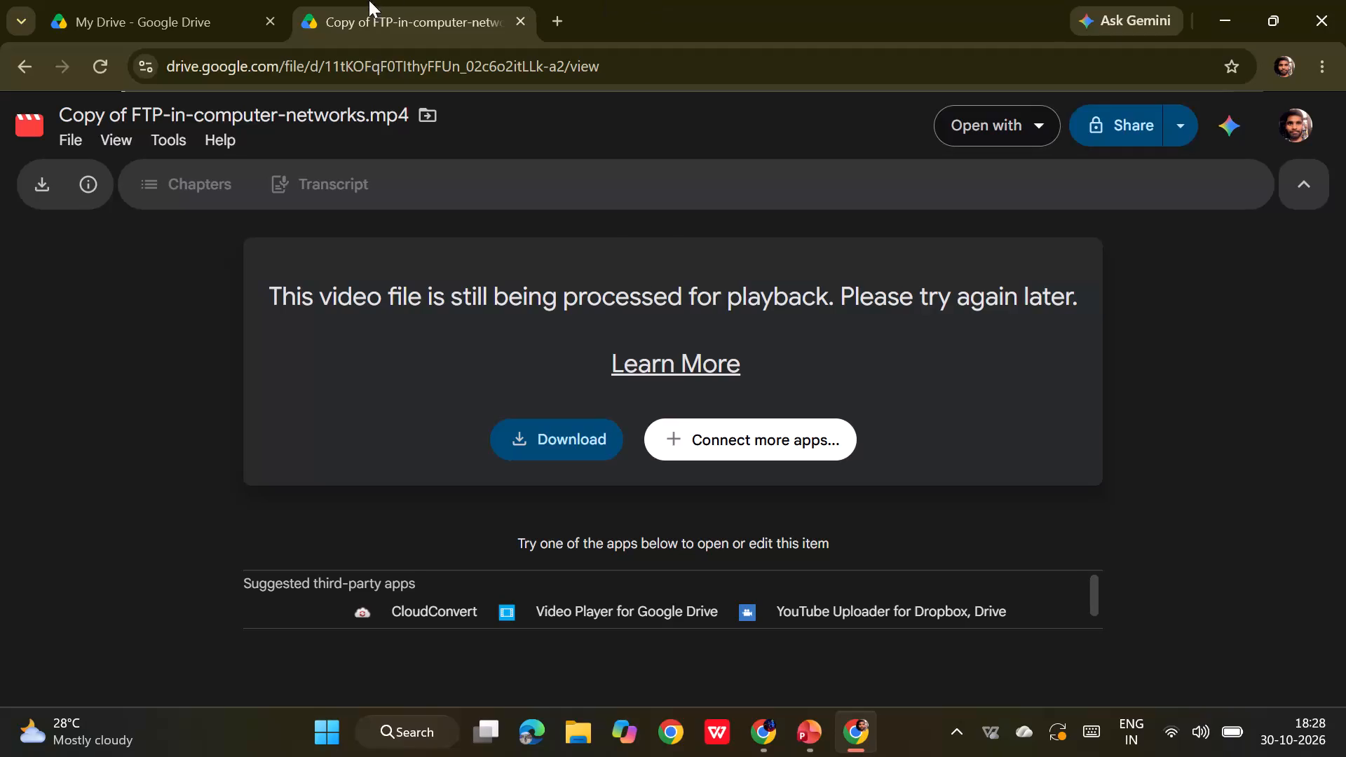
Play "FTP-in-computer-networks.mp4" from My Drive in the preview to check playback, then close the preview.
left_click(238, 22)
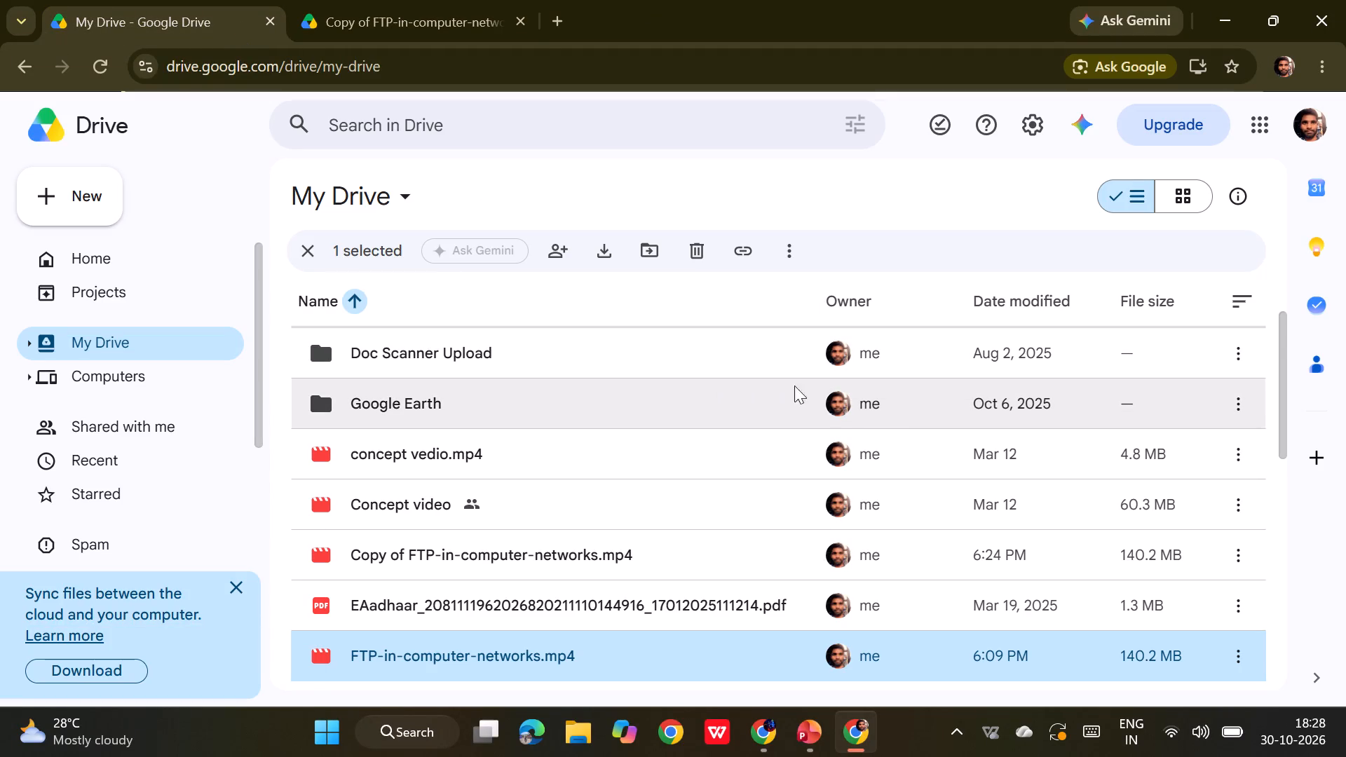
scroll(649, 608, "down", 1)
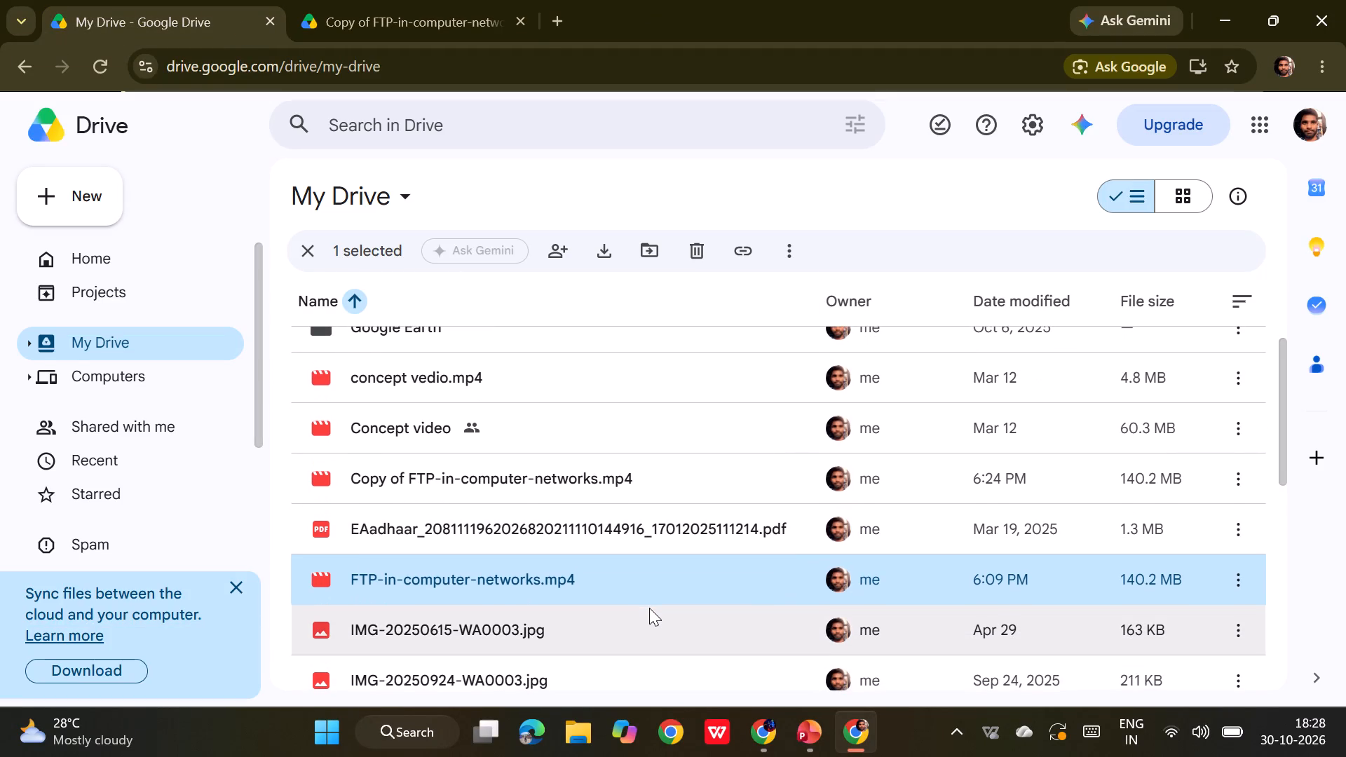
scroll(649, 608, "down", 1)
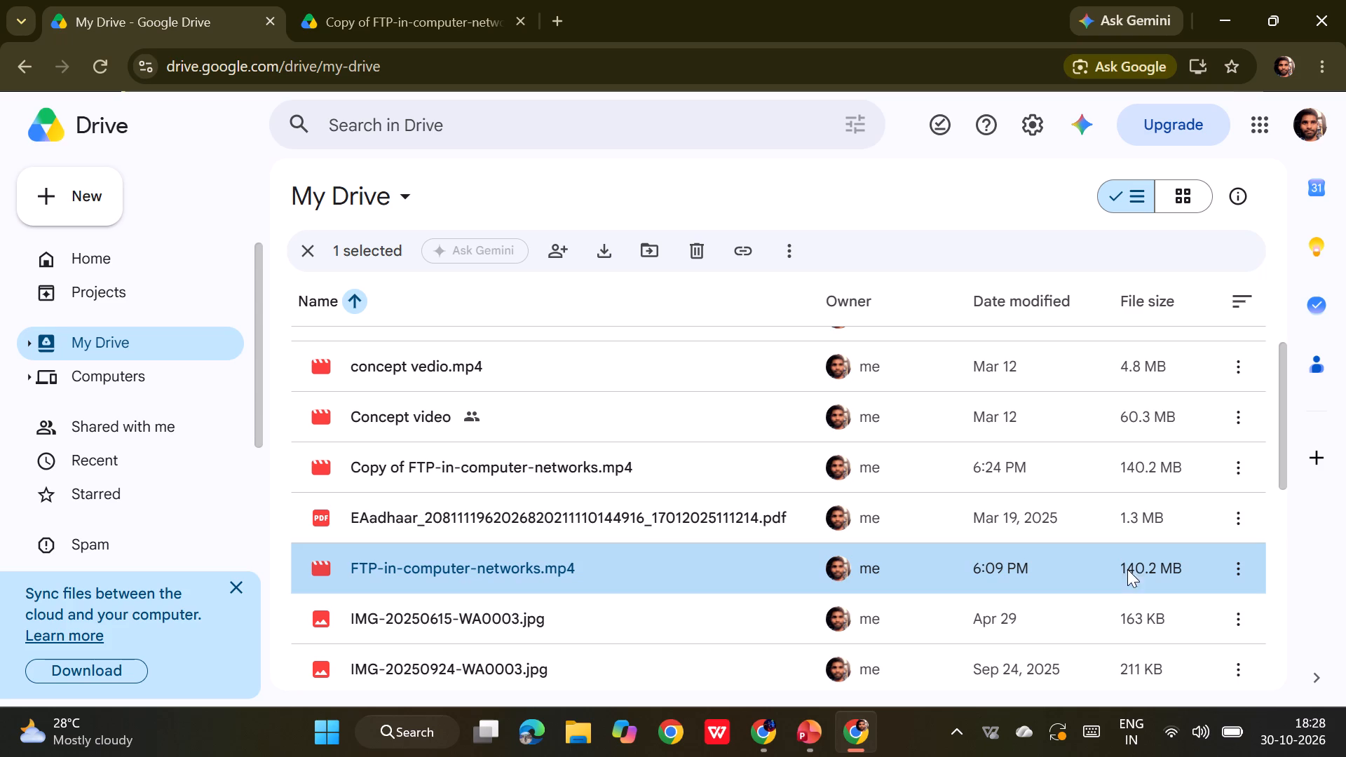
left_click(840, 579)
double_click(702, 559)
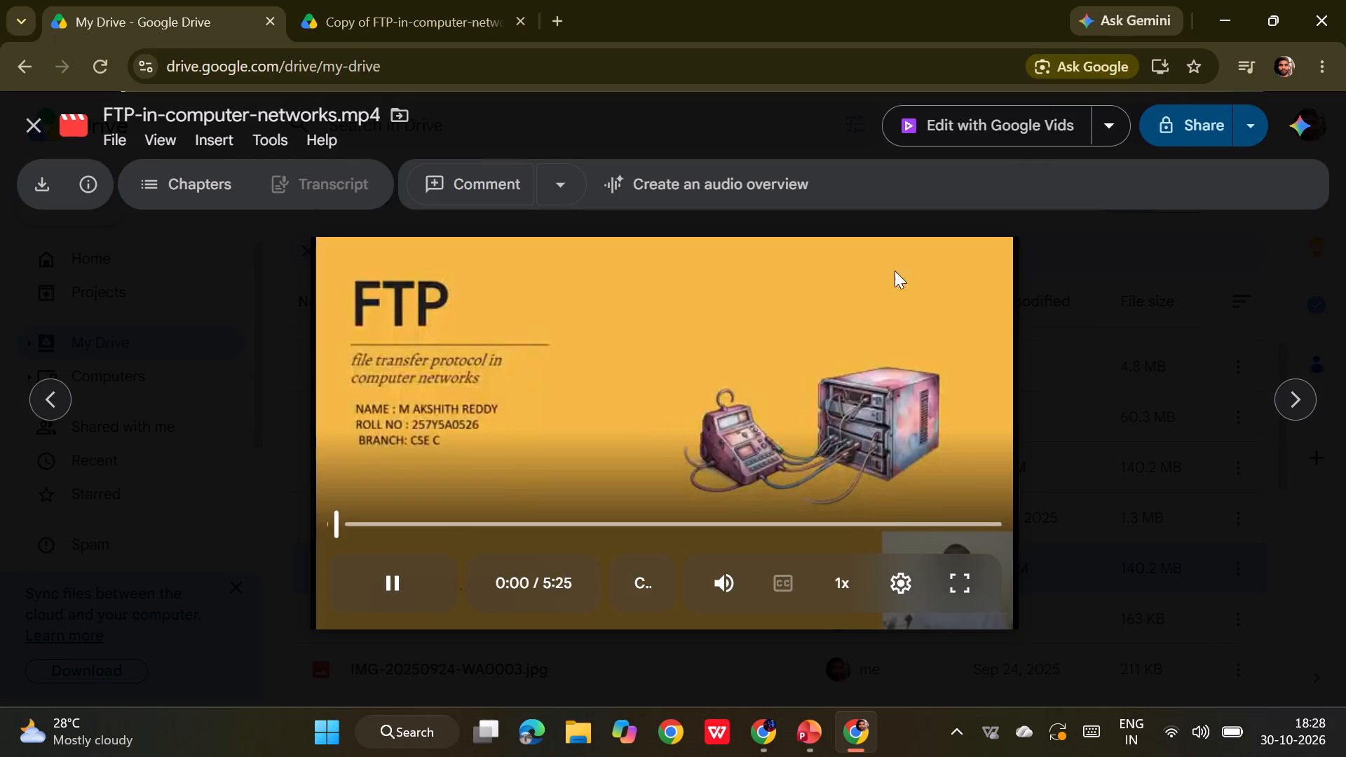
left_click(36, 124)
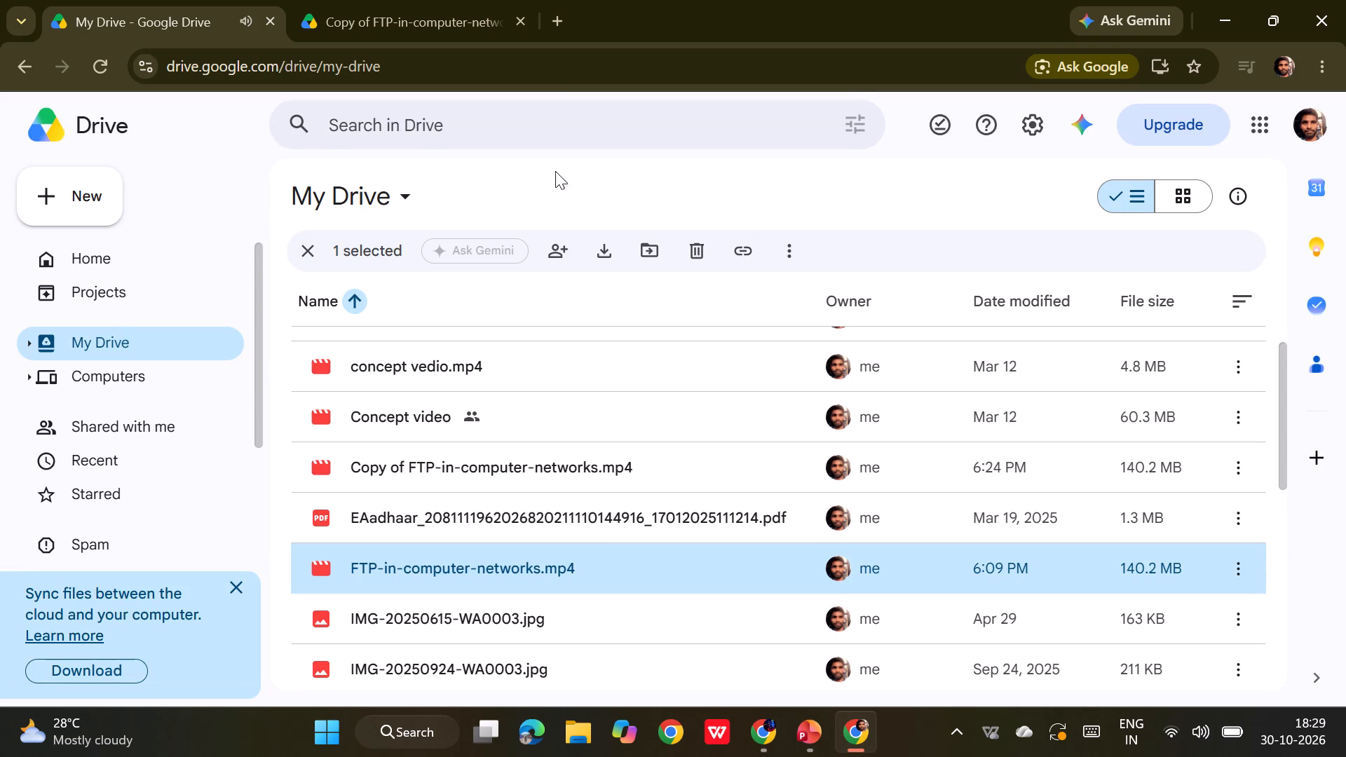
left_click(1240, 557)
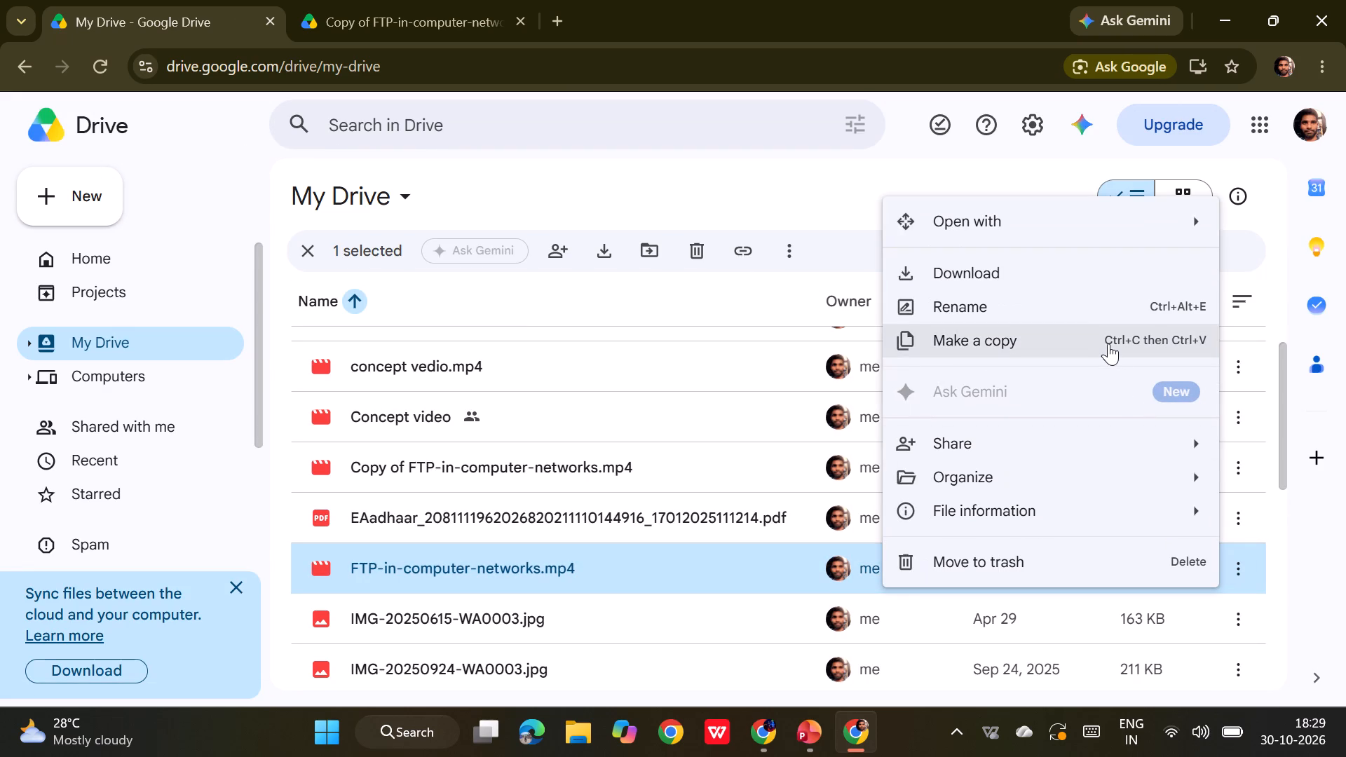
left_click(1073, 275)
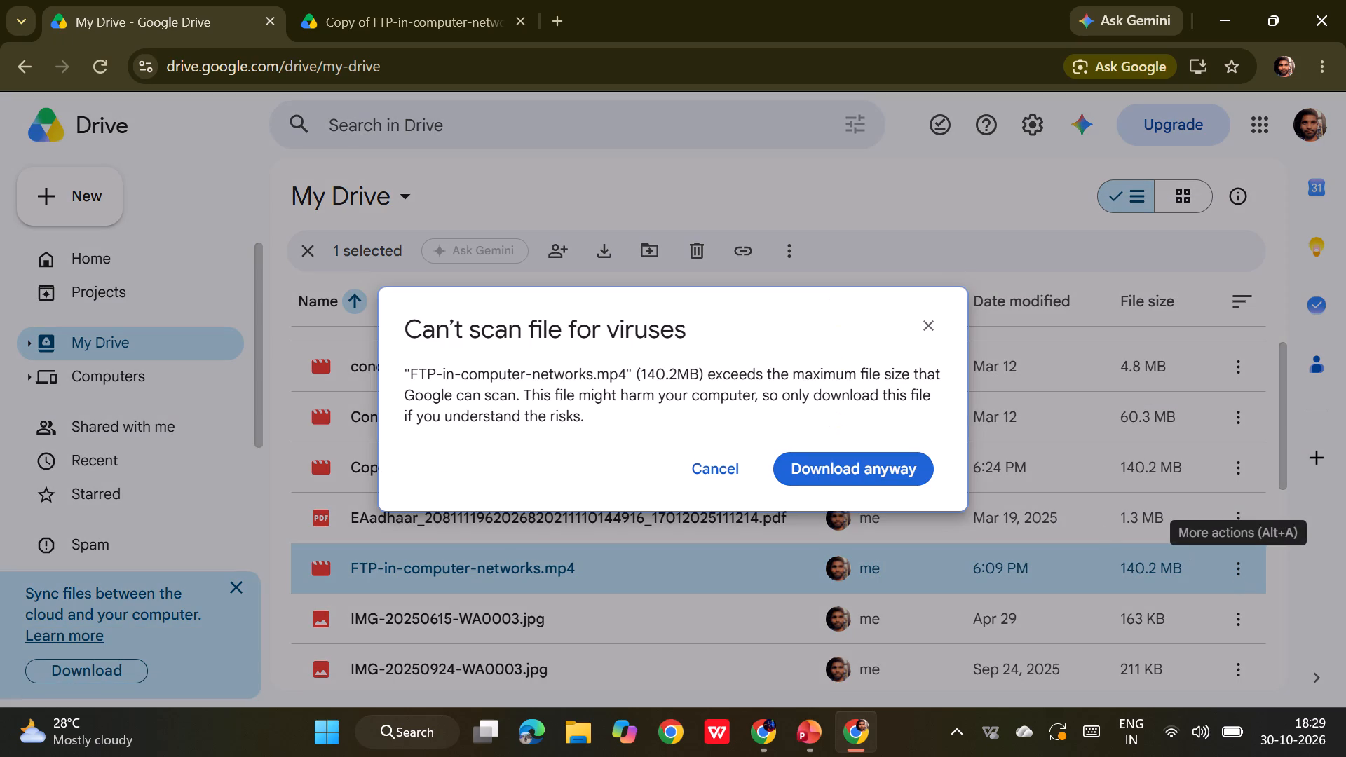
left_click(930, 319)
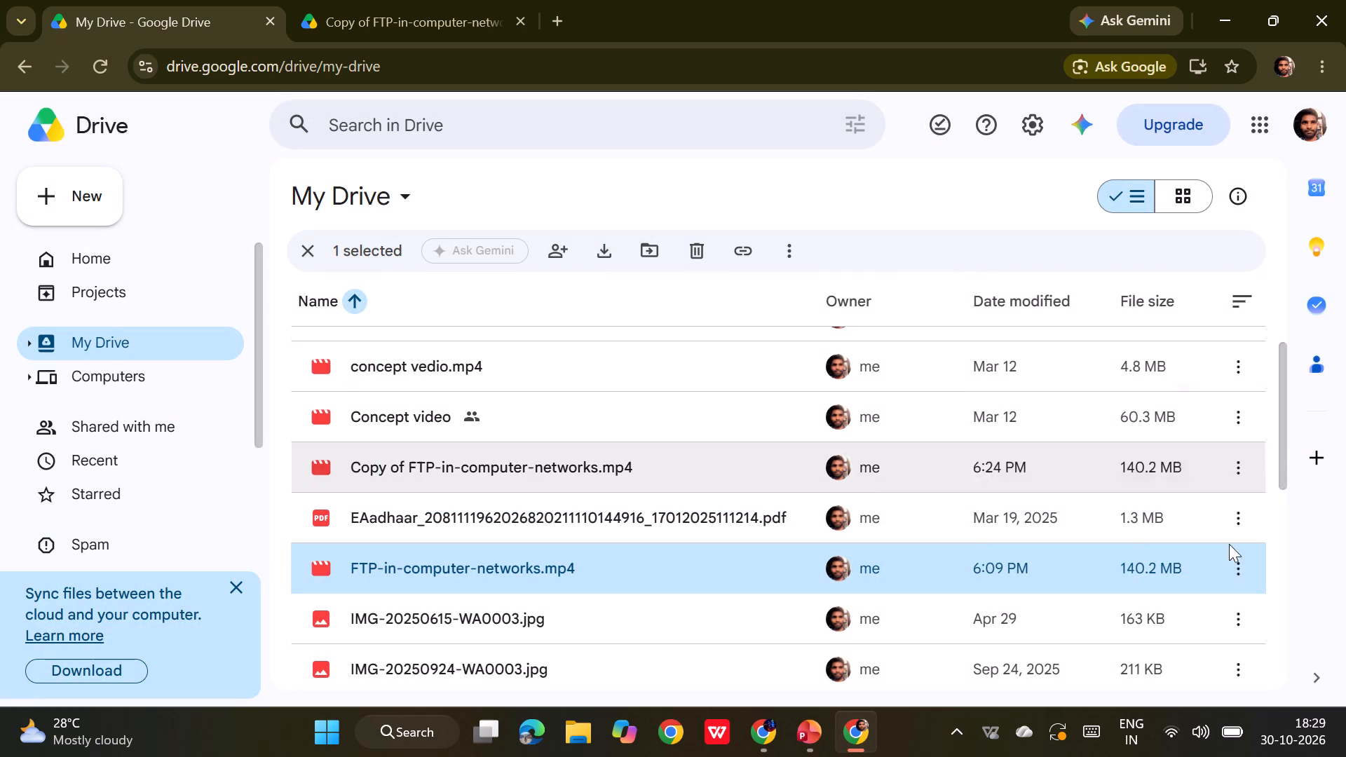
Copy the sharing link of "FTP-in-computer-networks.mp4" in My Drive.
left_click(1241, 559)
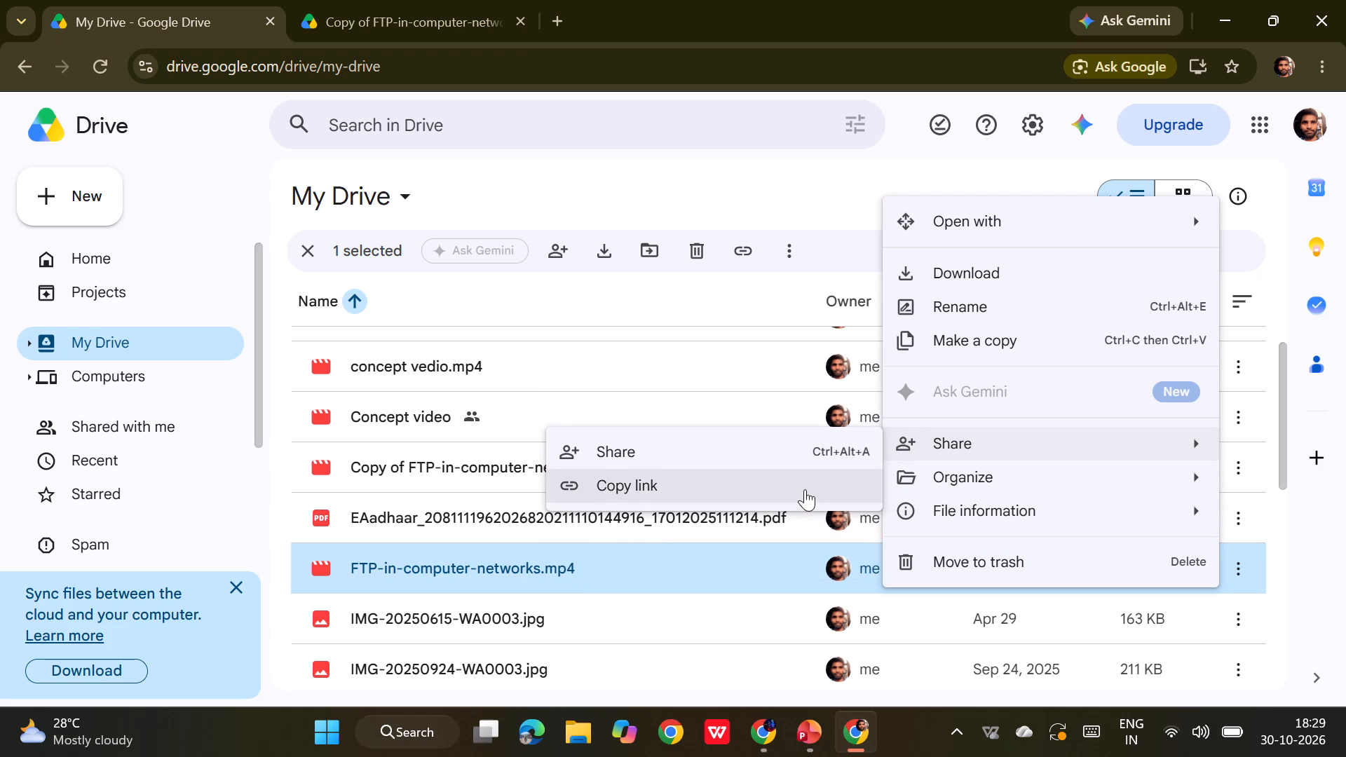
left_click(805, 489)
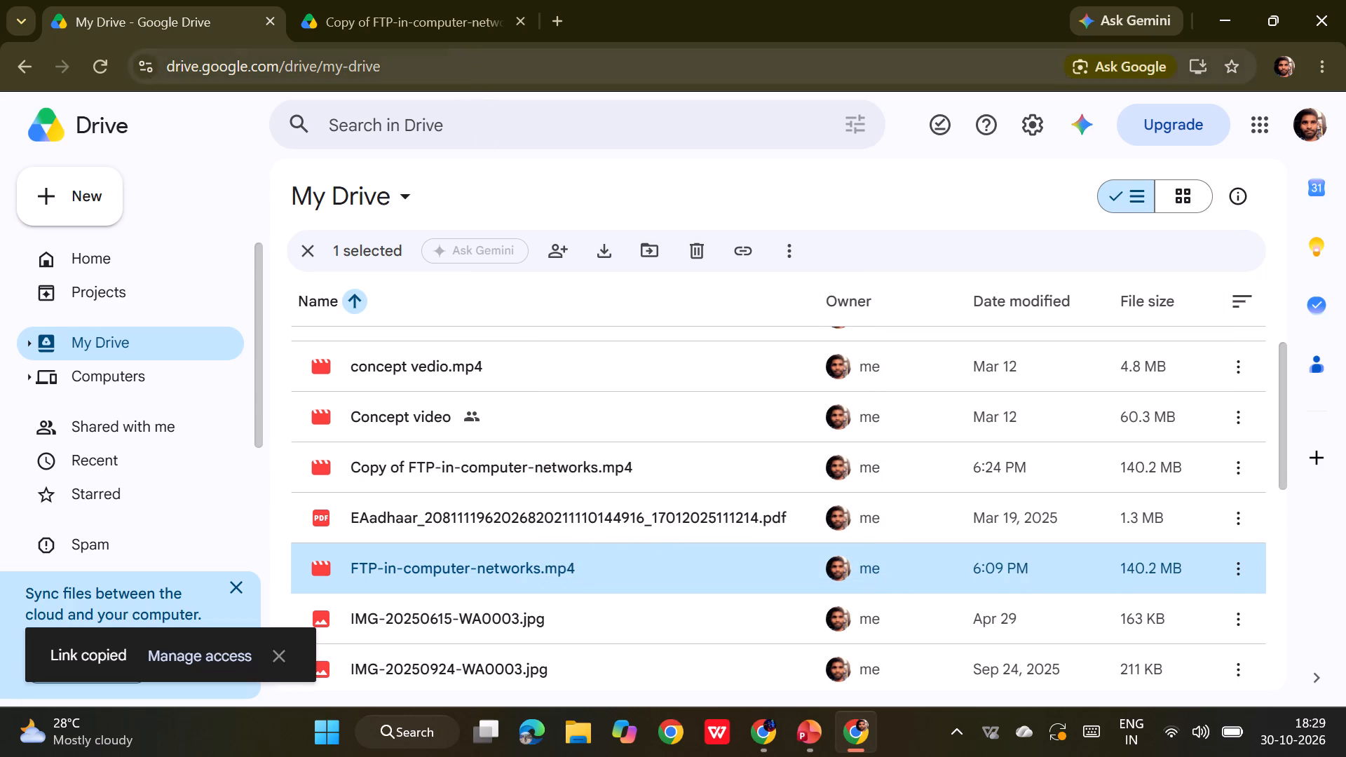
Replace the address of the page showing "Copy of FTP-in-computer-networks.mp4" with the copied link of the original video.
left_click(455, 17)
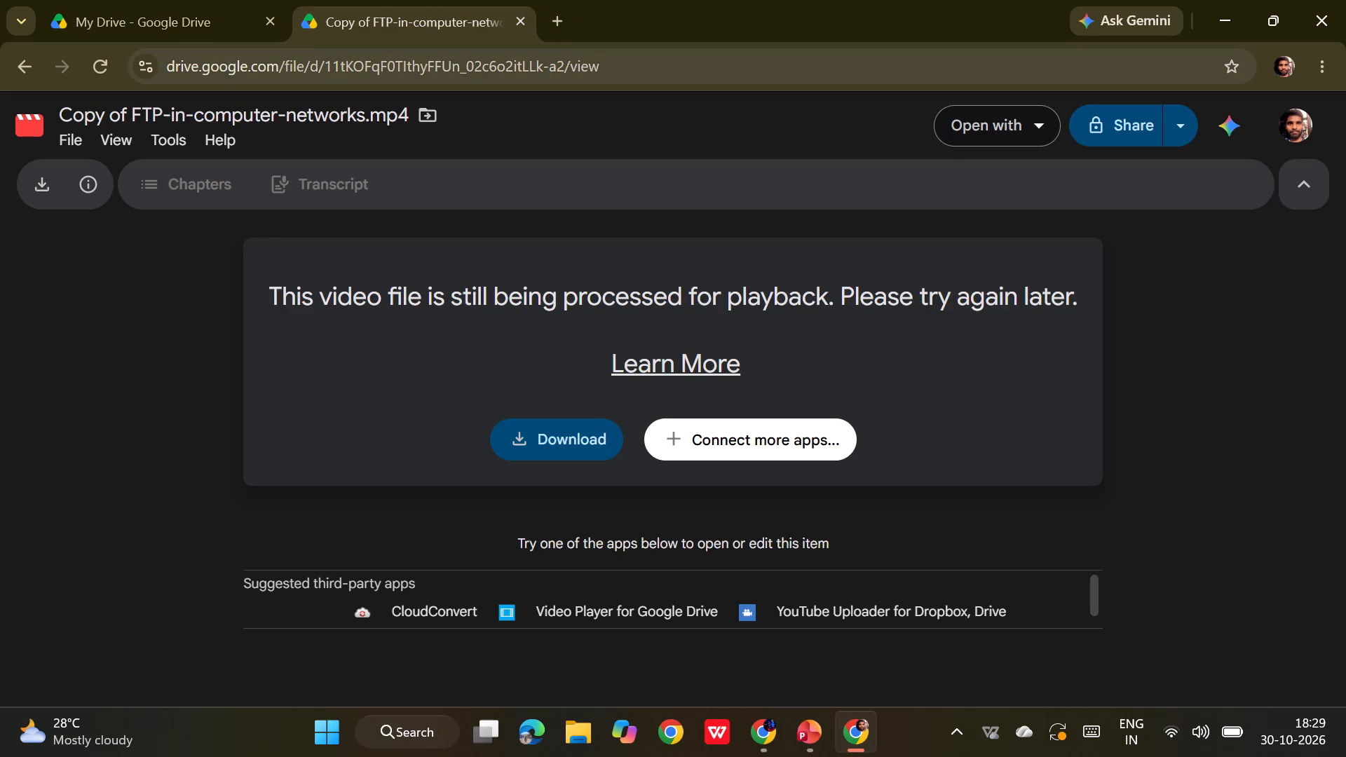
left_click(602, 61)
key("BackSpace")
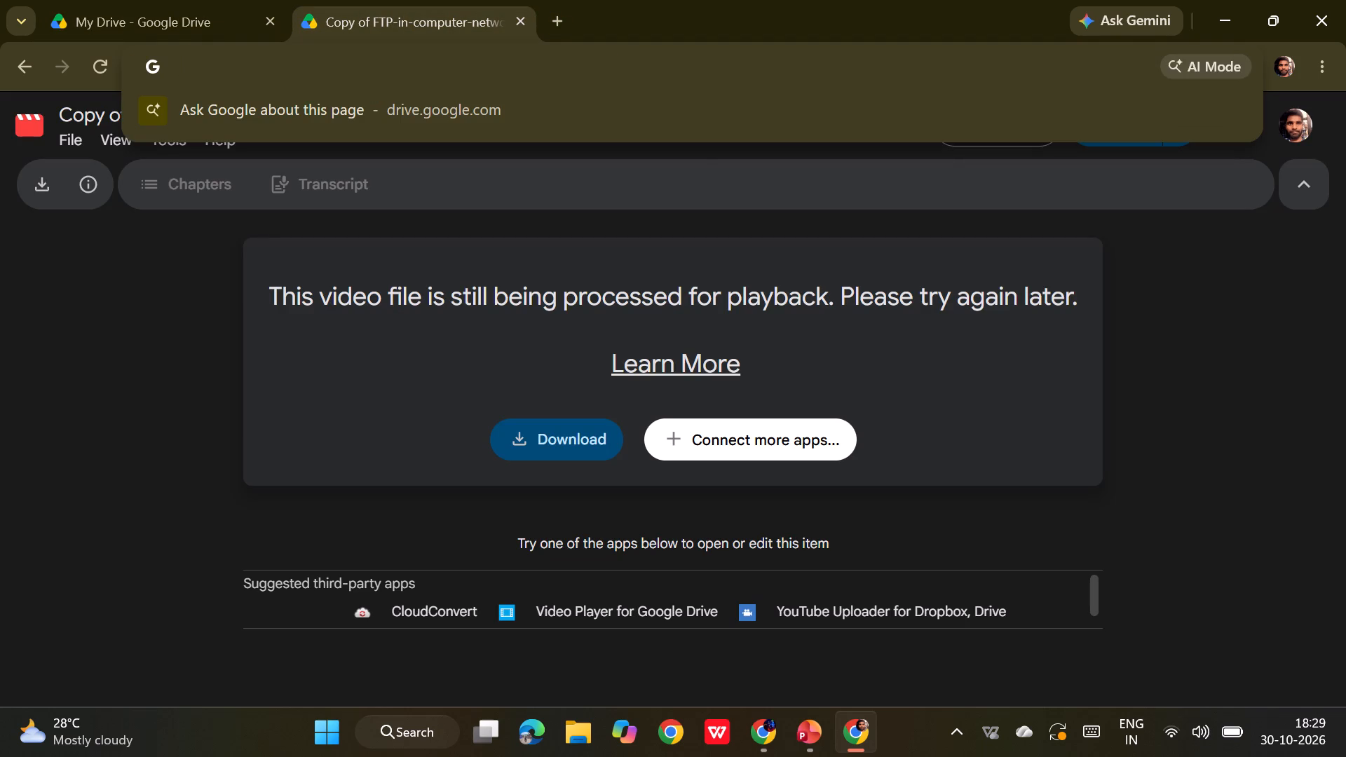
key("ctrl+v")
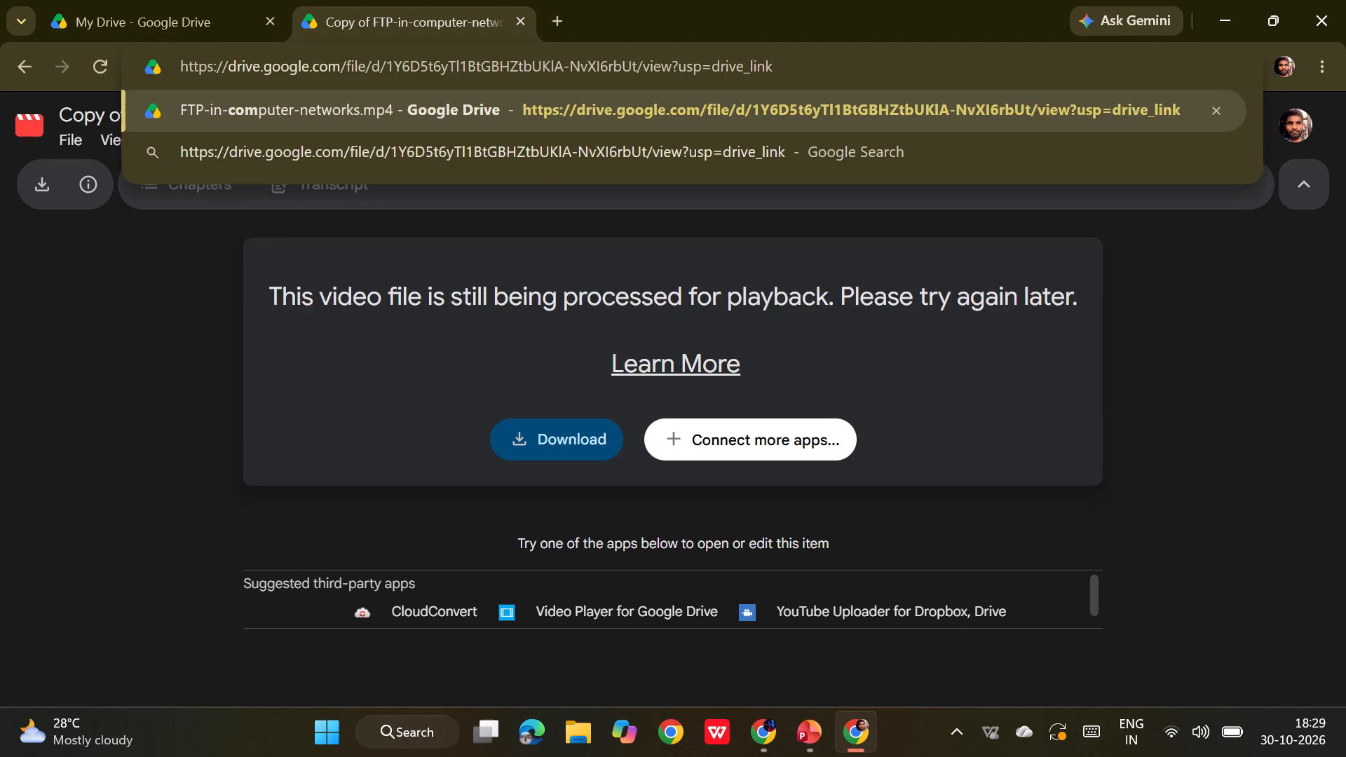
Load the copied link of "FTP-in-computer-networks.mp4" to check that it opens the video, then close its page.
key("Return")
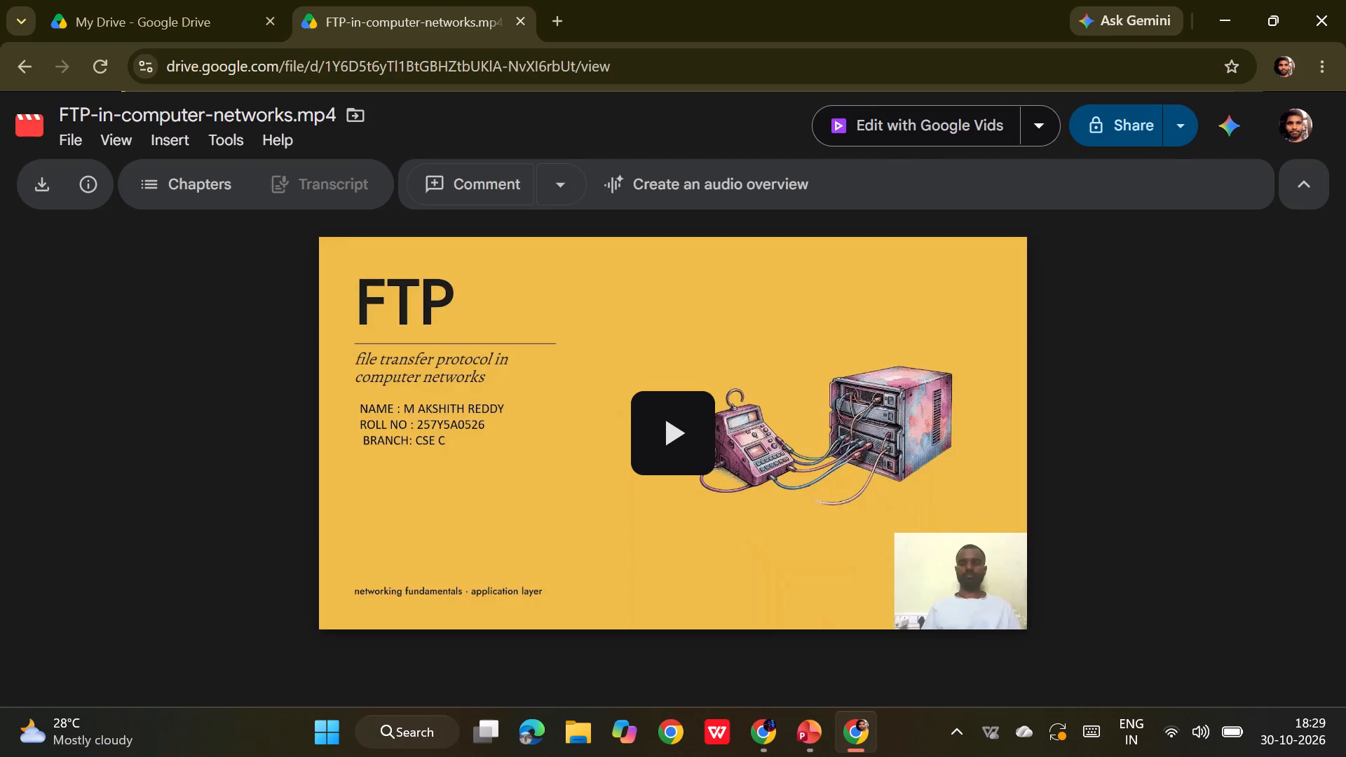
left_click(519, 17)
Open the copied sharing link of "FTP-in-computer-networks.mp4" in a new, separate browser page to test it again.
left_click(312, 21)
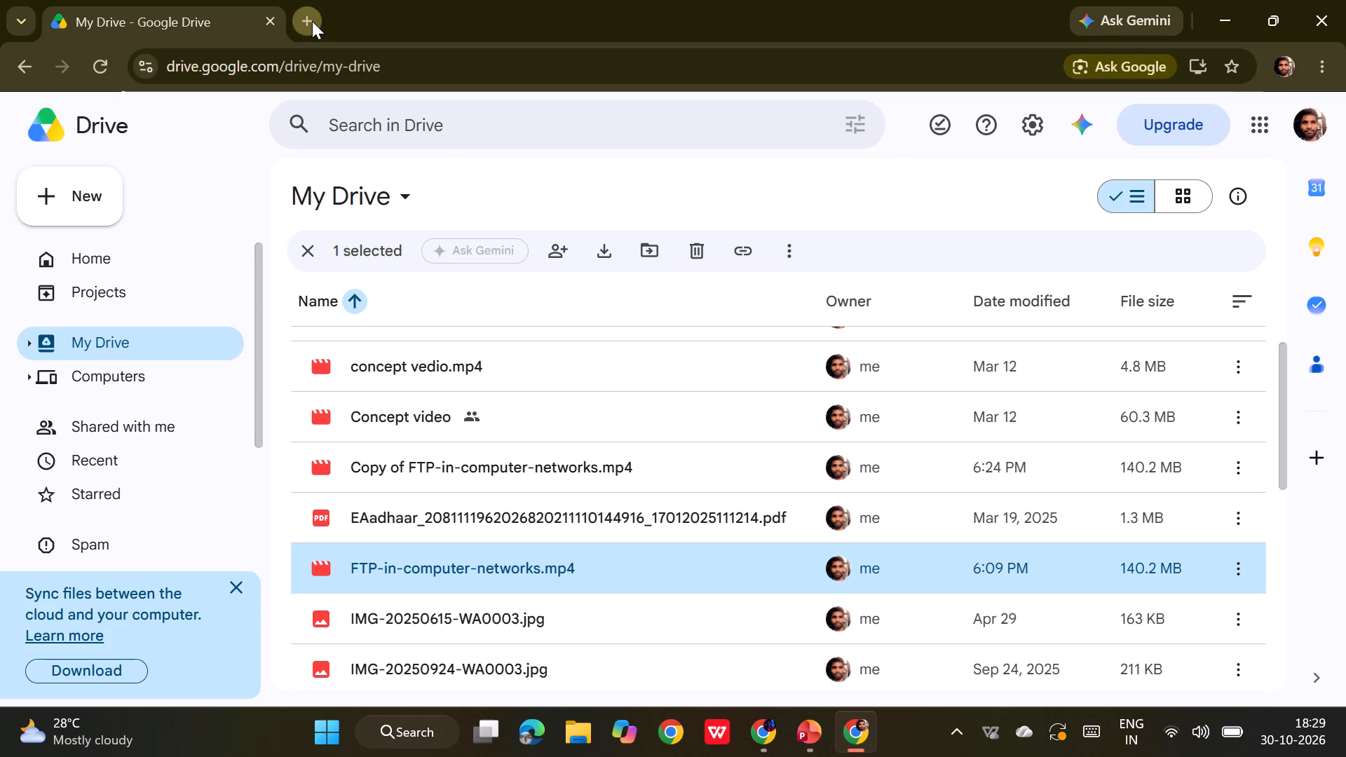
left_click(320, 50)
key("ctrl+v")
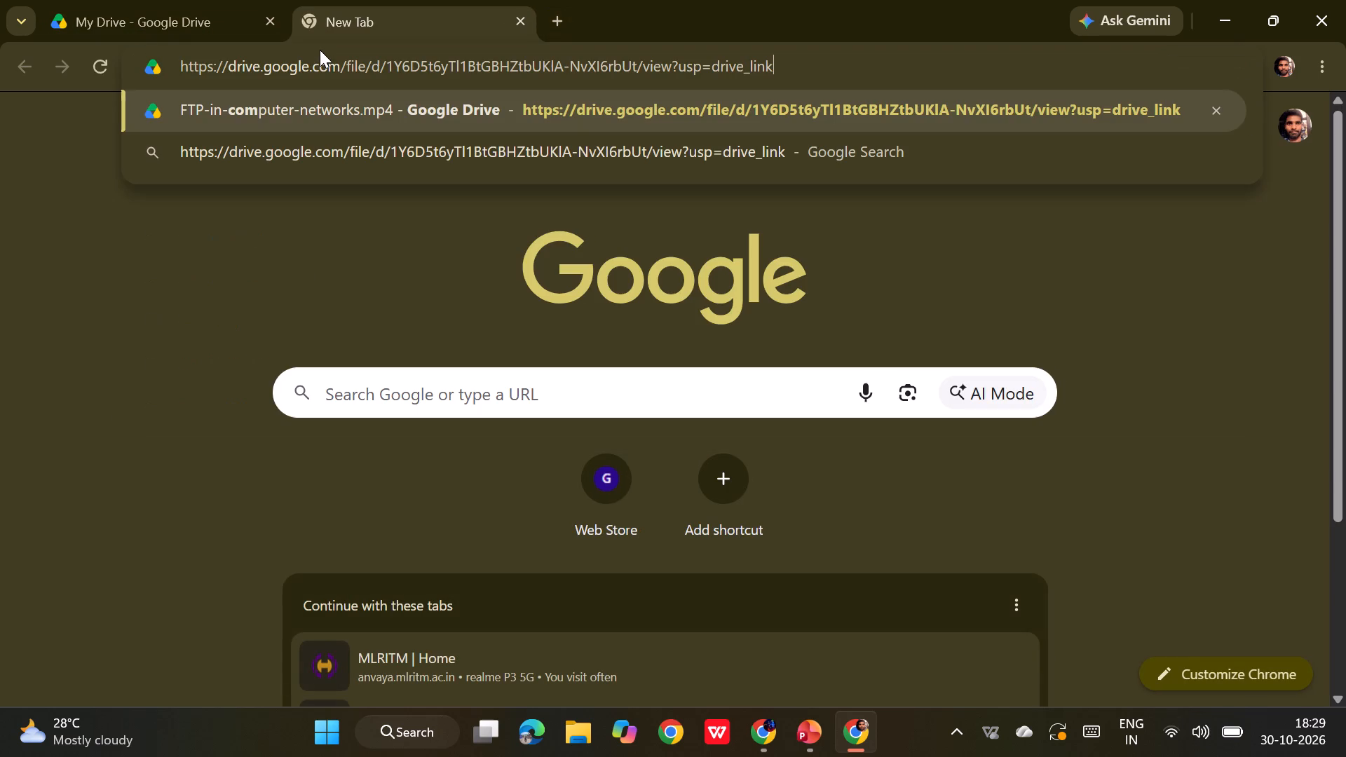
key("Return")
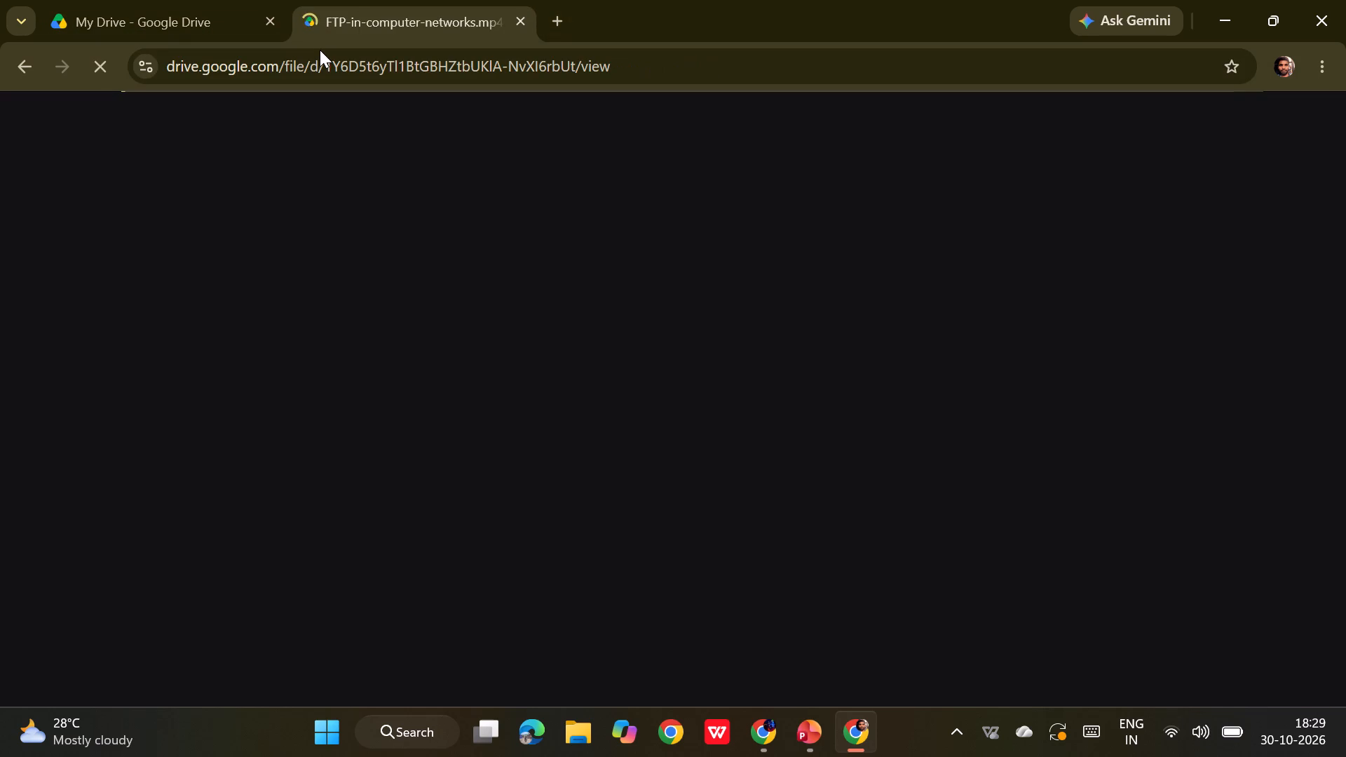
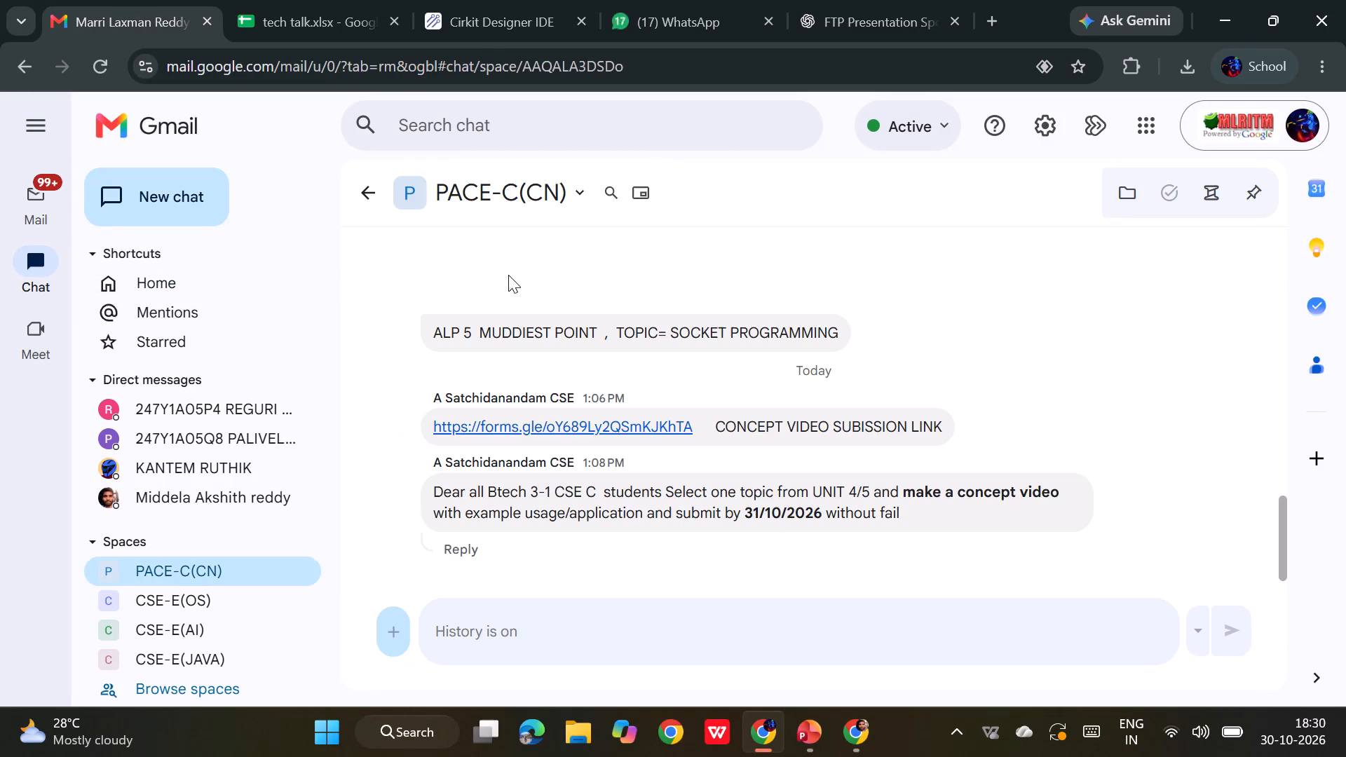
Open the concept video submission form linked in today's PACE-C(CN) chat messages.
left_click(562, 437)
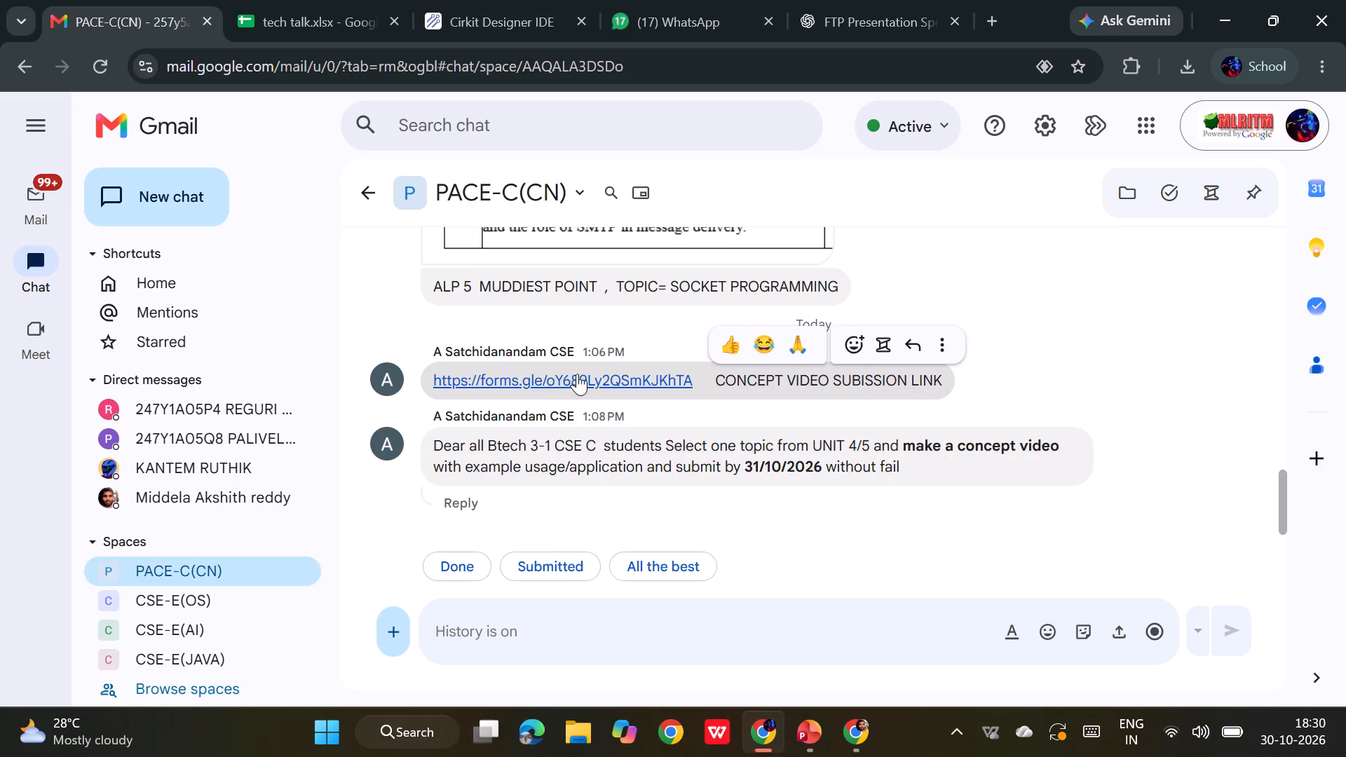
left_click(579, 364)
left_click(580, 377)
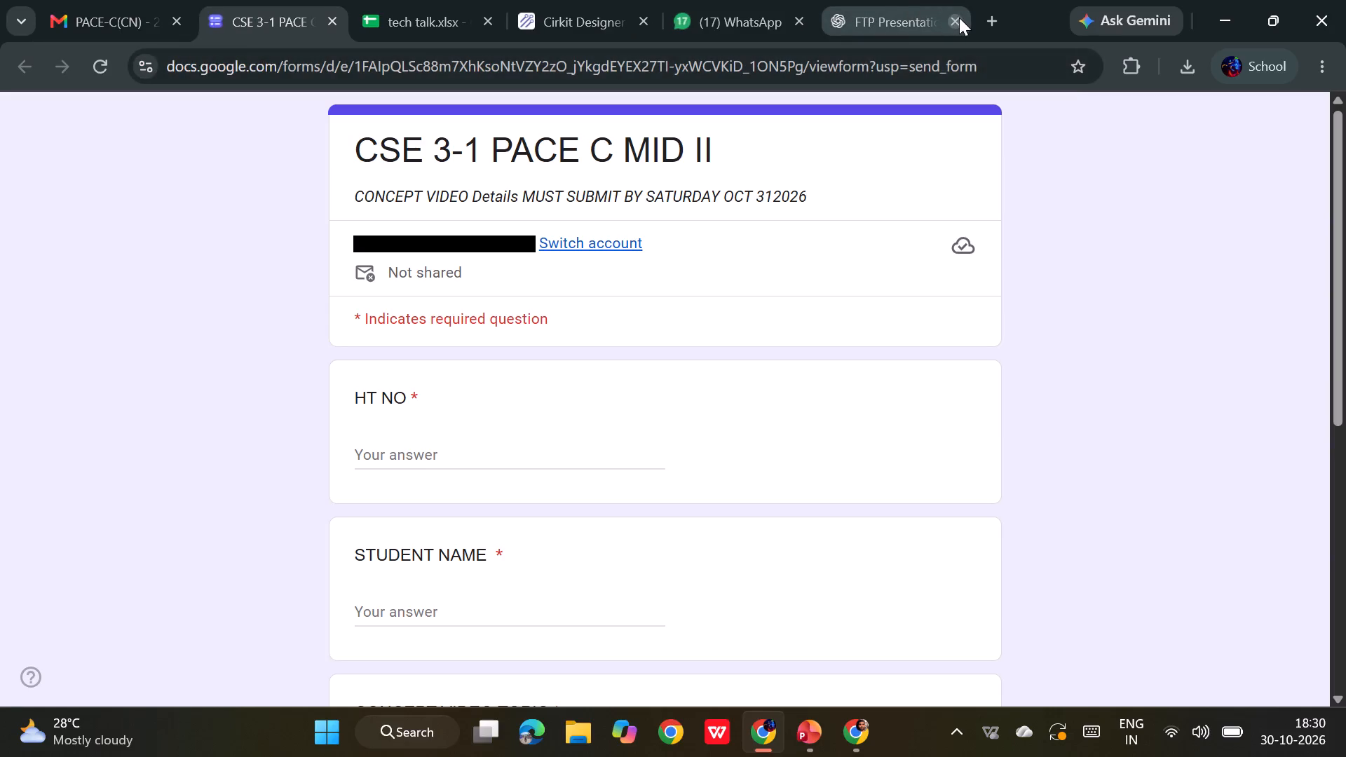
Close the open FTP Presentation, Cirkit Designer IDE and tech talk.xlsx pages, keeping the submission form open.
left_click(959, 18)
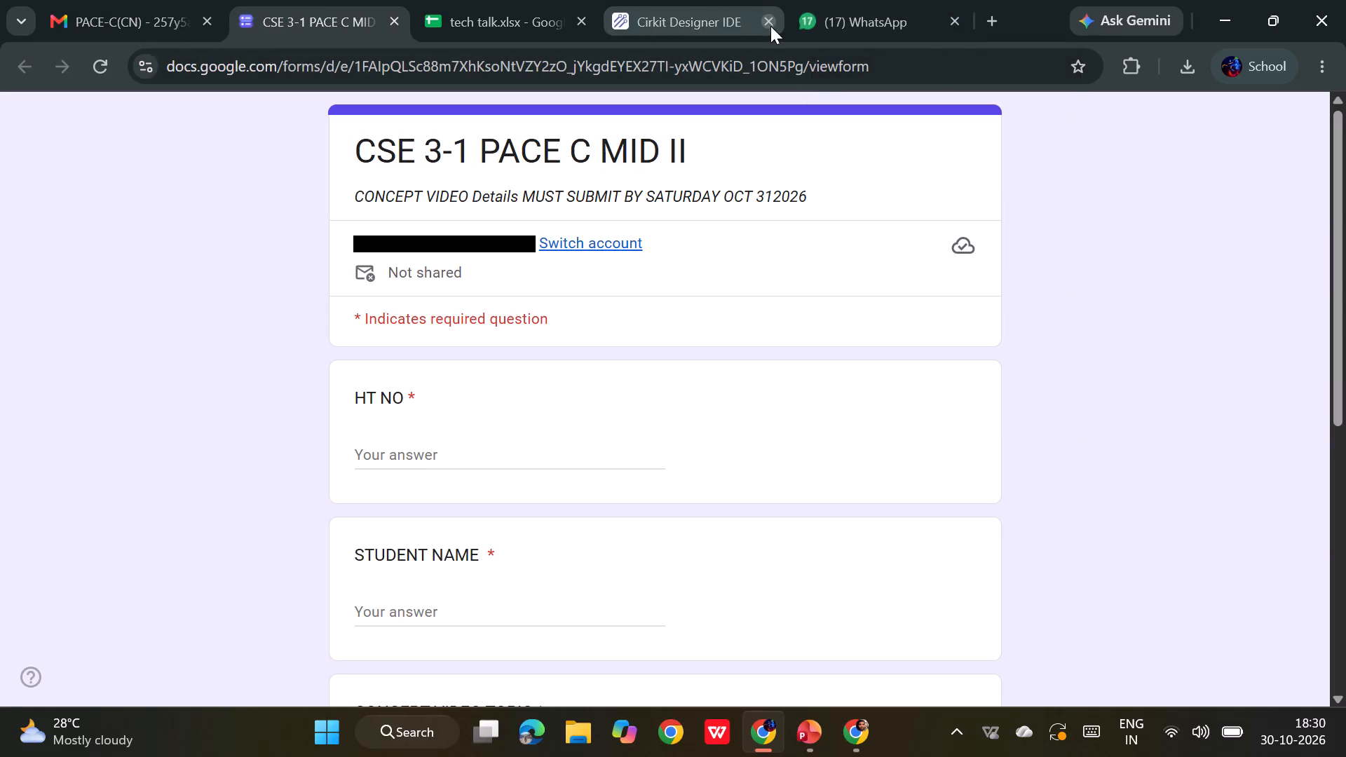
left_click(770, 26)
left_click(577, 15)
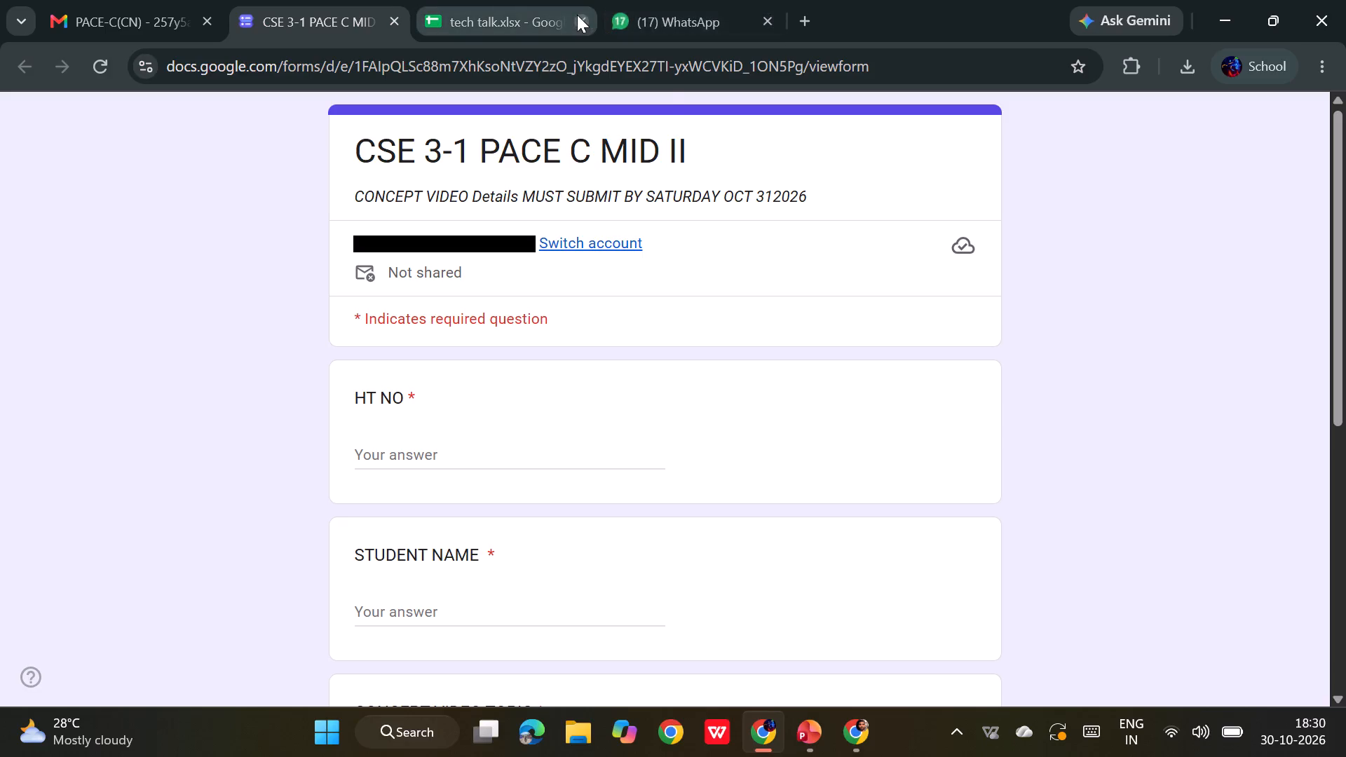
Enter the student's hall ticket number as the HT NO answer in the CSE 3-1 PACE C MID II form.
left_click(470, 439)
left_click(445, 456)
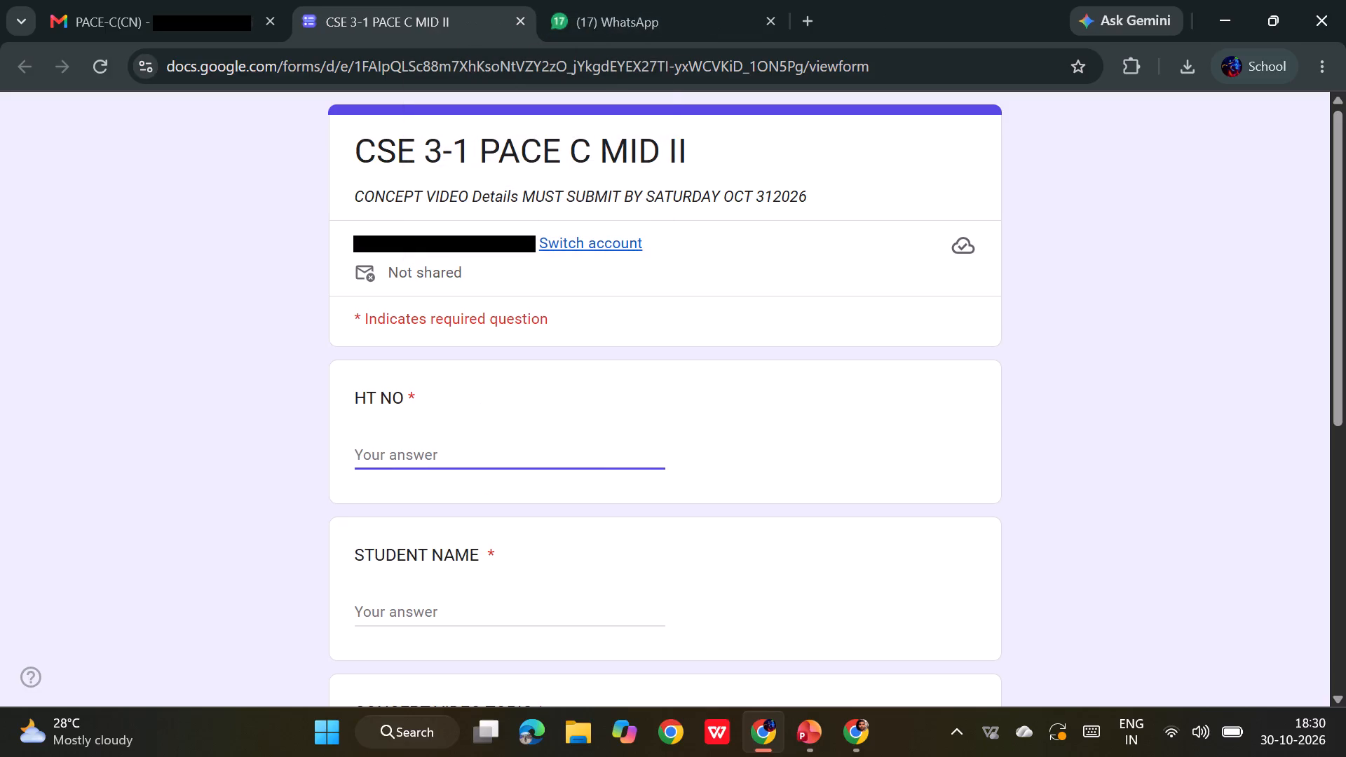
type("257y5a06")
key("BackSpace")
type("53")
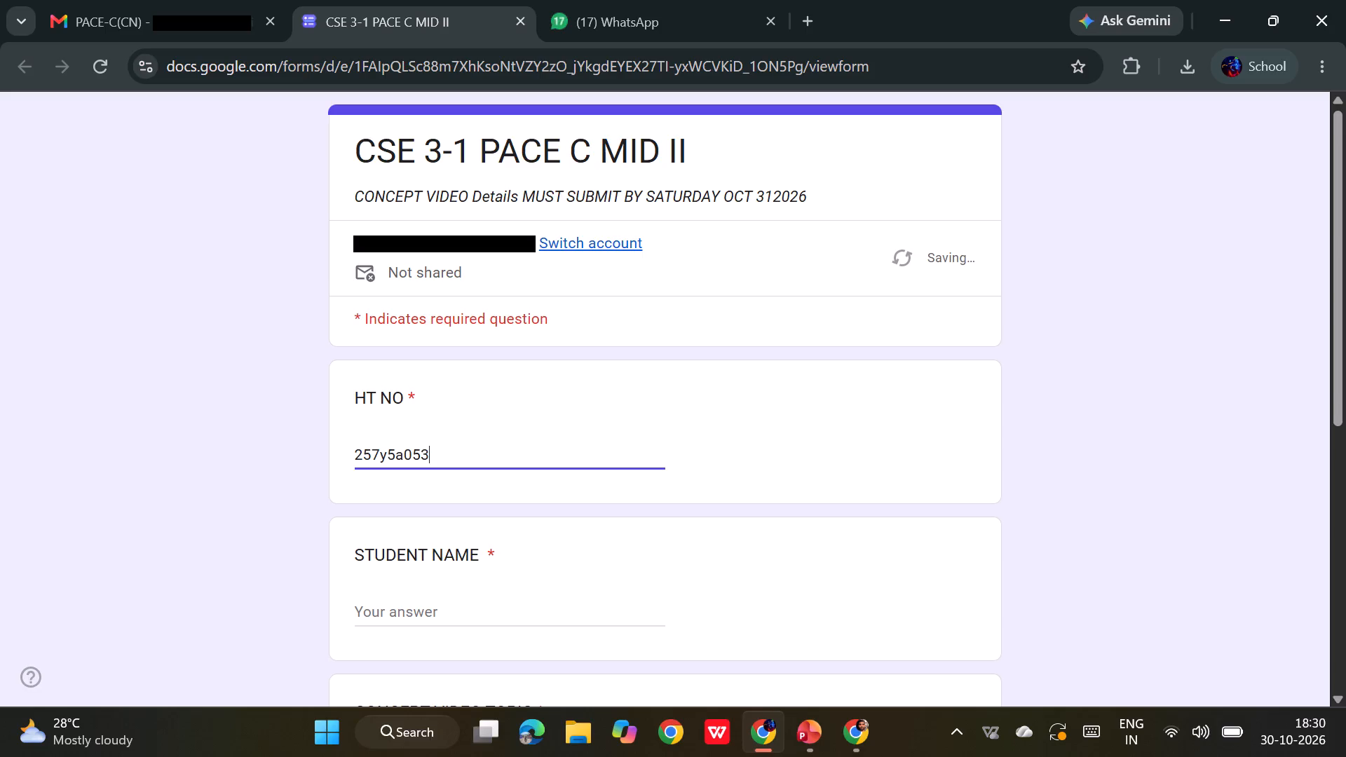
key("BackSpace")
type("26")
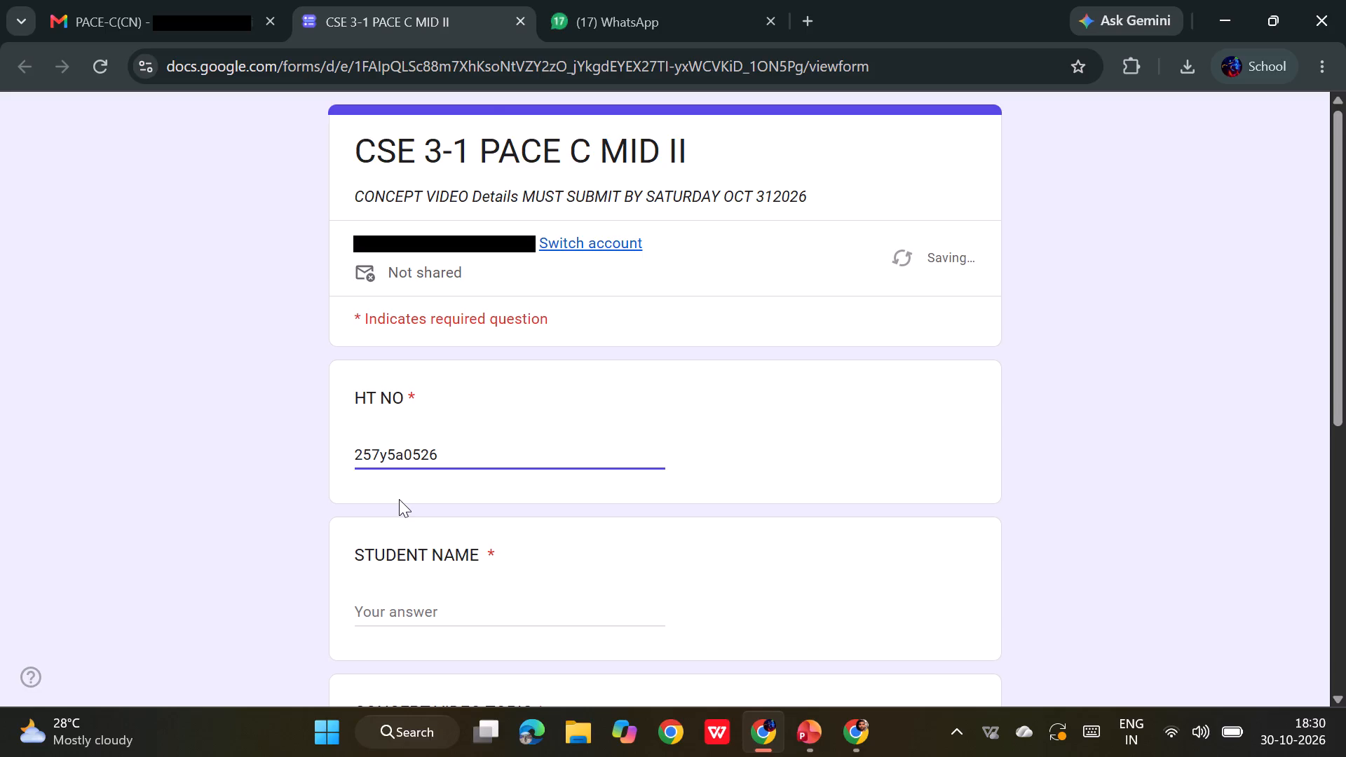
Fill in the student name and enter "file transfer protocol" as the concept video topic in the CSE 3-1 PACE C MID II form.
scroll(399, 499, "down", 1)
left_click(399, 483)
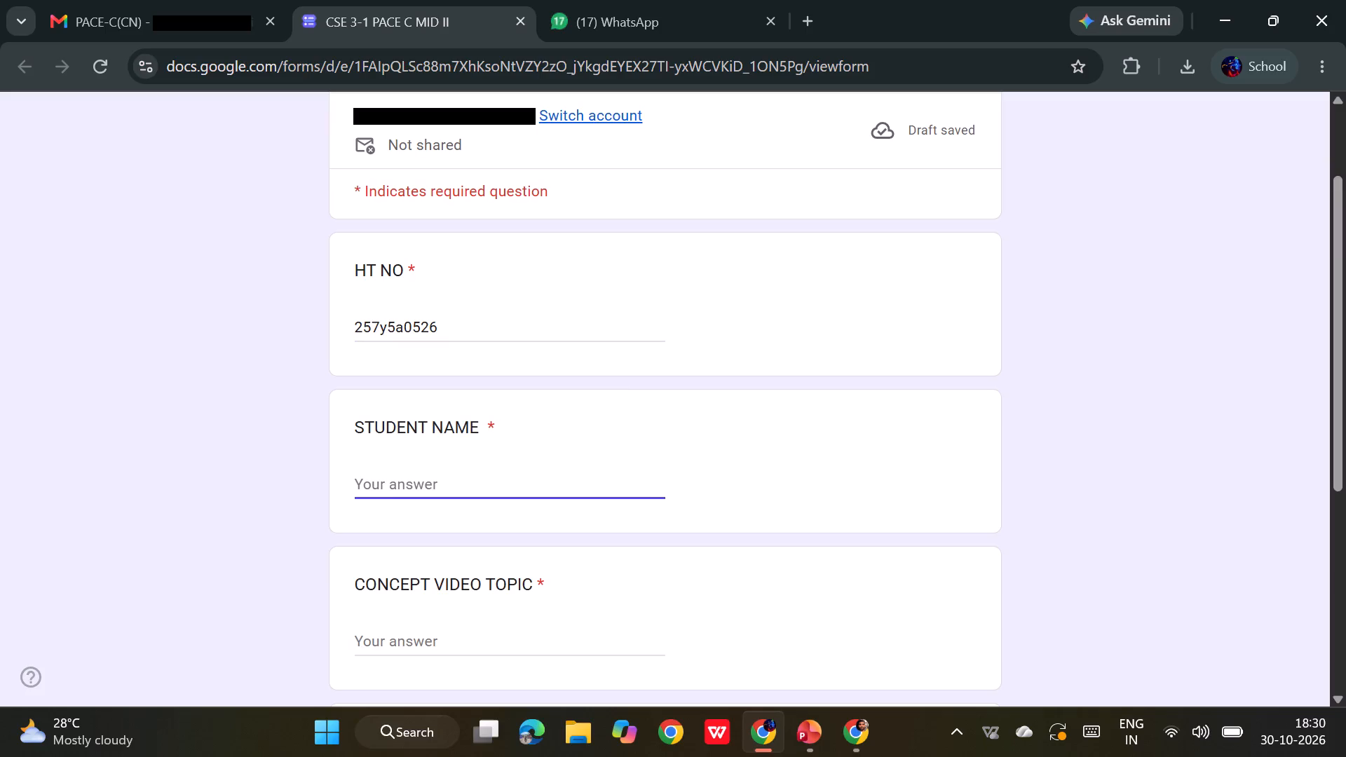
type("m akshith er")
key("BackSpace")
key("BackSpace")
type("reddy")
scroll(399, 483, "down", 1)
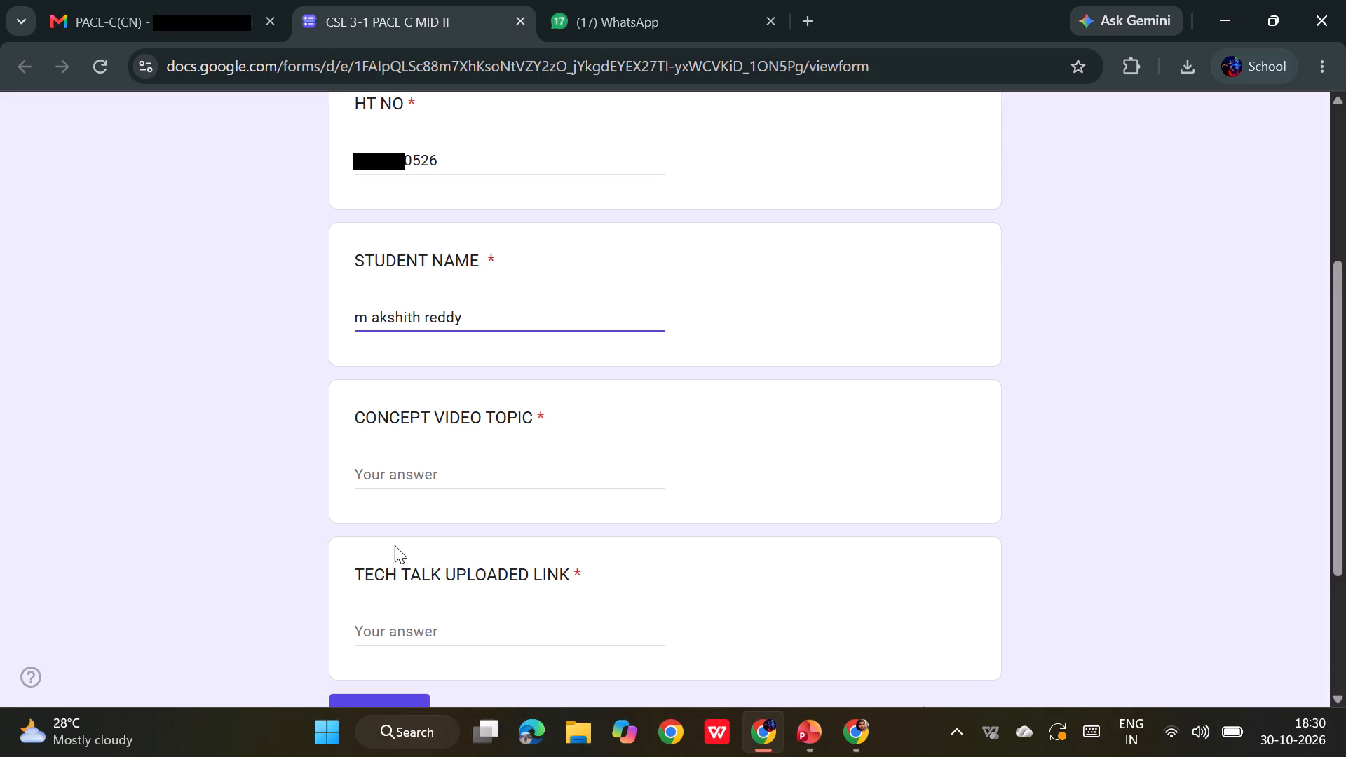
left_click(413, 477)
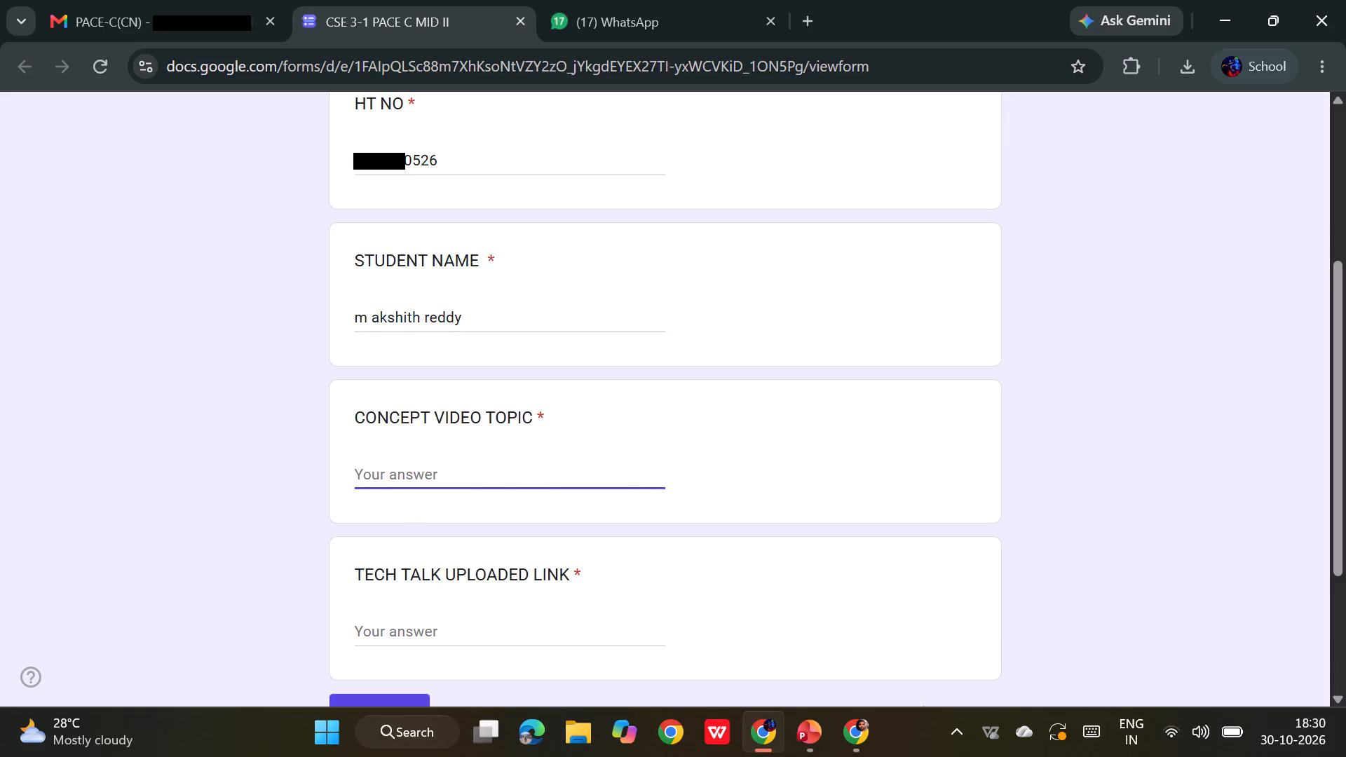
type("file transfer protocol")
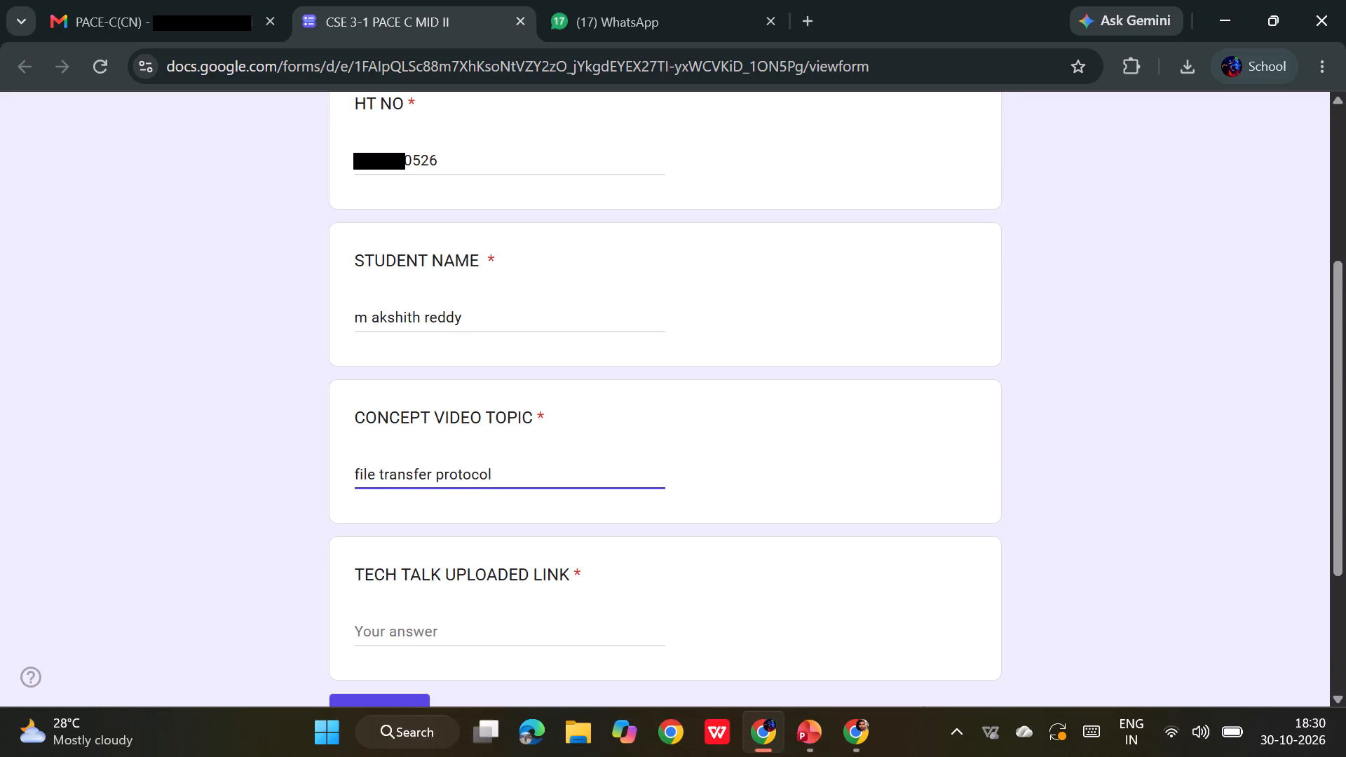
Paste the copied Drive video link as the tech talk uploaded link and submit the form.
scroll(413, 477, "down", 2)
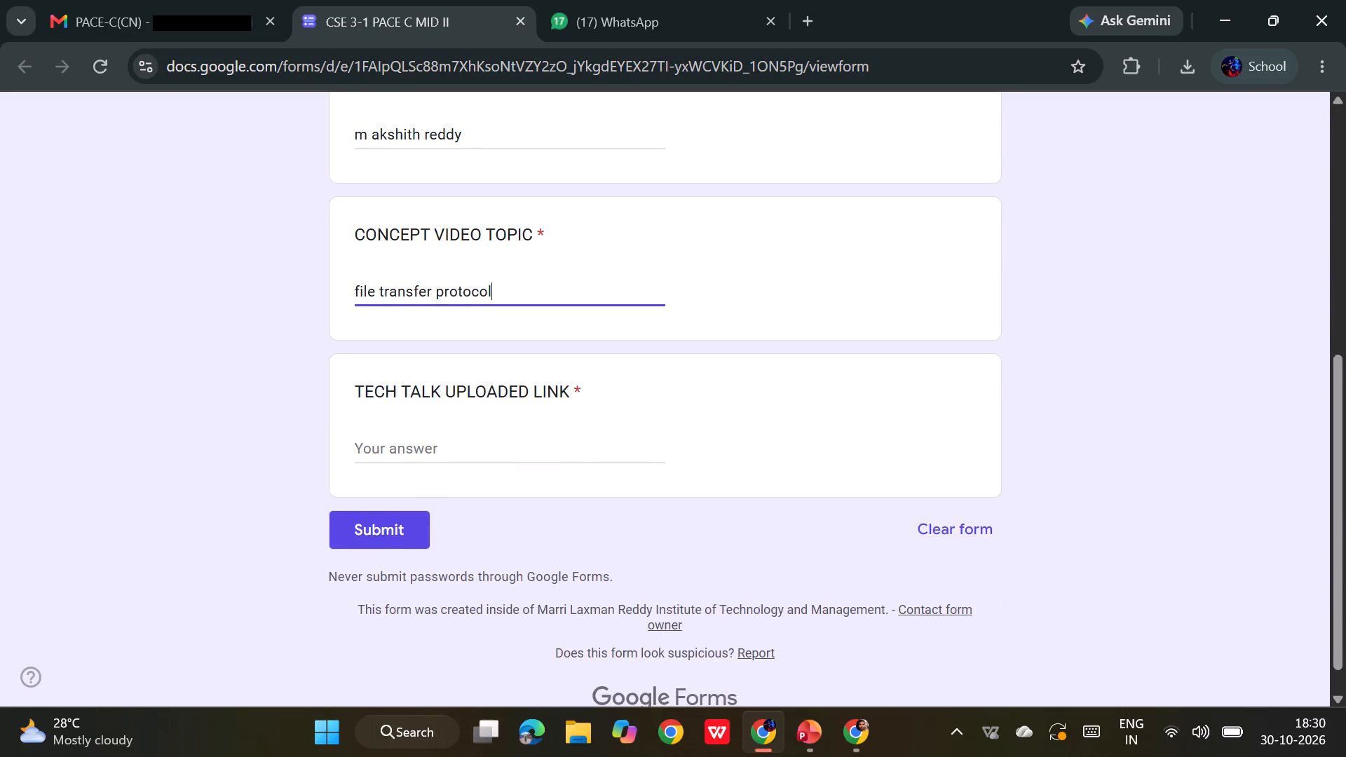
left_click(400, 451)
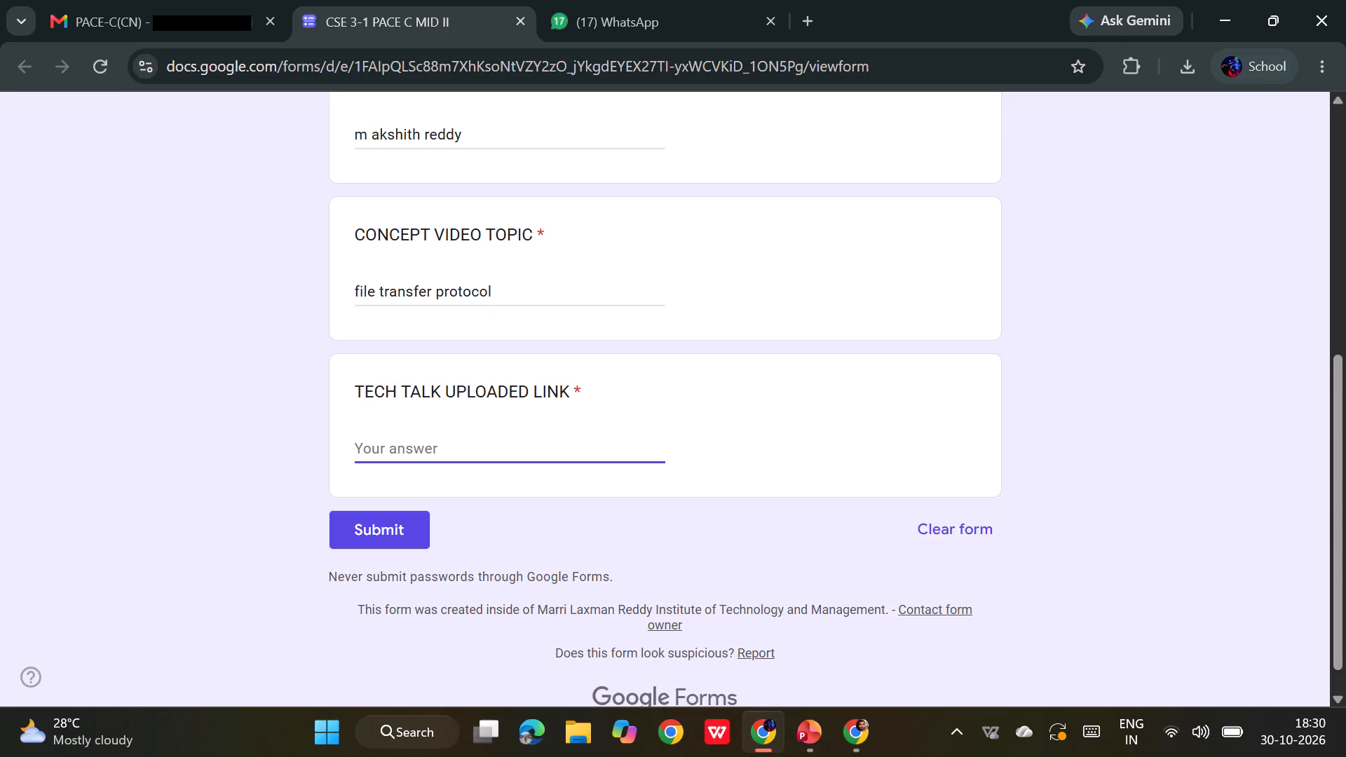
key("ctrl+v")
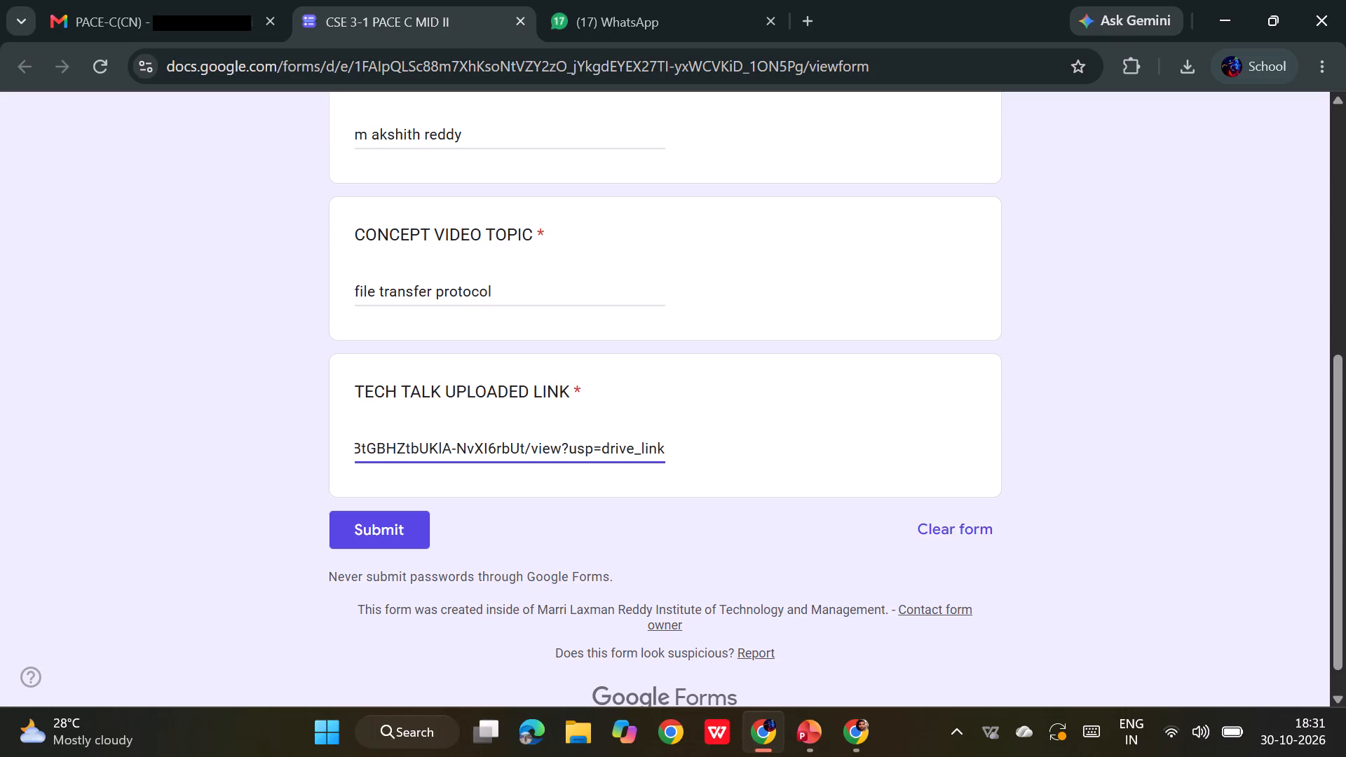
left_click(393, 529)
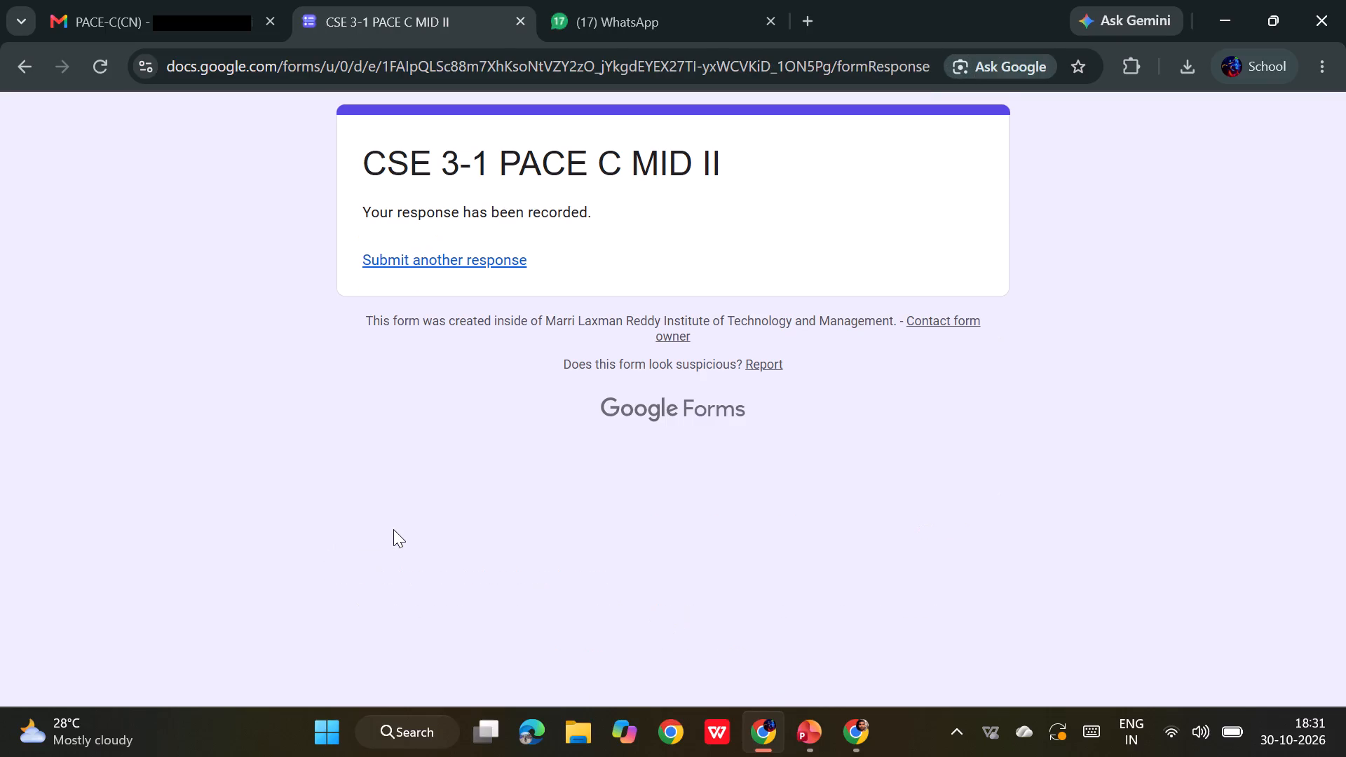